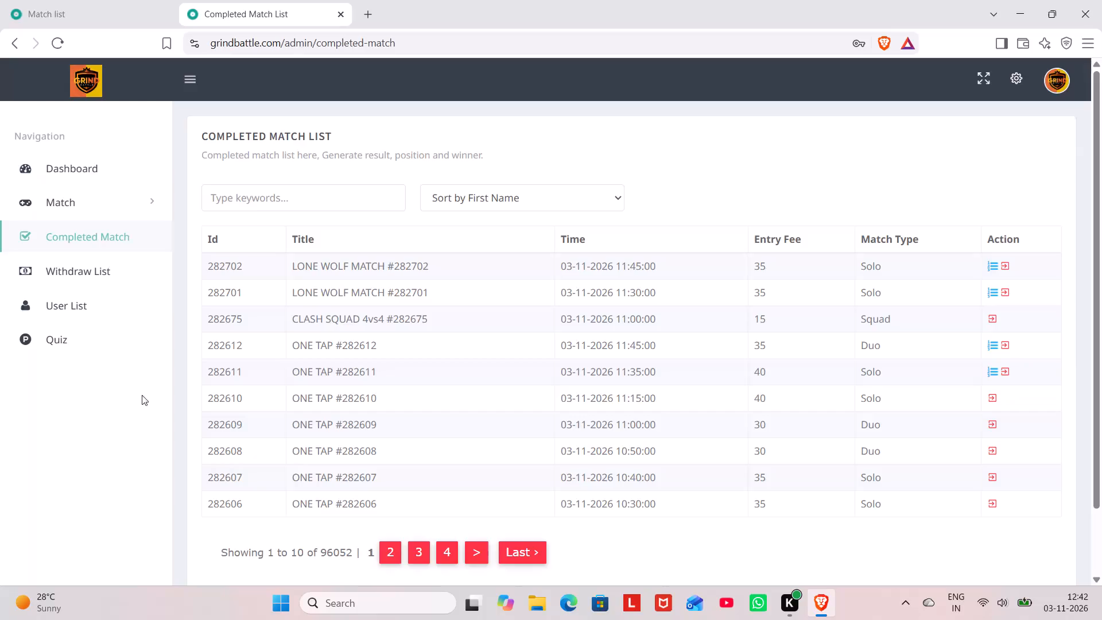
# Search the match list for match ID 282417, replacing the previous search term.
pyautogui.click(66, 3)
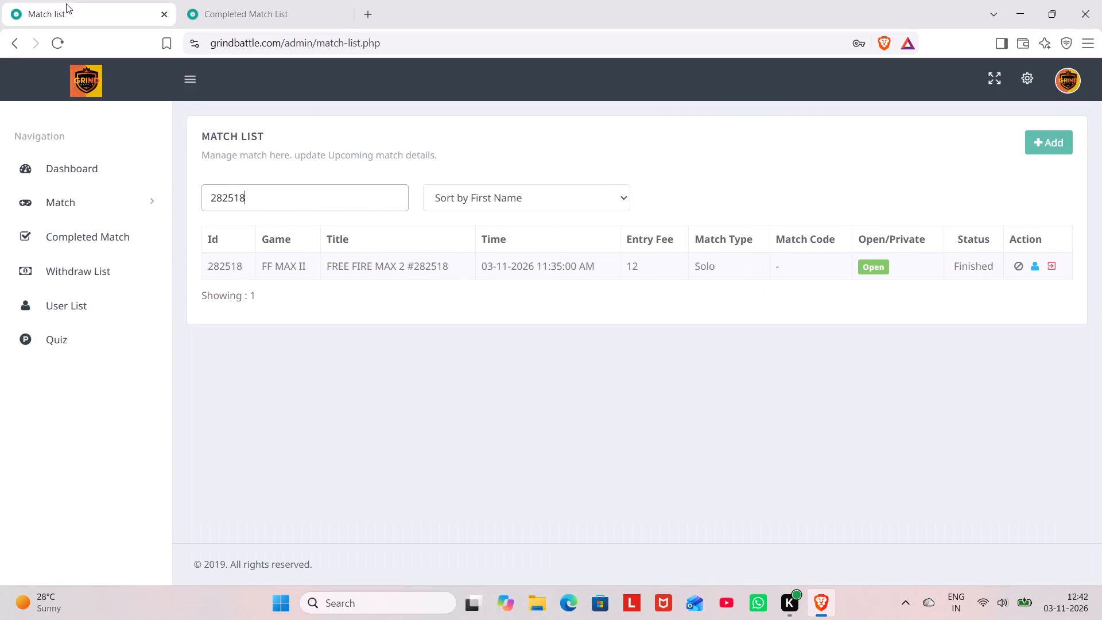
pyautogui.press('BackSpace')
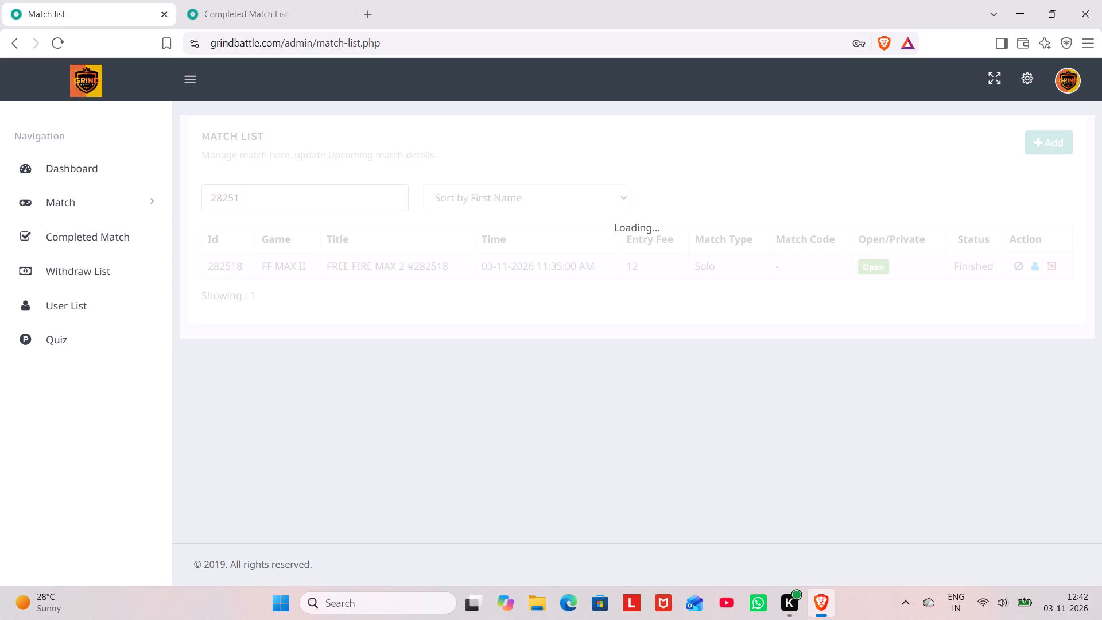
pyautogui.press('BackSpace')
pyautogui.press('BackSpace')
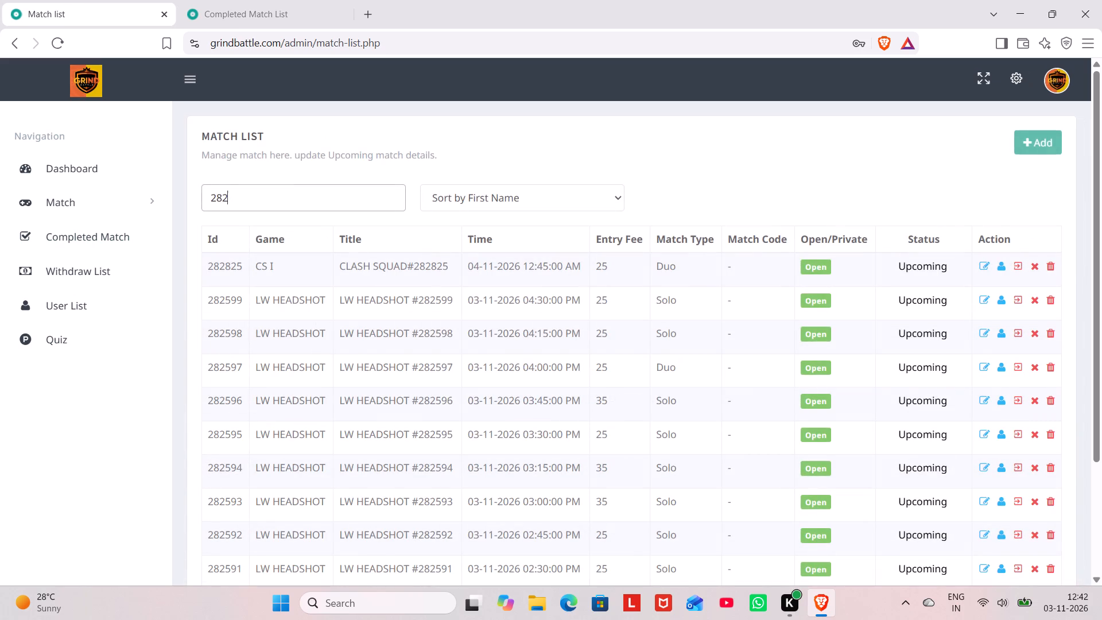
pyautogui.write('417')
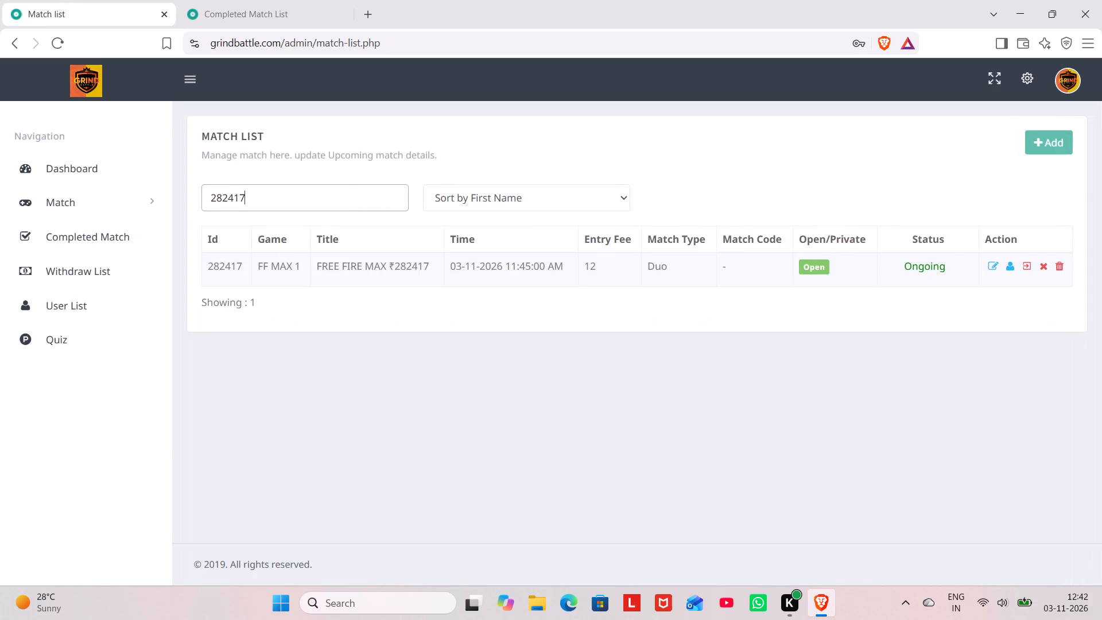
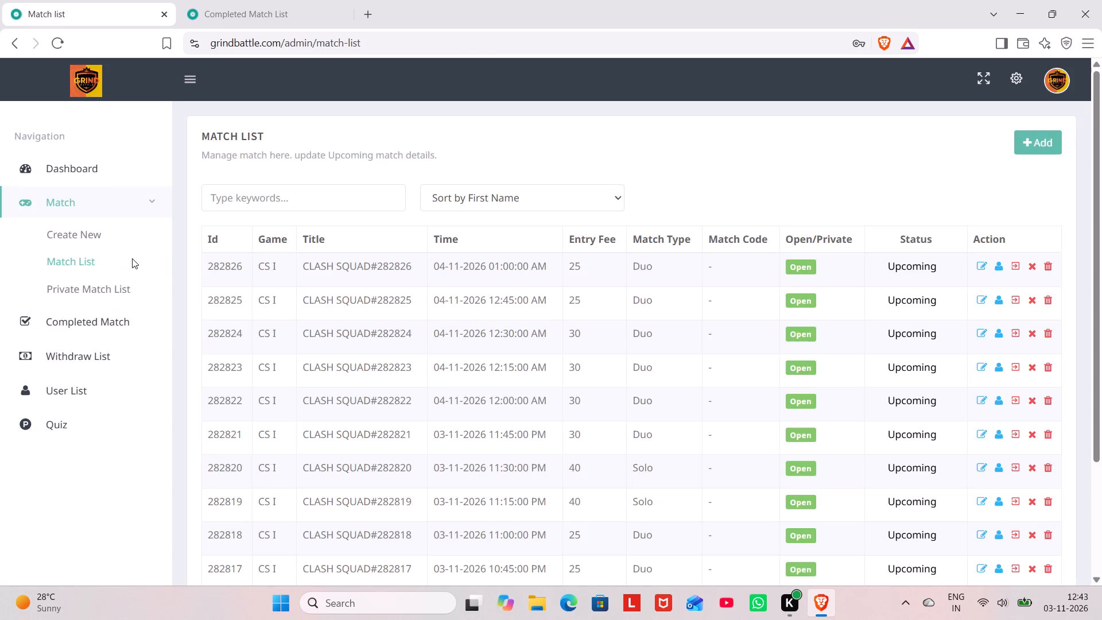
# Find match 282417 in the match list and change its status from Ongoing to Finished.
pyautogui.click(282, 203)
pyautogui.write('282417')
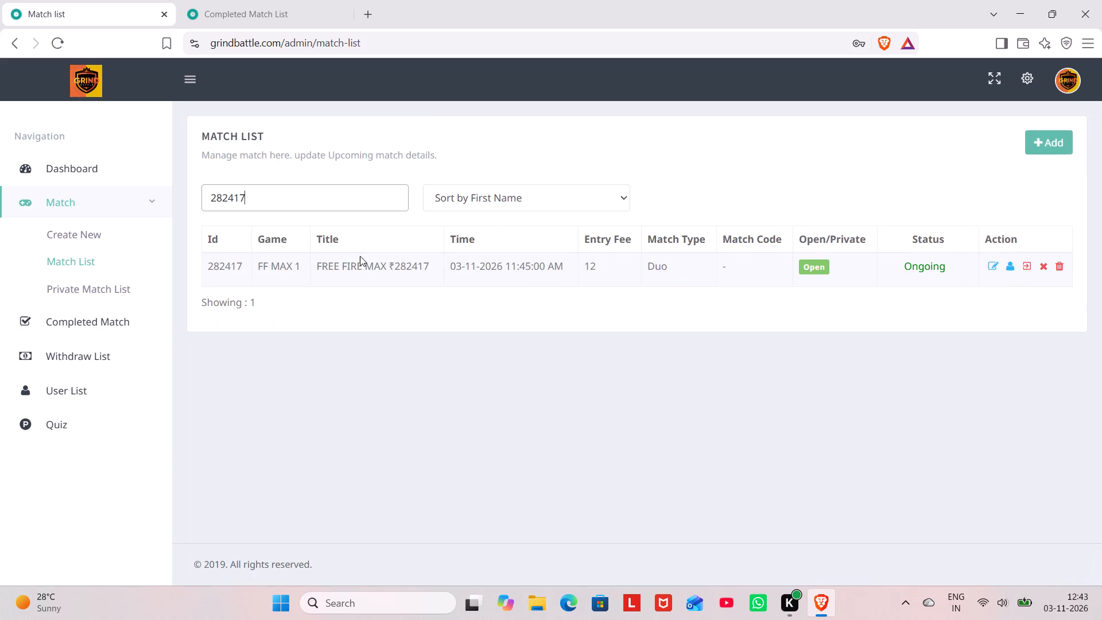
pyautogui.click(913, 266)
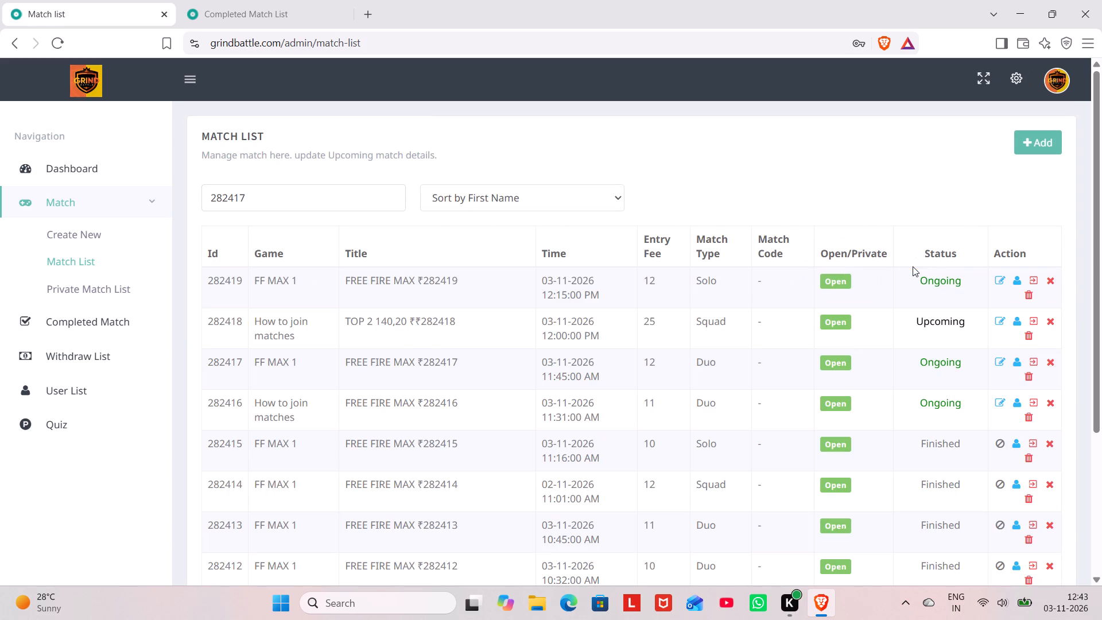
pyautogui.click(940, 363)
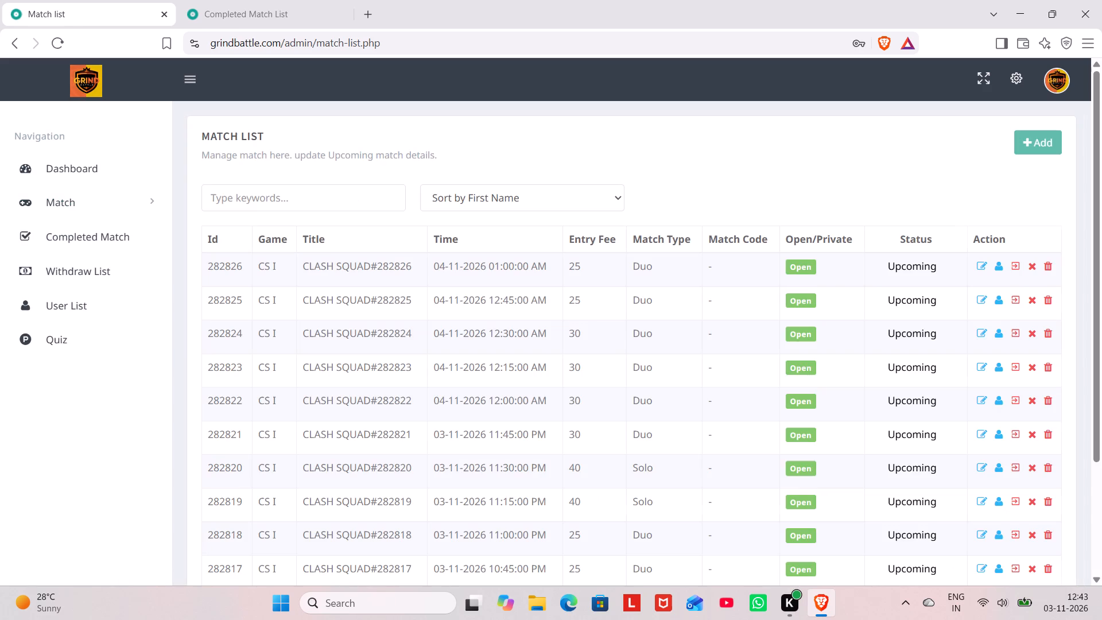
# Find match 282419 in the match list and change its status from Ongoing to Finished.
pyautogui.click(286, 196)
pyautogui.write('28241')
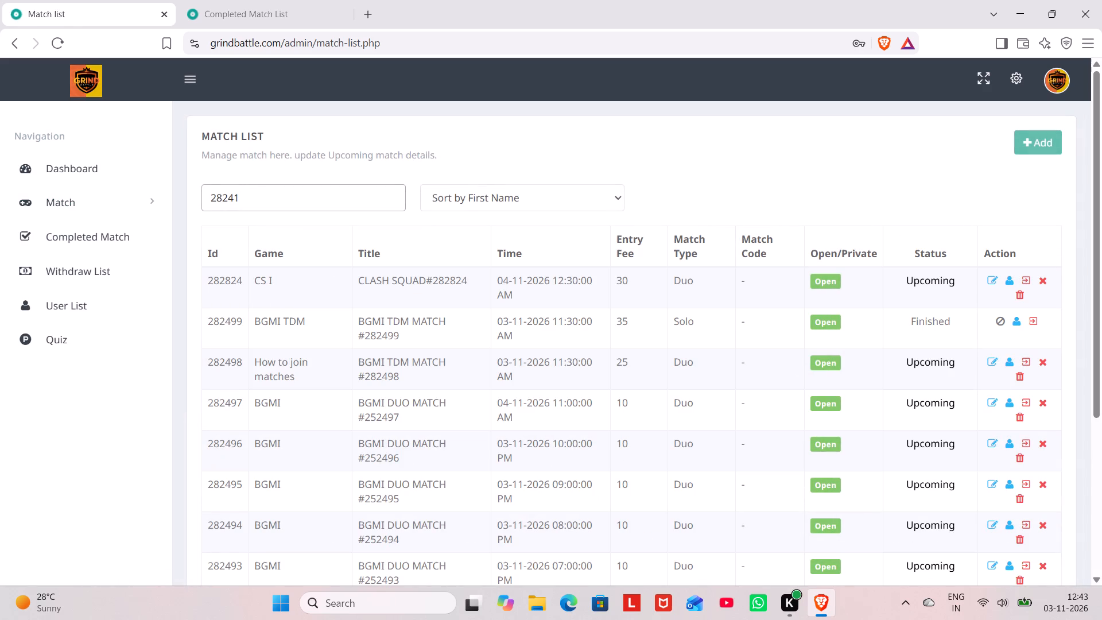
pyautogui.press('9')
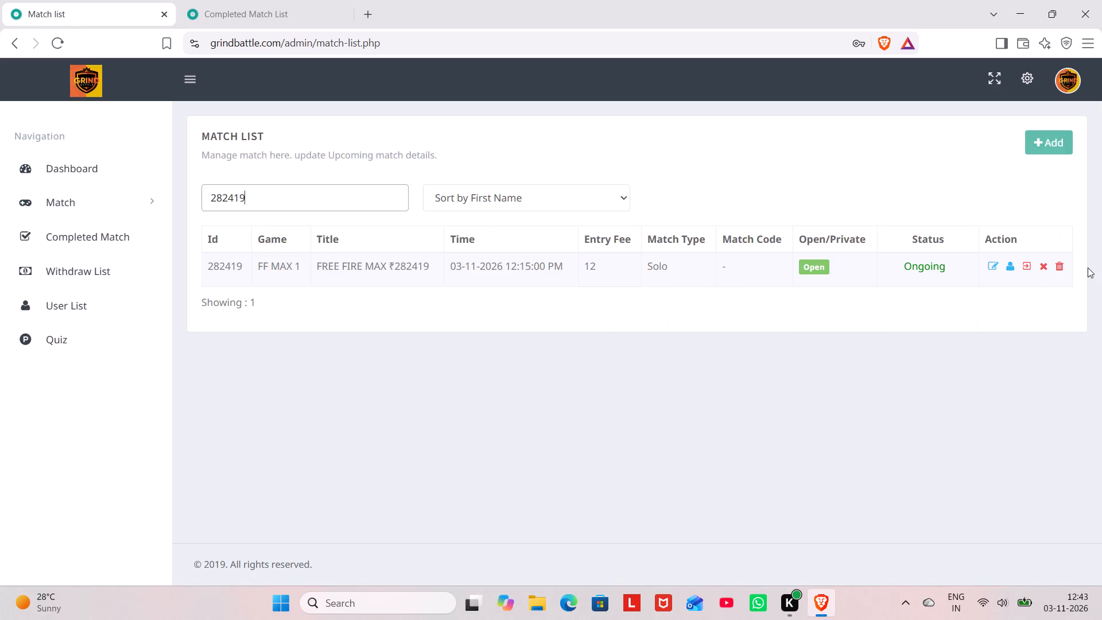
pyautogui.click(942, 272)
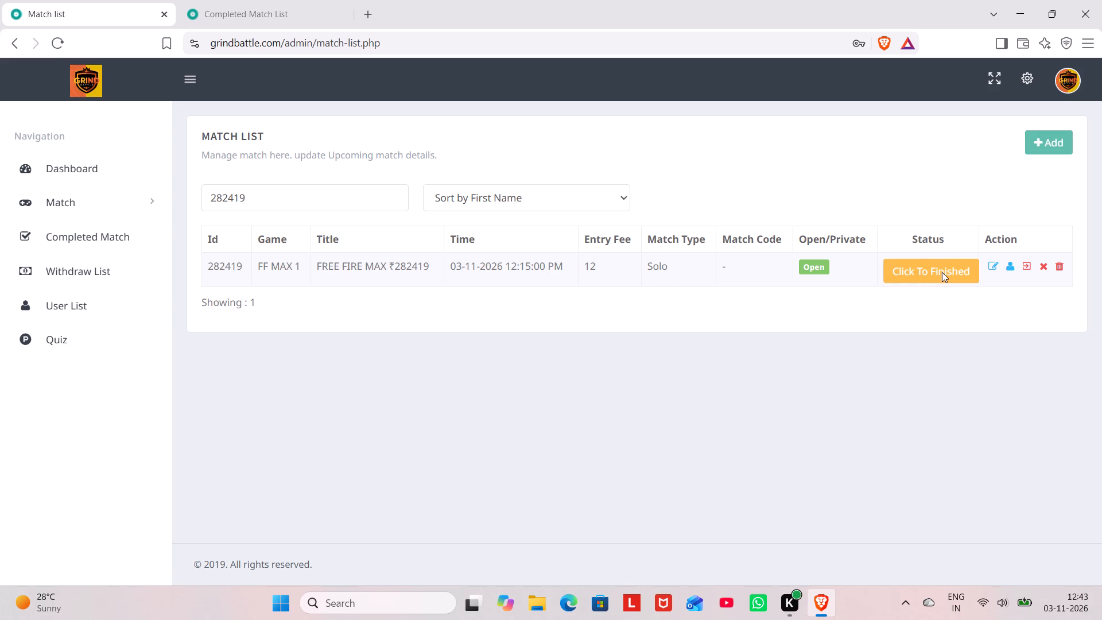
pyautogui.click(942, 272)
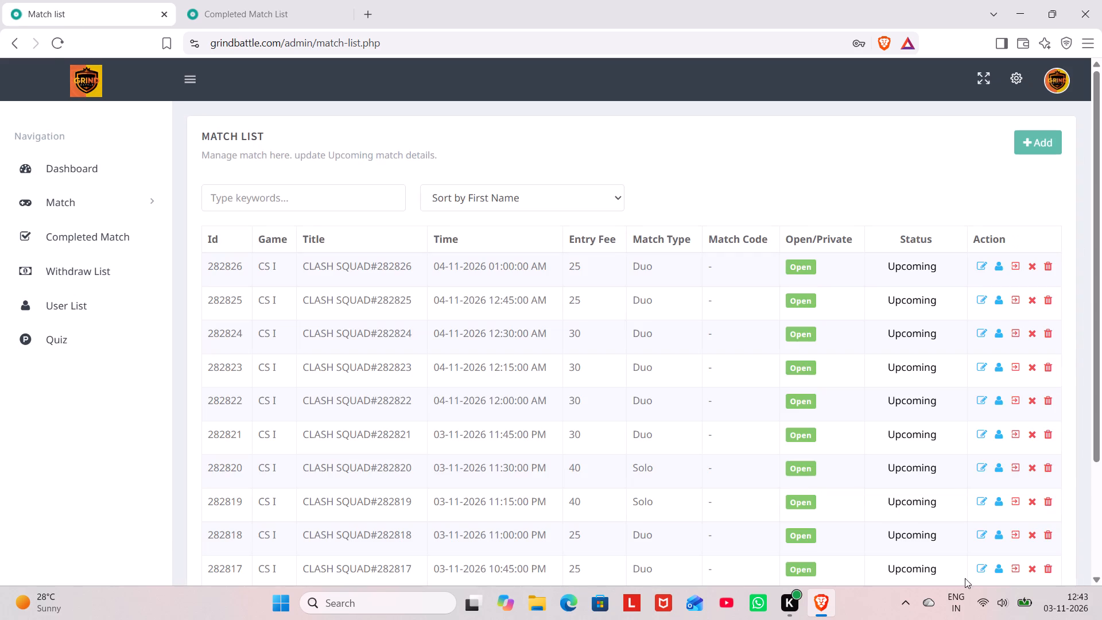
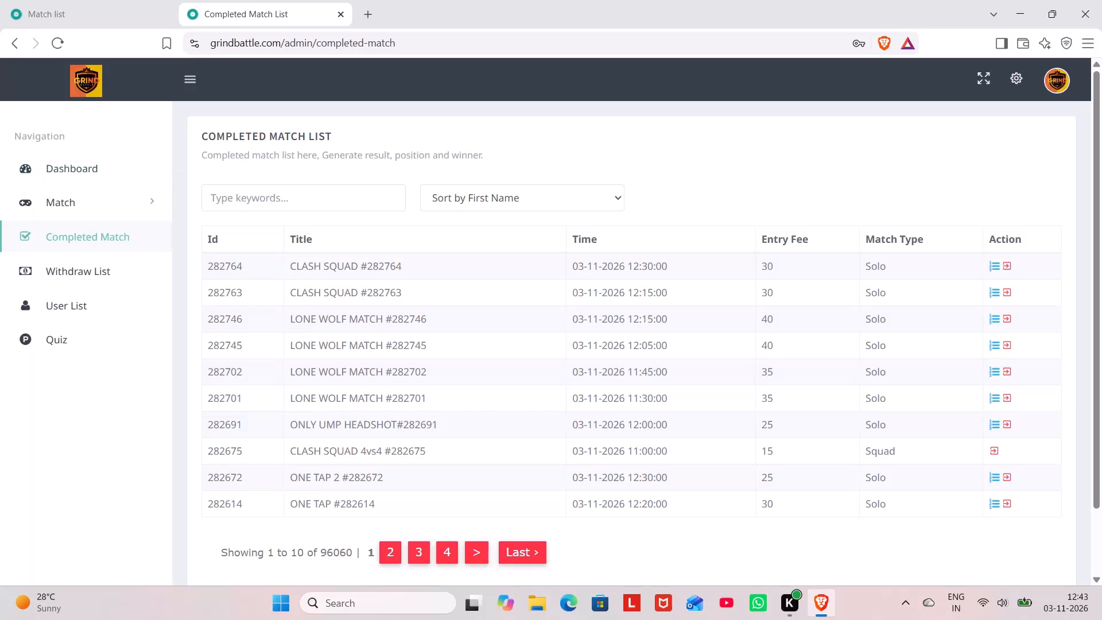
# Find match 282417 in the completed match list and open its result generation page.
pyautogui.click(224, 196)
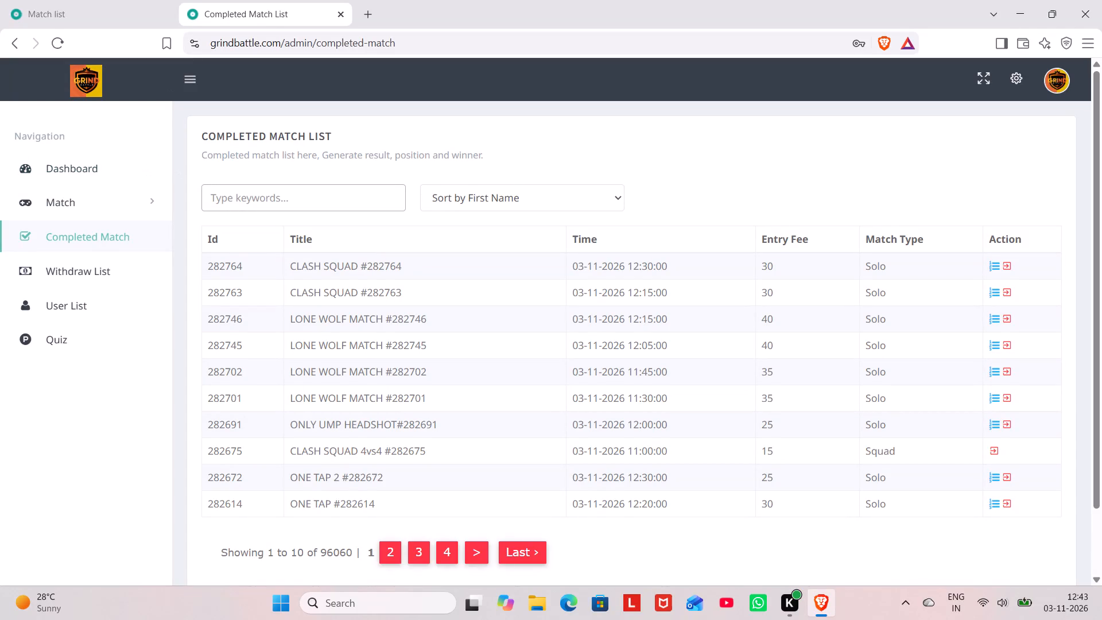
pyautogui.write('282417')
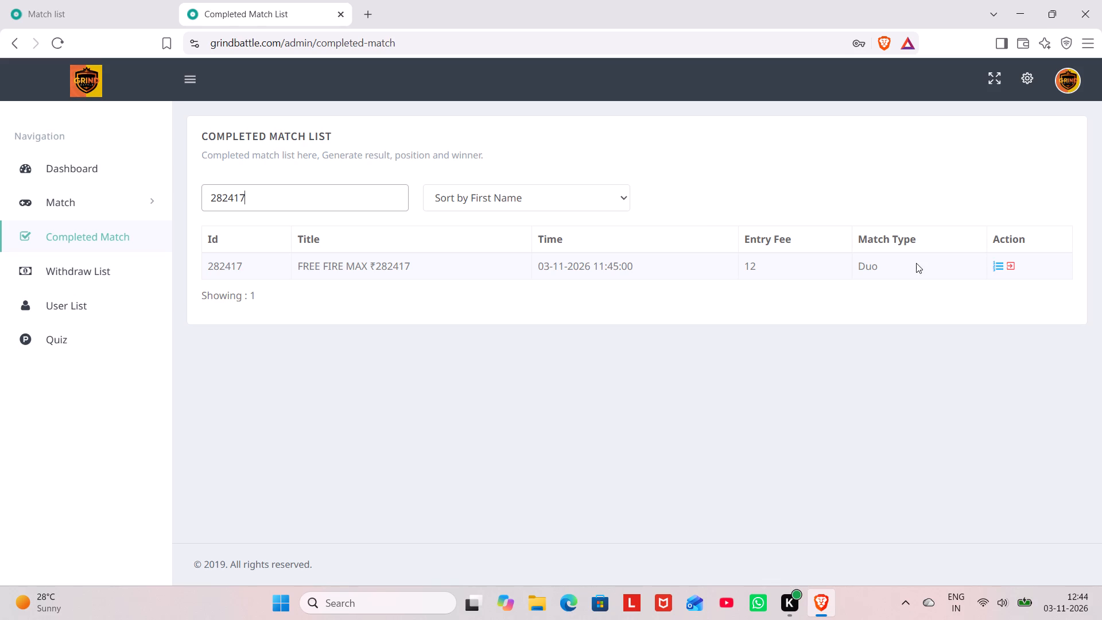
pyautogui.click(996, 268)
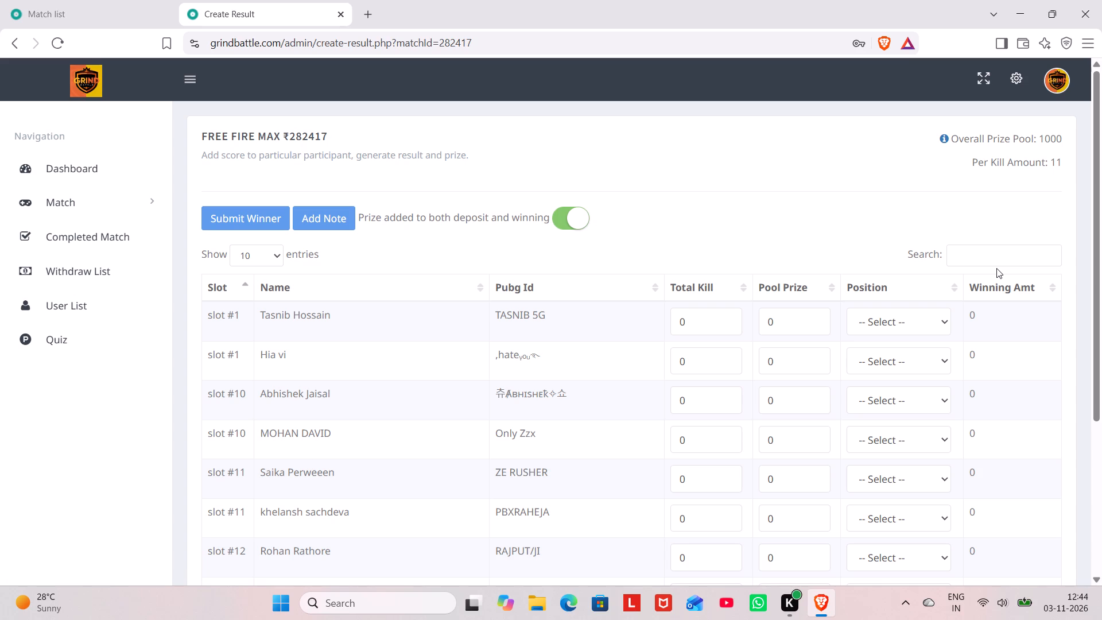
# Set the participant table to show 50 entries.
pyautogui.click(260, 253)
pyautogui.click(259, 311)
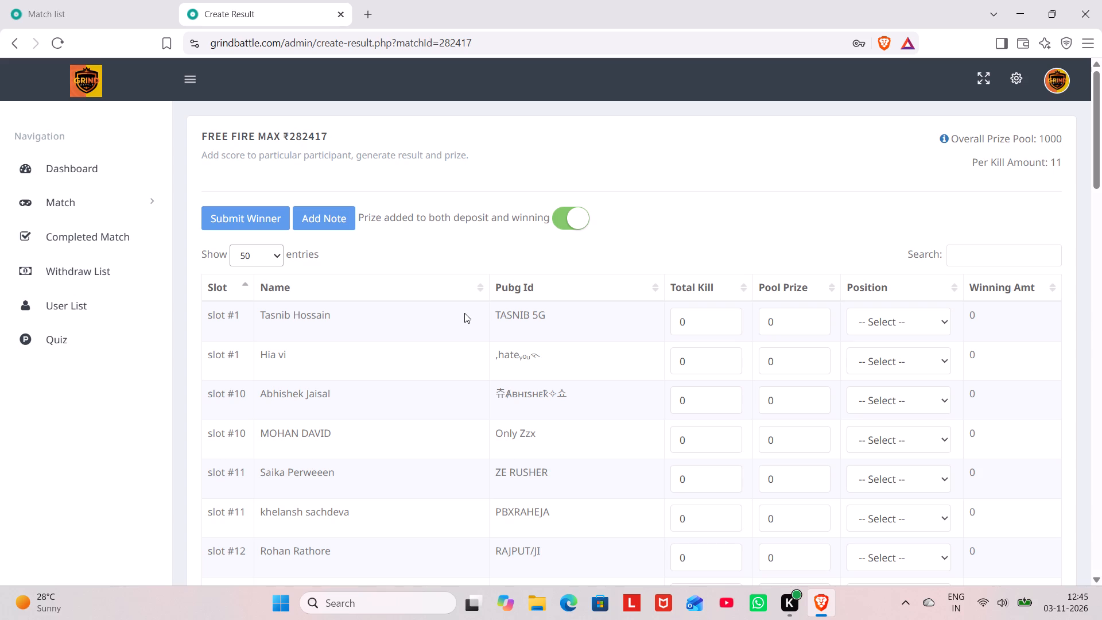
# Filter the participants by "ram" and set the slot #14 player's total kills to 6.
pyautogui.scroll(-1, 580, 361)
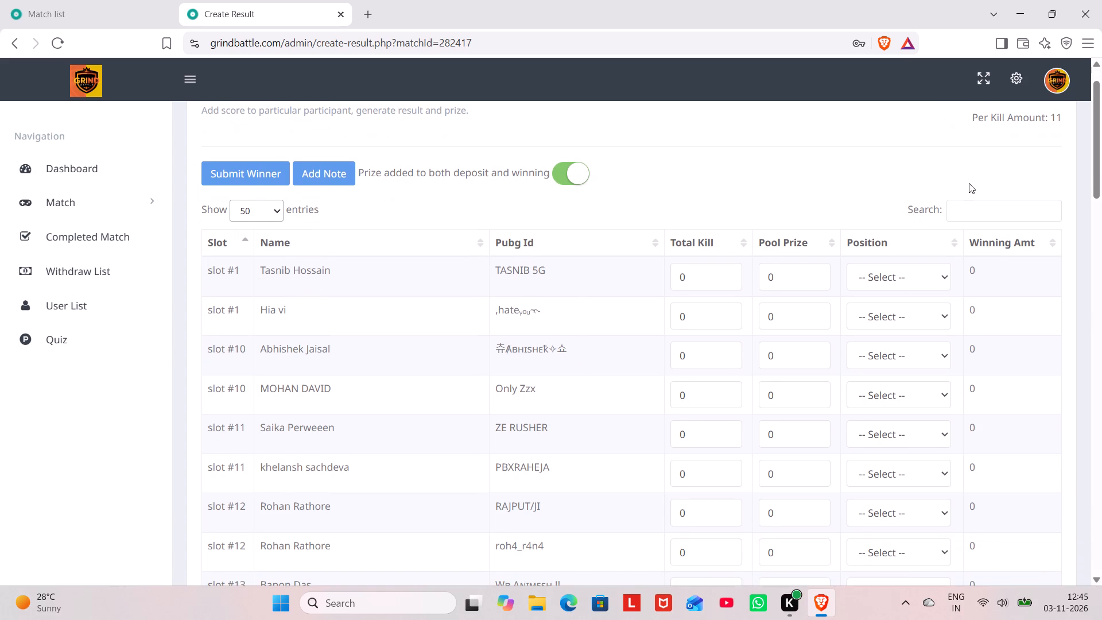
pyautogui.click(963, 210)
pyautogui.write('ram')
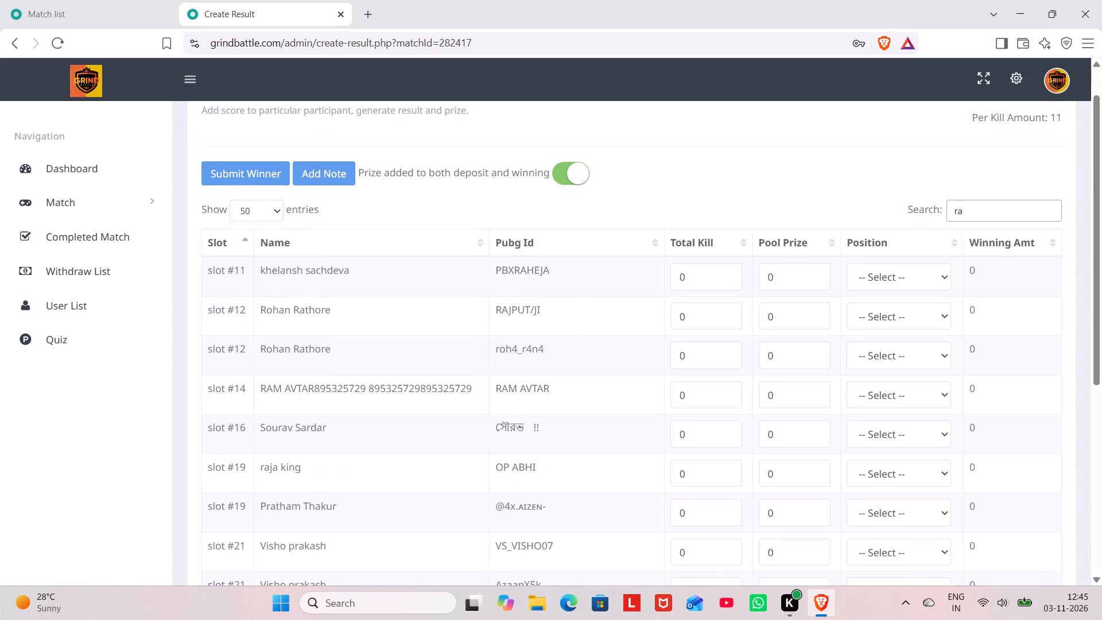
pyautogui.click(694, 321)
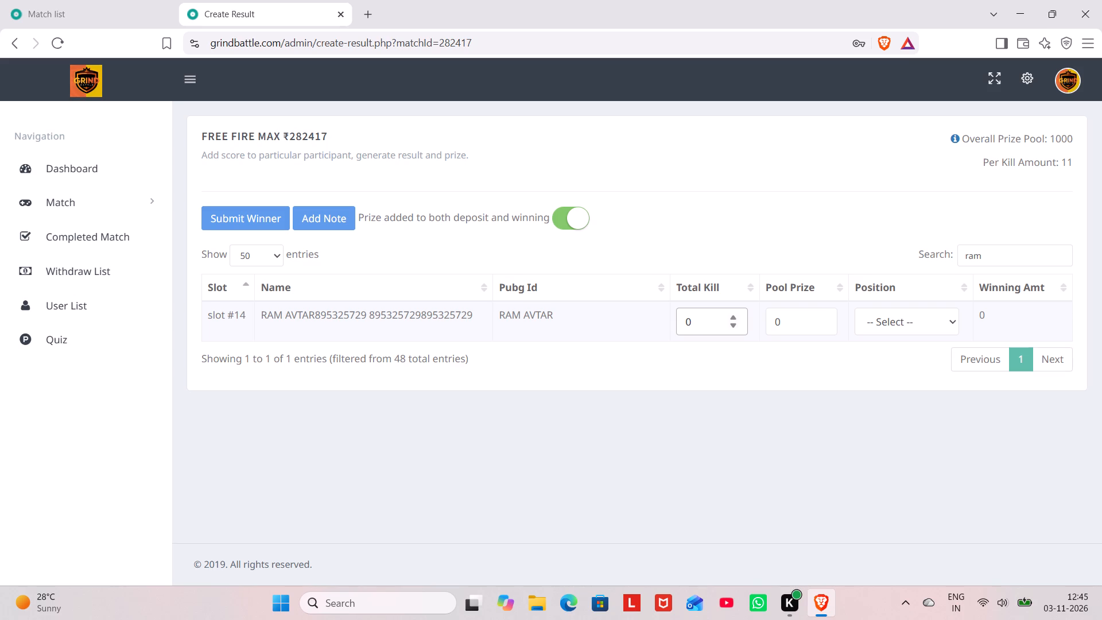
pyautogui.press('6')
pyautogui.press('Tab')
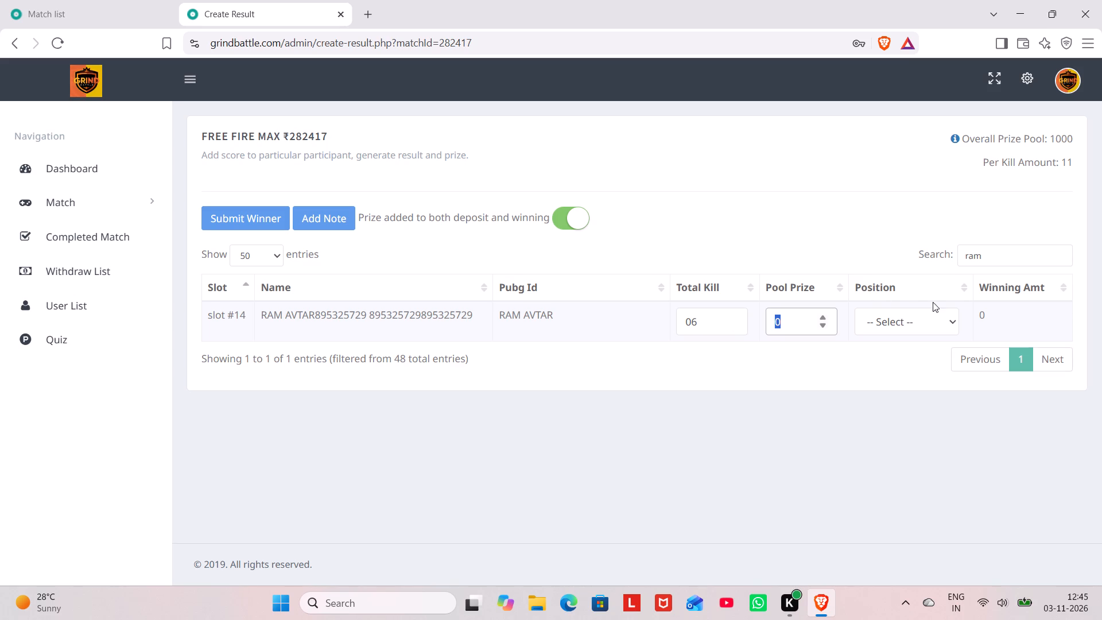
# Filter the participants by "zx" and set the total kills of ZX ZORO in slot #15 to 4.
pyautogui.click(1002, 265)
pyautogui.press('BackSpace')
pyautogui.press('BackSpace')
pyautogui.press('BackSpace')
pyautogui.press('BackSpace')
pyautogui.press('BackSpace')
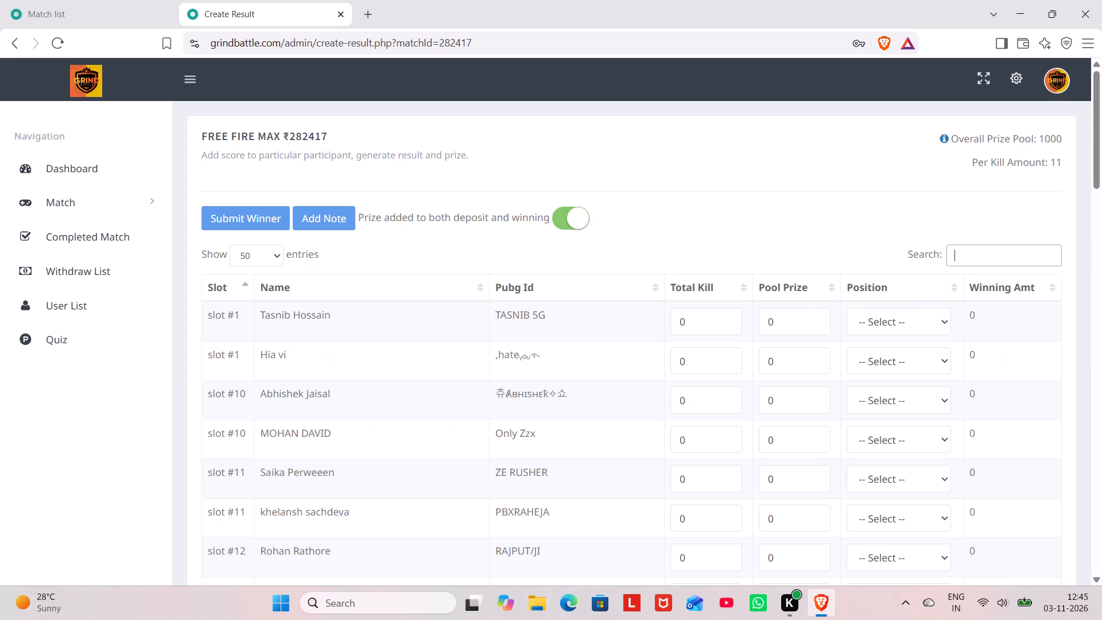
pyautogui.write('zx')
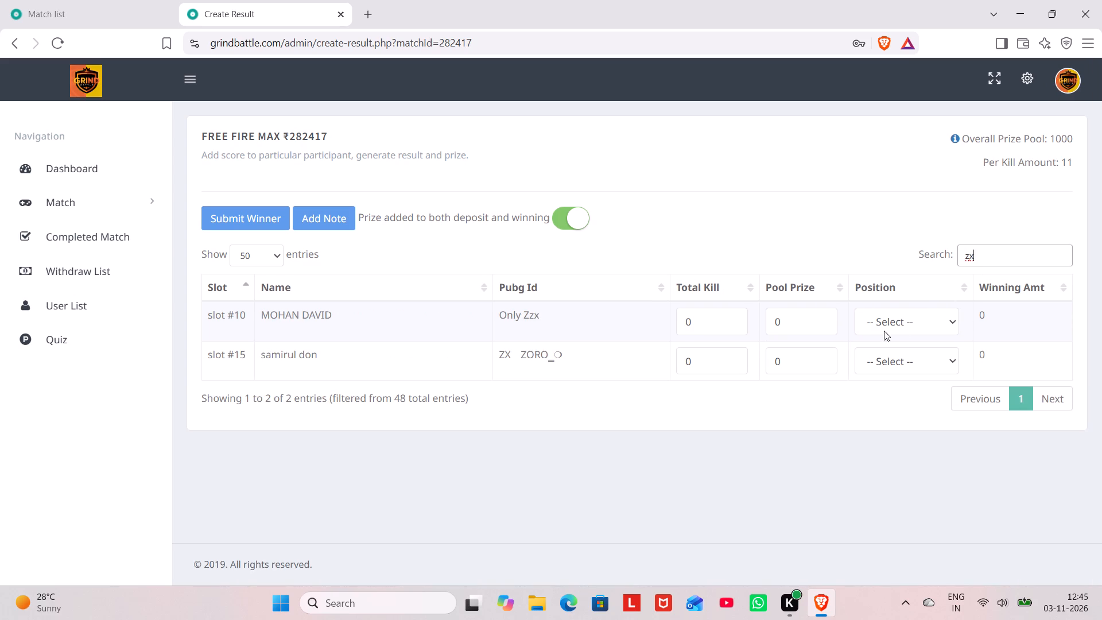
pyautogui.click(704, 371)
pyautogui.write('4q')
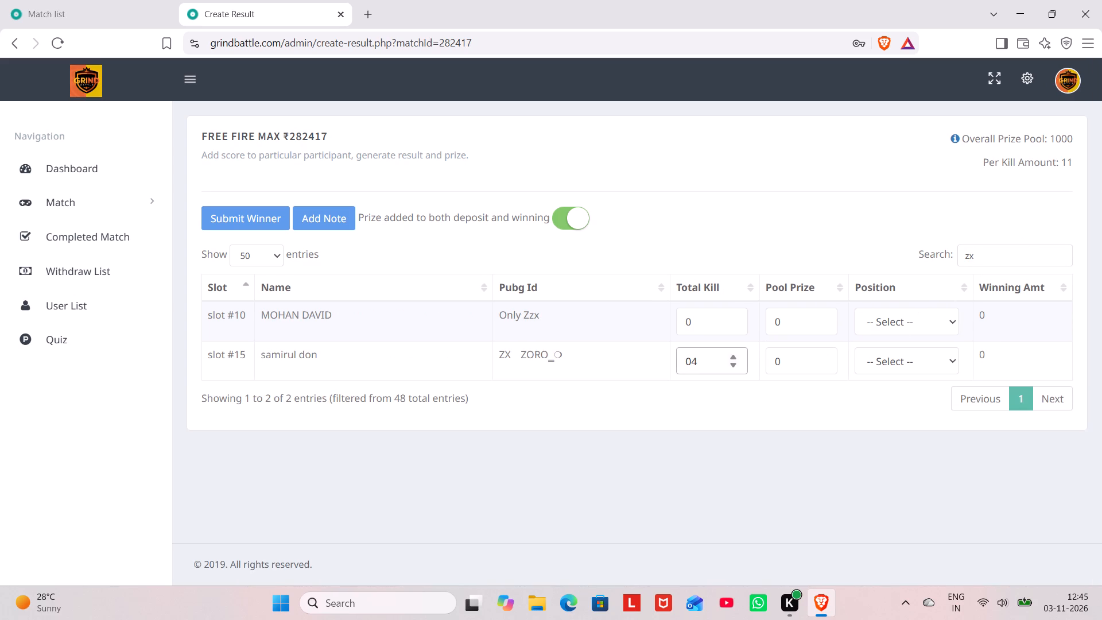
# Filter the participants by "ab" and set the slot #10 player's total kills to 3.
pyautogui.click(995, 258)
pyautogui.press('BackSpace')
pyautogui.press('BackSpace')
pyautogui.press('BackSpace')
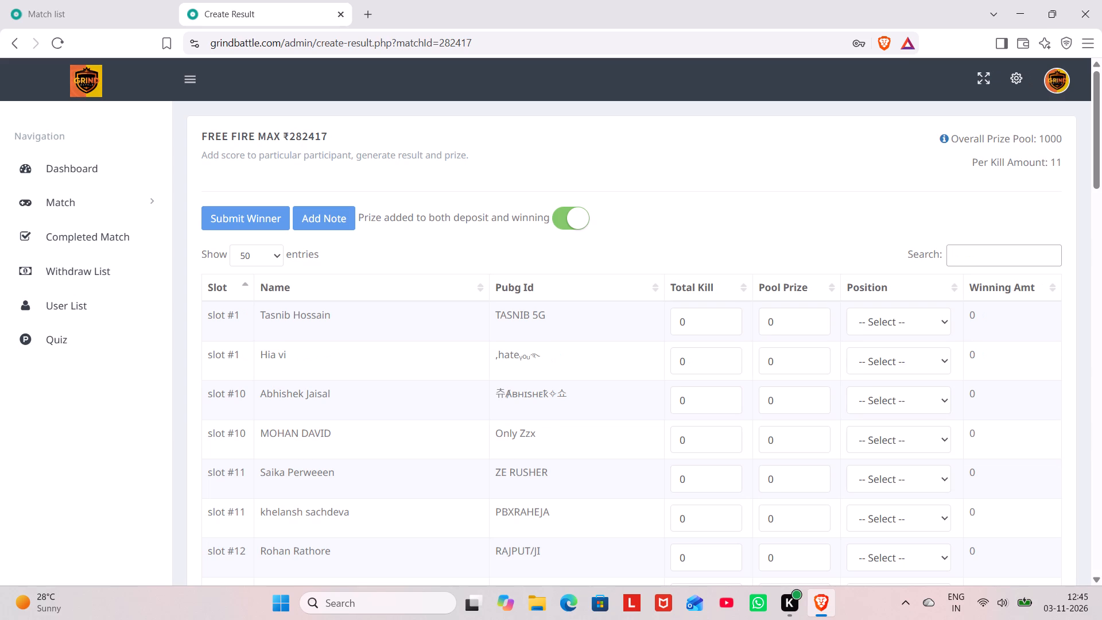
pyautogui.write('ab')
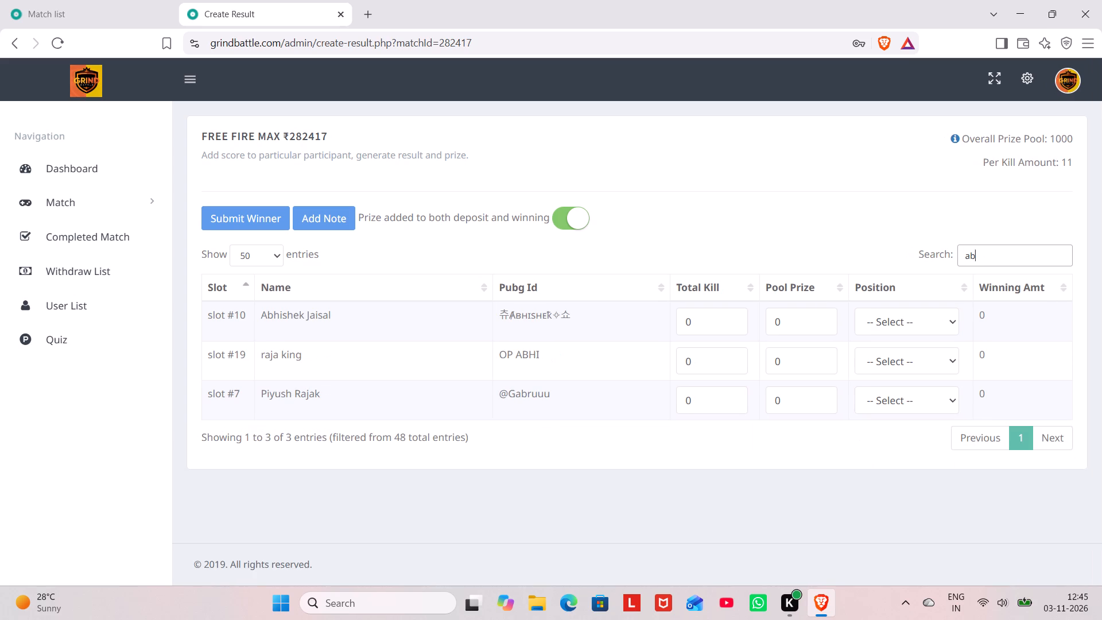
pyautogui.click(713, 333)
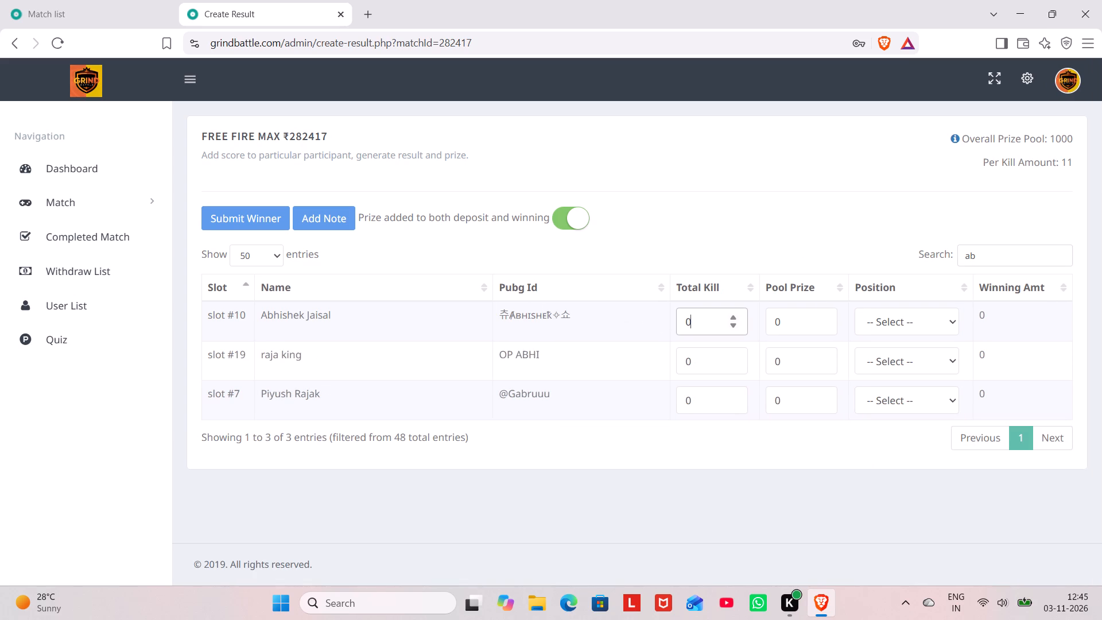
pyautogui.press('3')
pyautogui.press('Tab')
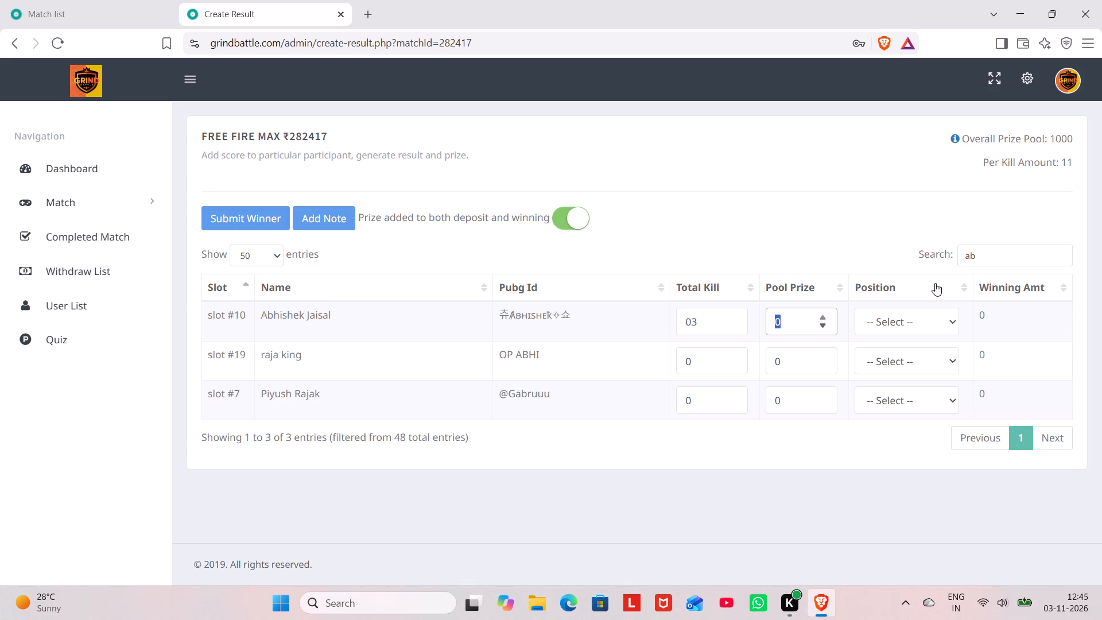
# Filter the participants by "no" and set the slot #23 player's total kills to 1.
pyautogui.click(980, 265)
pyautogui.press('BackSpace')
pyautogui.press('BackSpace')
pyautogui.press('BackSpace')
pyautogui.press('BackSpace')
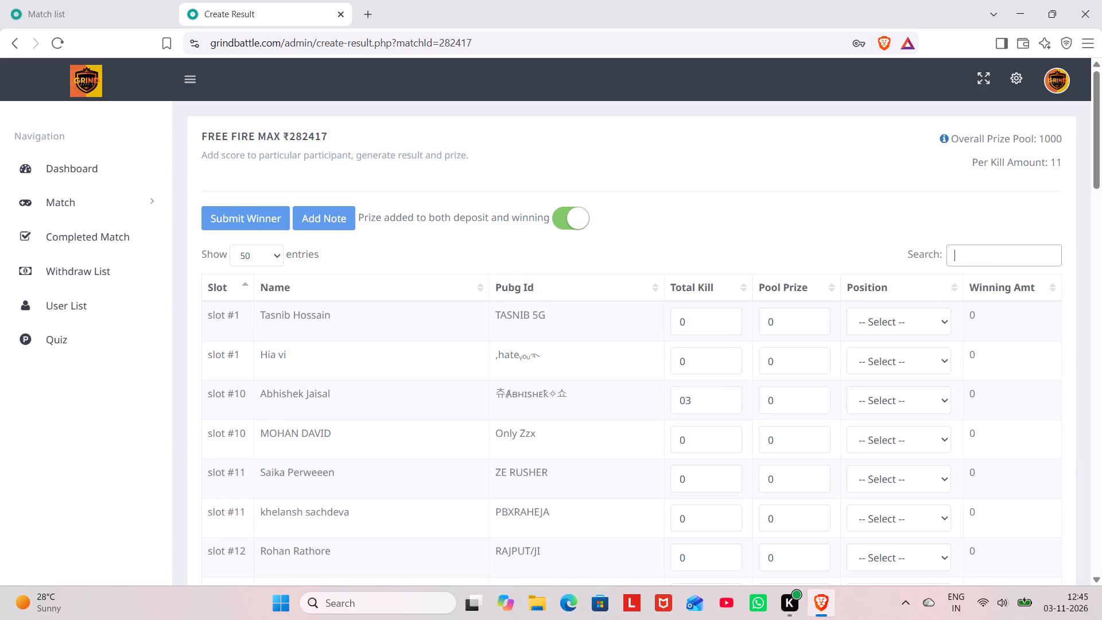
pyautogui.write('no')
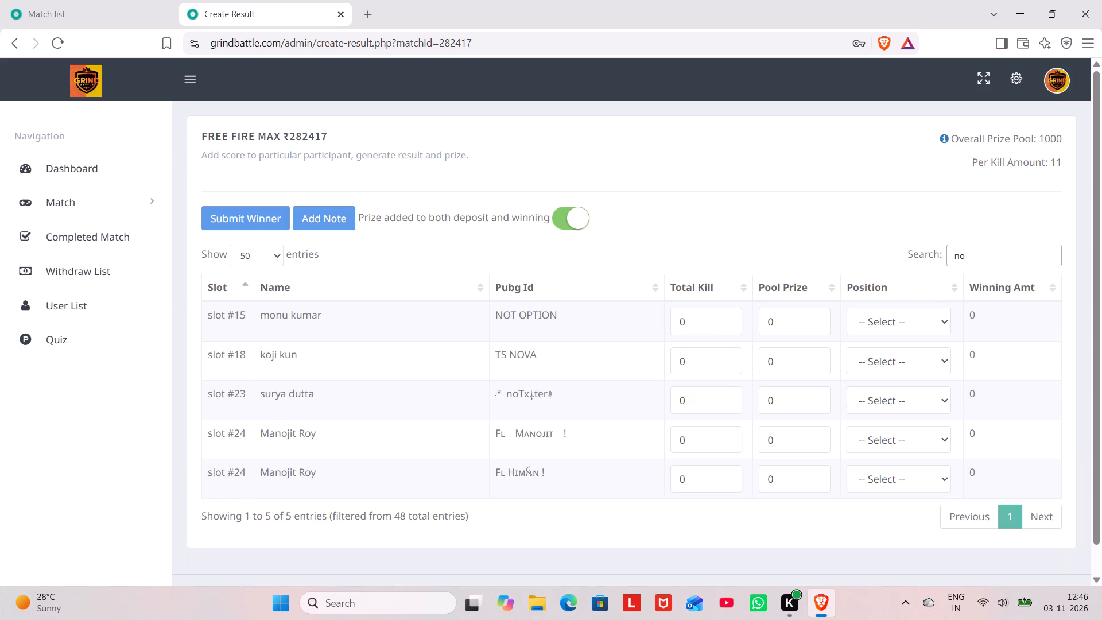
pyautogui.click(704, 405)
pyautogui.press('1')
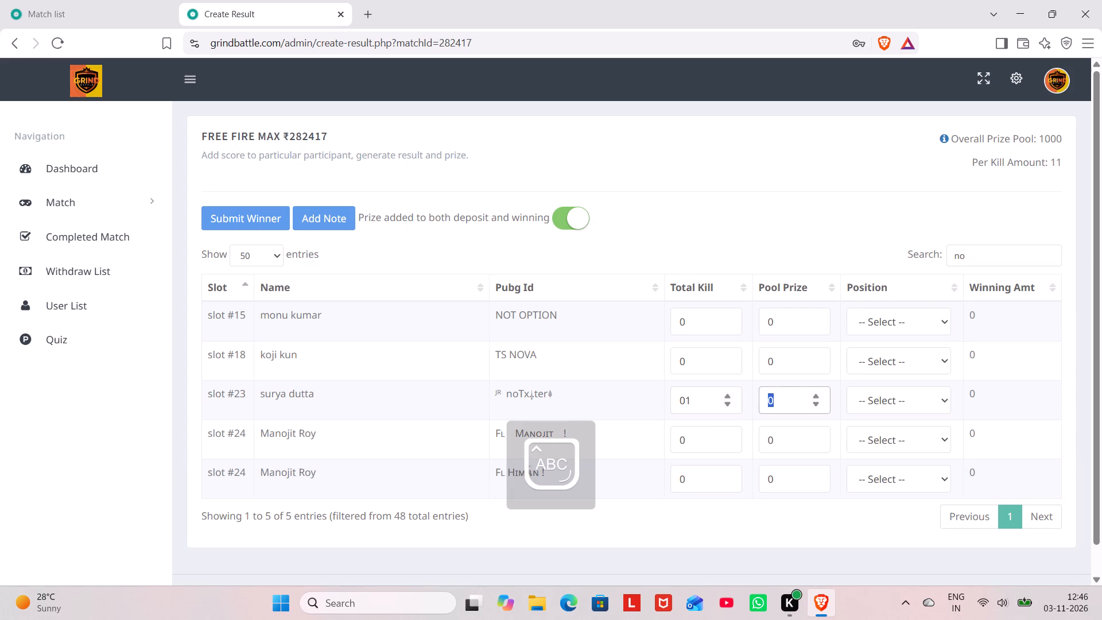
# Filter the participants by "mo" and set the total kills of Moon in slot #5 to 4.
pyautogui.click(1021, 263)
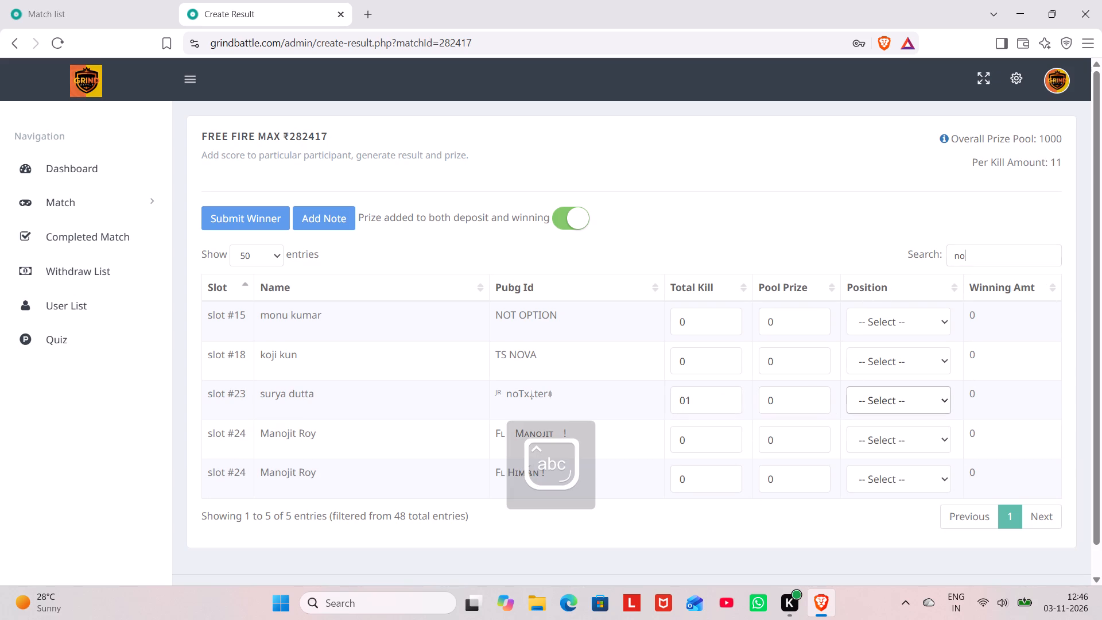
pyautogui.press('BackSpace')
pyautogui.press('BackSpace')
pyautogui.press('BackSpace')
pyautogui.press('BackSpace')
pyautogui.press('BackSpace')
pyautogui.press('BackSpace')
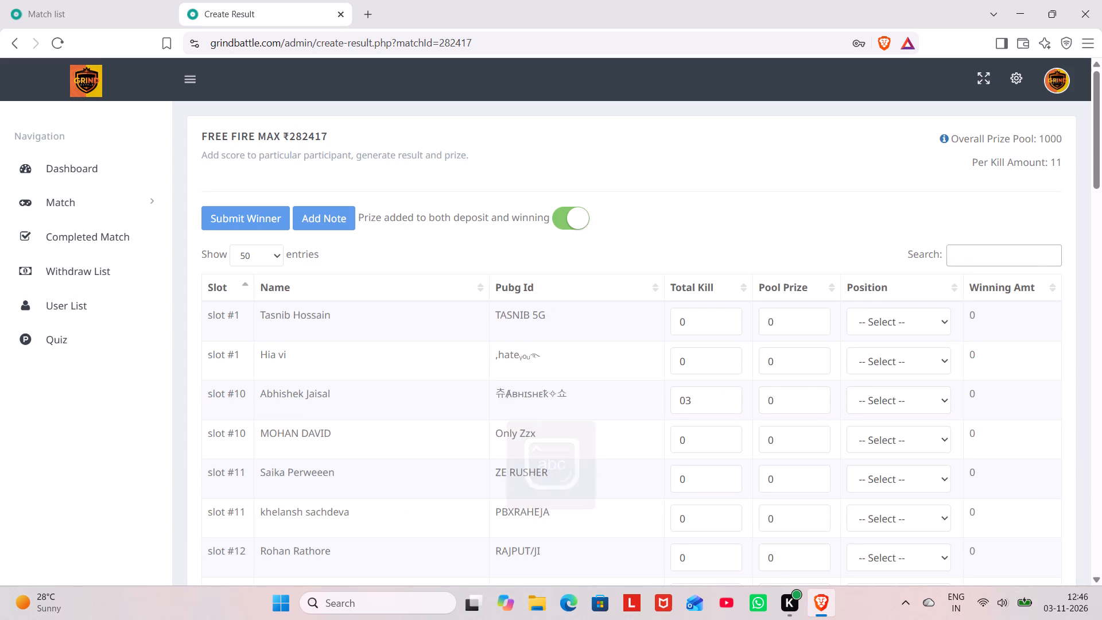
pyautogui.press('m')
pyautogui.press('o')
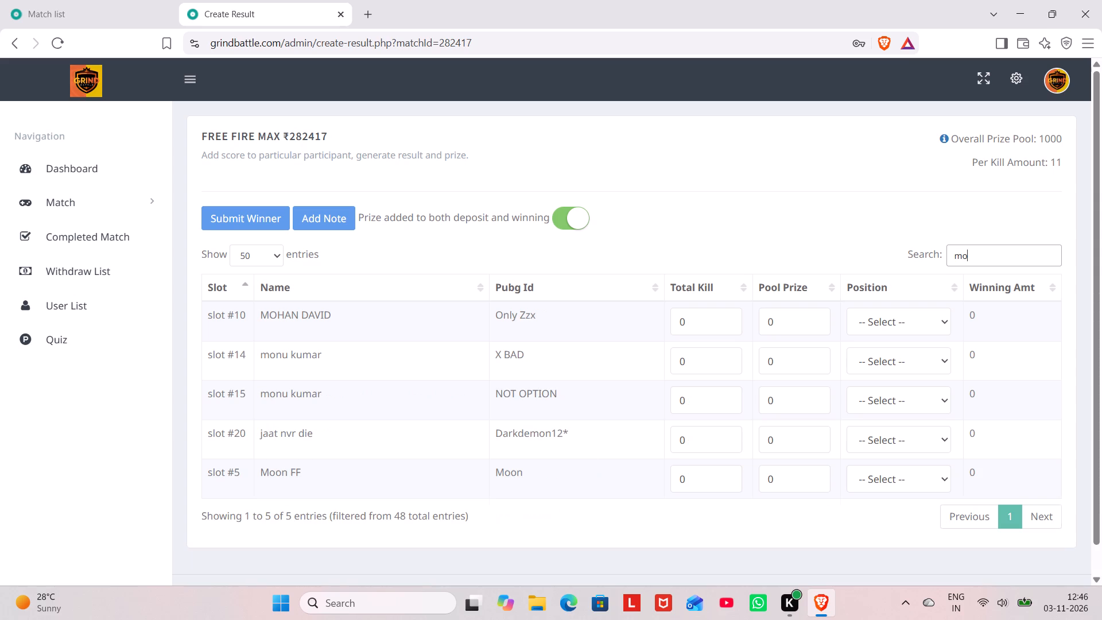
pyautogui.click(703, 477)
pyautogui.press('4')
pyautogui.press('Tab')
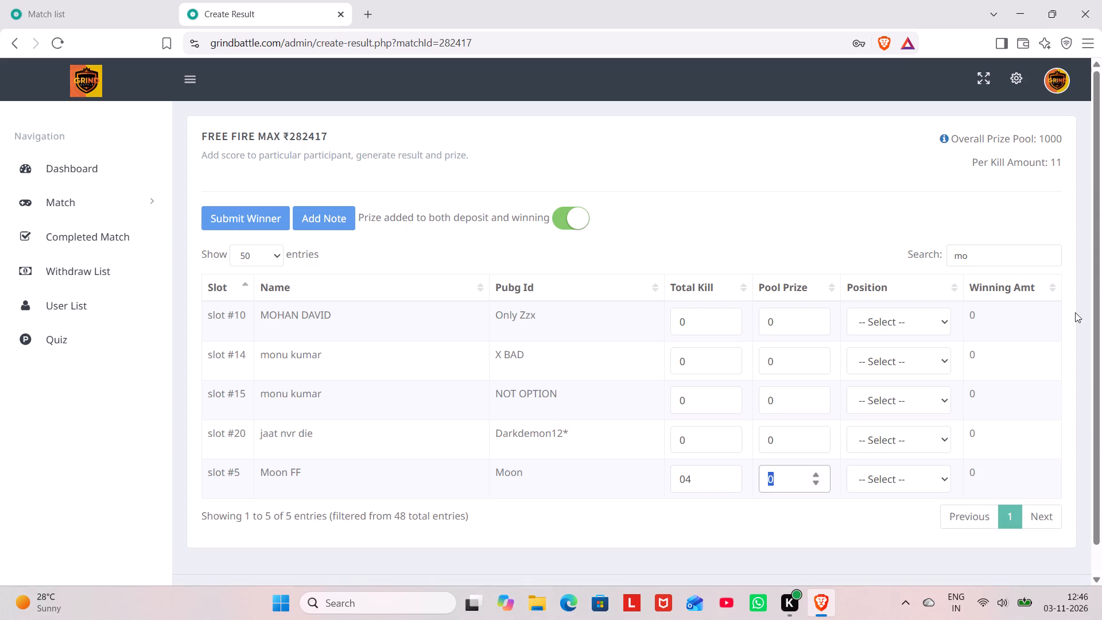
pyautogui.click(976, 265)
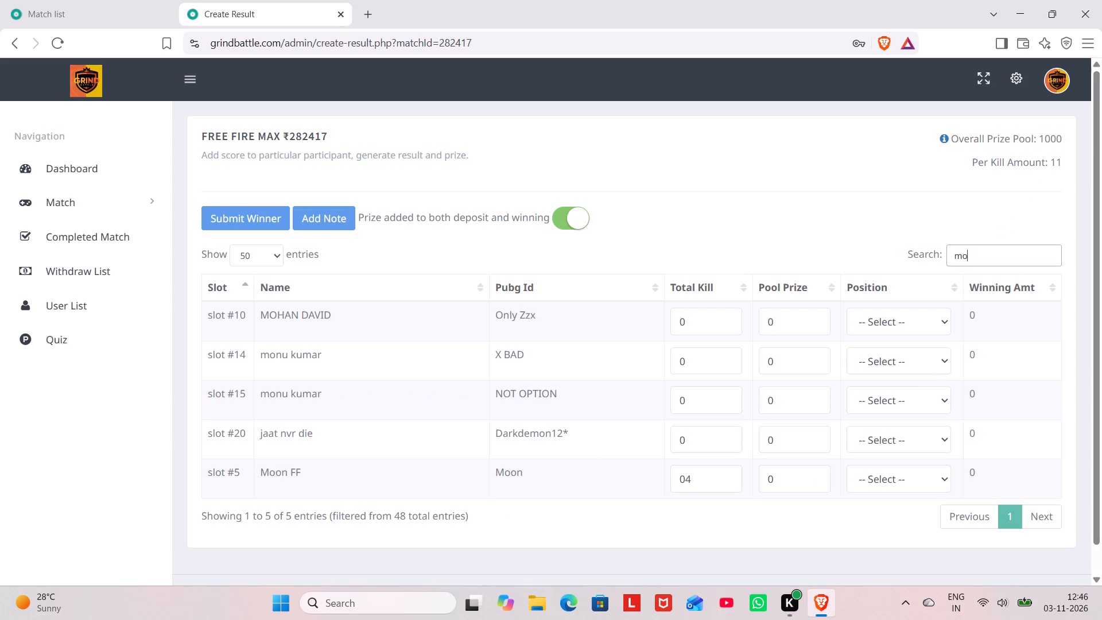
pyautogui.press('BackSpace')
pyautogui.press('BackSpace')
pyautogui.press('BackSpace')
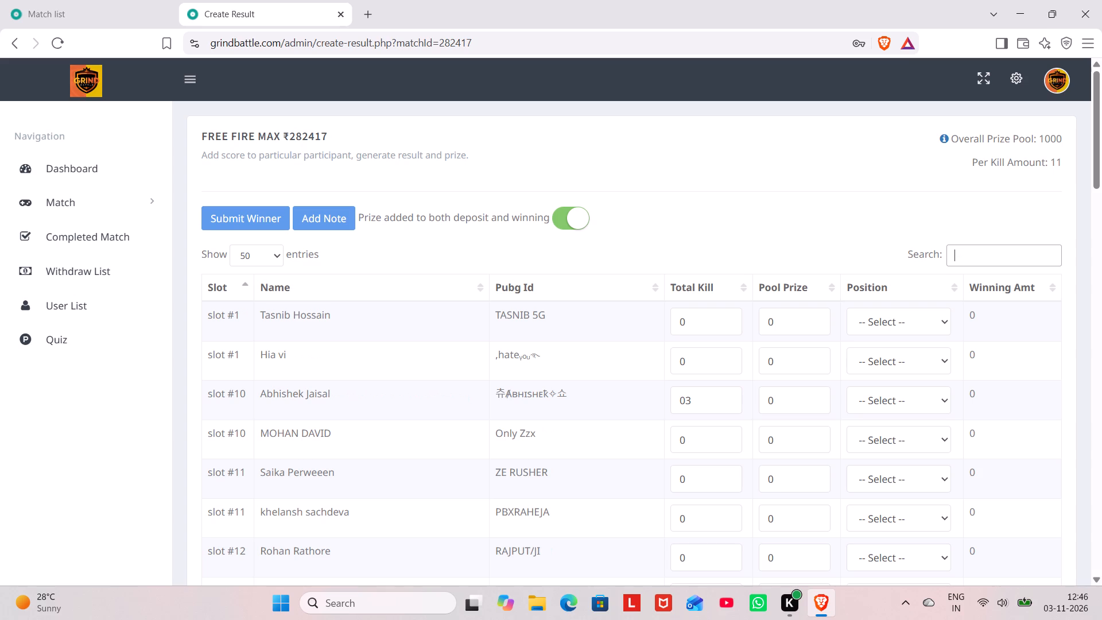
pyautogui.write('da')
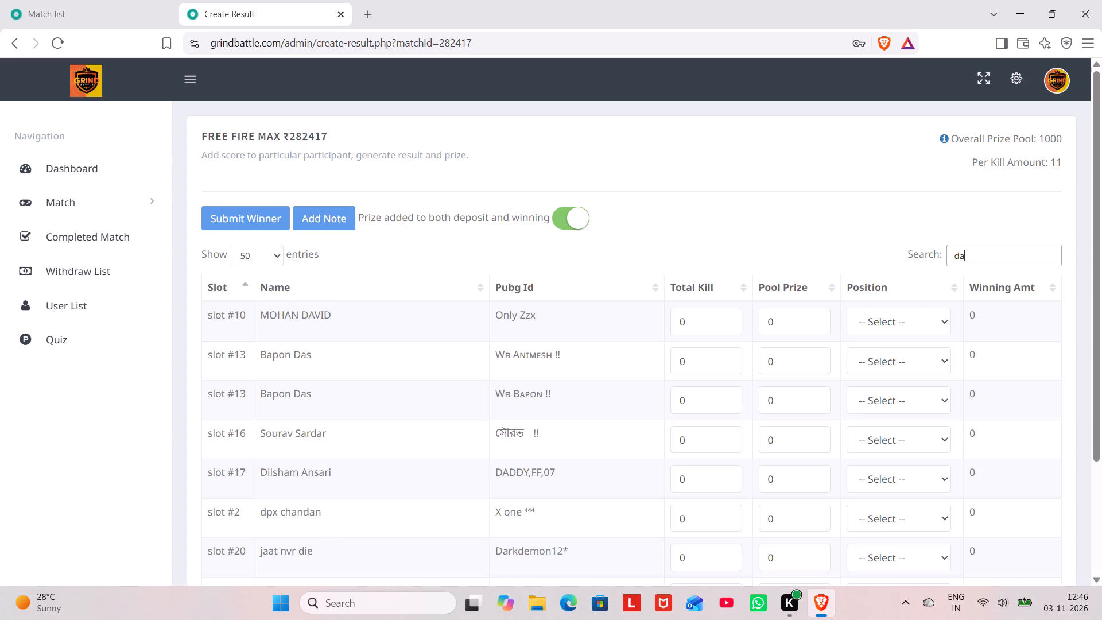
pyautogui.click(698, 567)
pyautogui.press('4')
pyautogui.press('Tab')
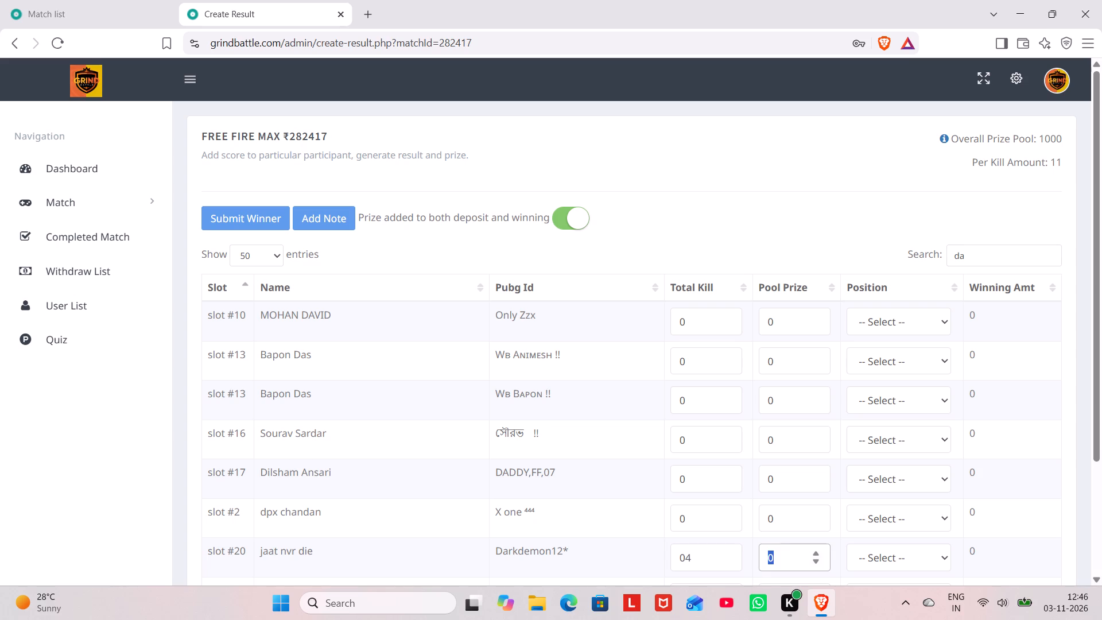
# Filter the participants by "x" and set the total kills of X one in slot #2 to 1.
pyautogui.click(1003, 262)
pyautogui.press('BackSpace')
pyautogui.press('BackSpace')
pyautogui.press('BackSpace')
pyautogui.press('BackSpace')
pyautogui.press('BackSpace')
pyautogui.press('BackSpace')
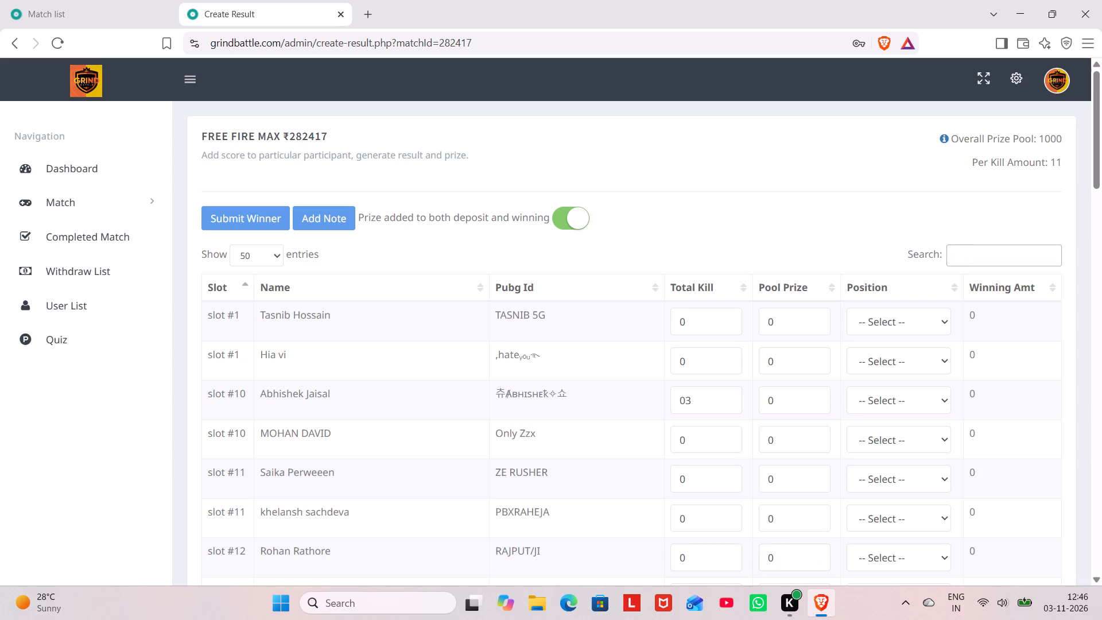
pyautogui.press('x')
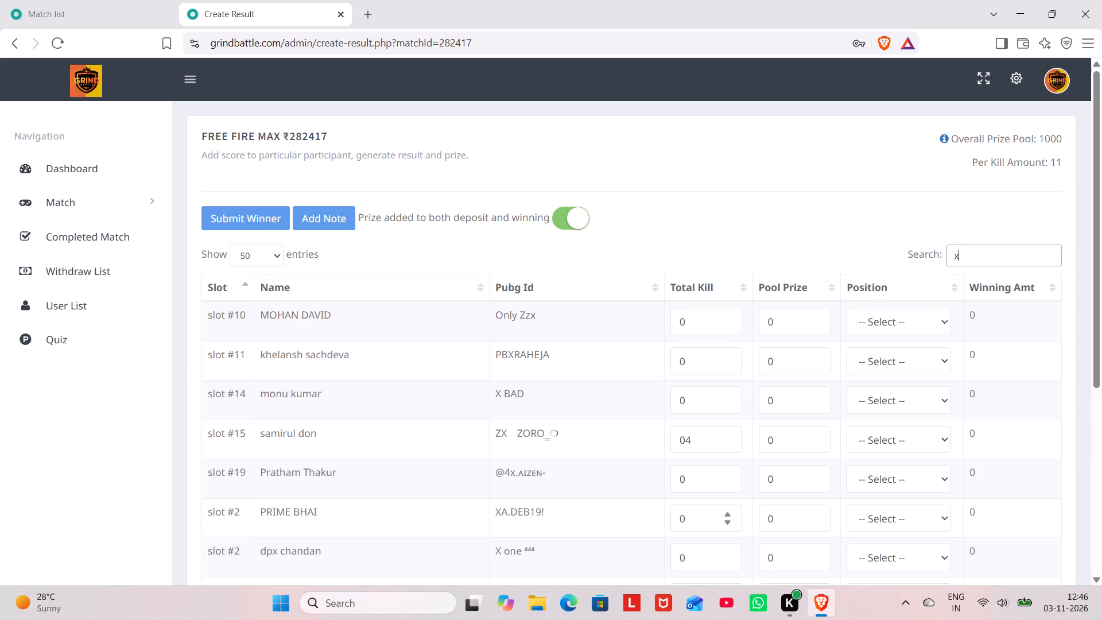
pyautogui.click(690, 563)
pyautogui.press('1')
pyautogui.press('Tab')
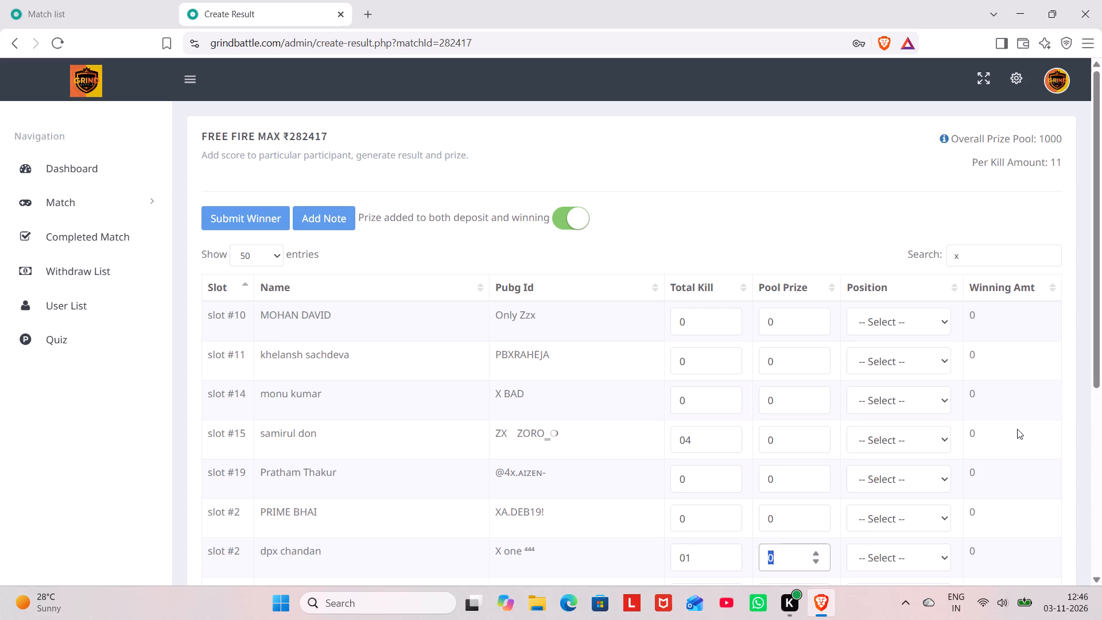
pyautogui.click(996, 254)
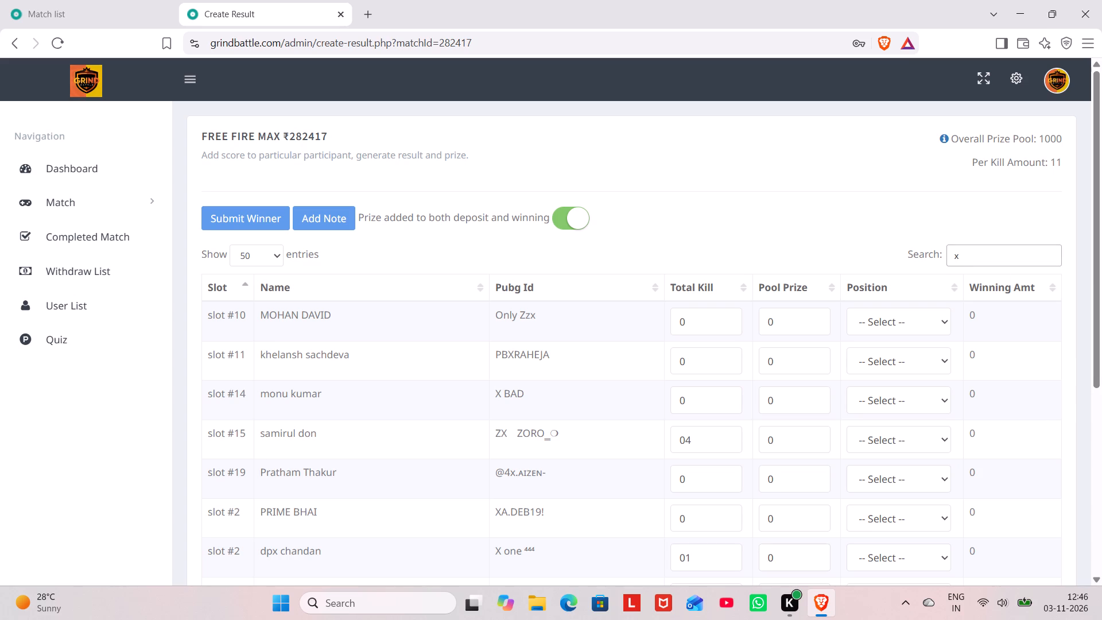
pyautogui.press('BackSpace')
pyautogui.press('BackSpace')
pyautogui.press('BackSpace')
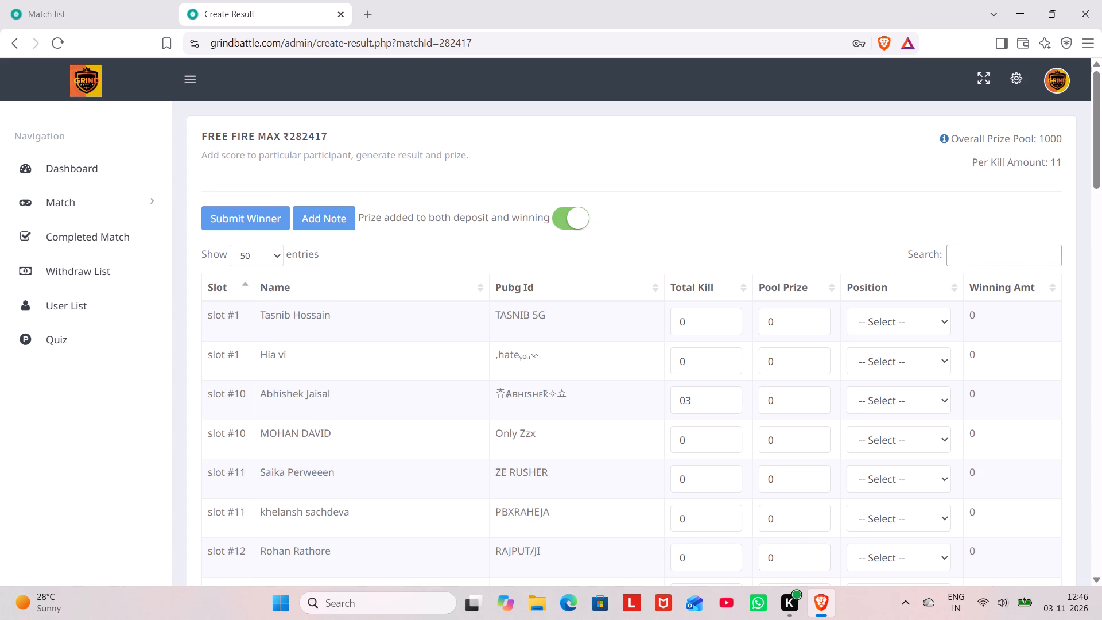
pyautogui.press('BackSpace')
pyautogui.press('BackSpace')
pyautogui.press('d')
pyautogui.press('a')
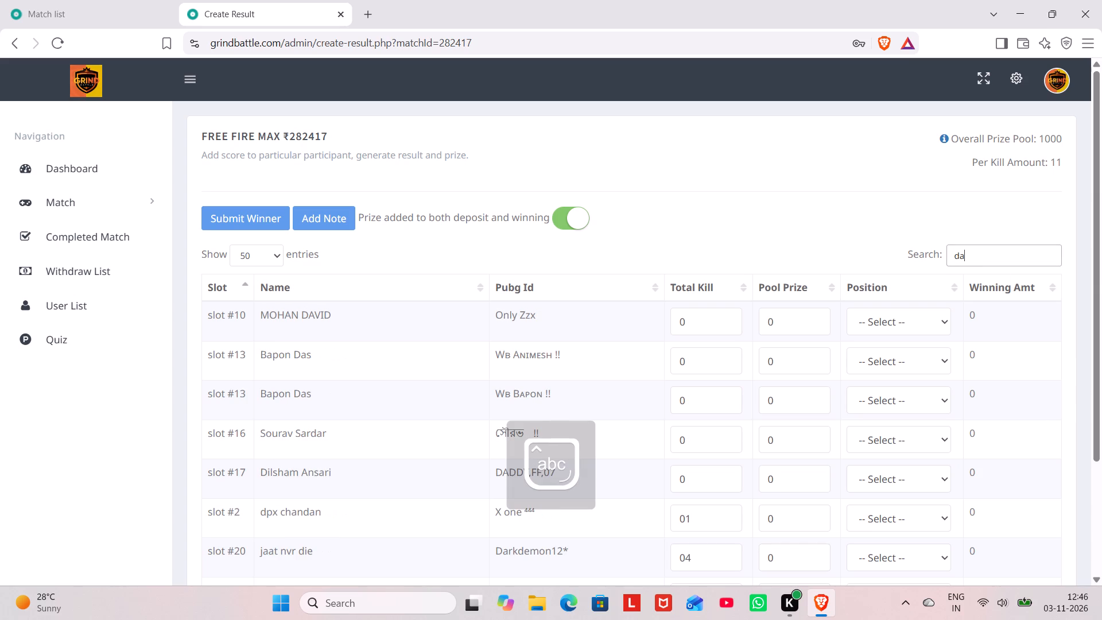
pyautogui.click(696, 475)
pyautogui.press('1')
pyautogui.press('Tab')
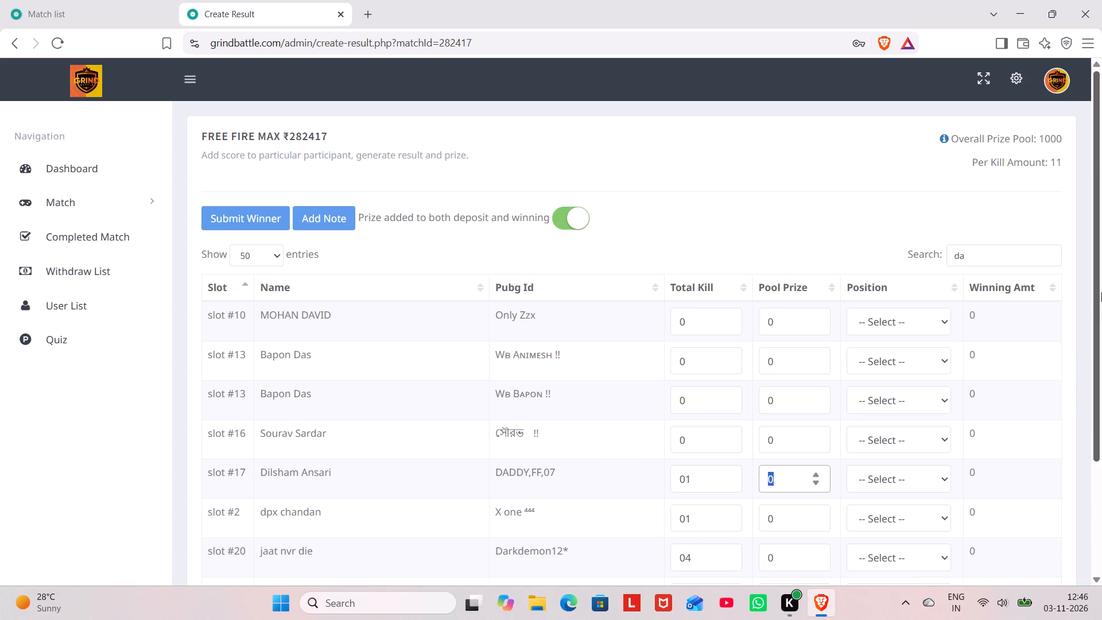
# Filter the participants by "ga" and set the total kills of MD GAMER Y in slot #17 to 1.
pyautogui.click(1036, 253)
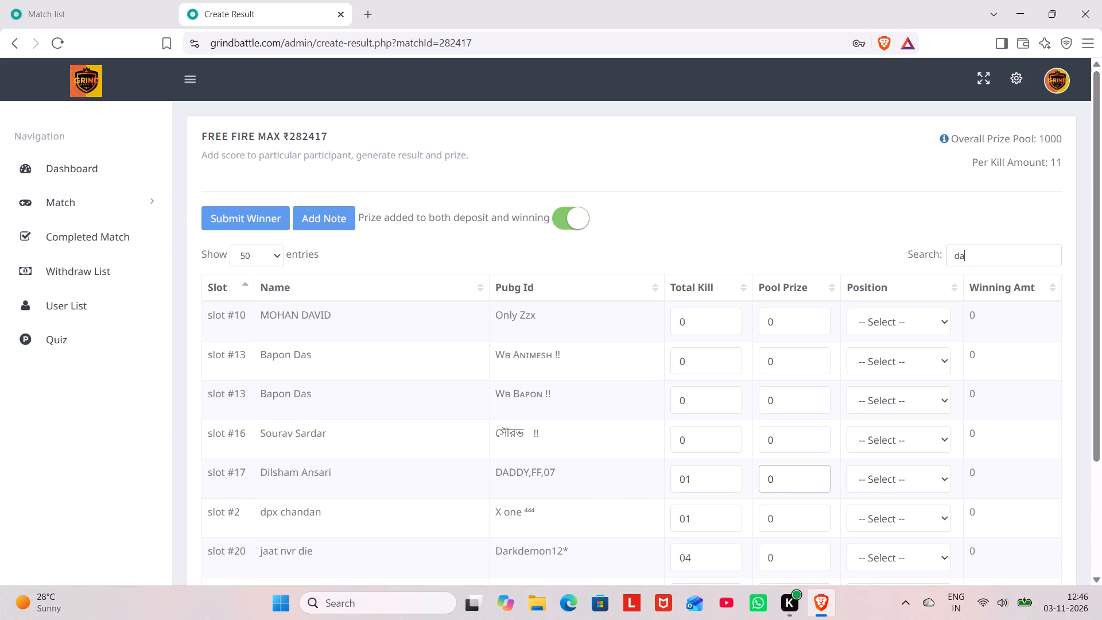
pyautogui.press('BackSpace')
pyautogui.press('BackSpace')
pyautogui.press('BackSpace')
pyautogui.write('ga')
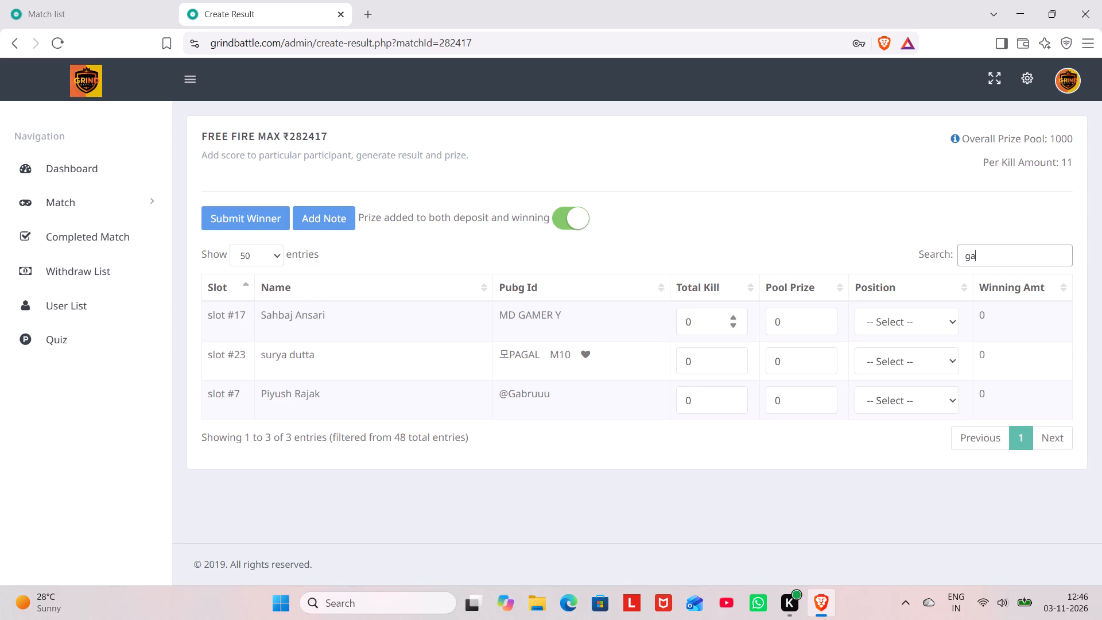
pyautogui.click(710, 321)
pyautogui.press('1')
pyautogui.press('Tab')
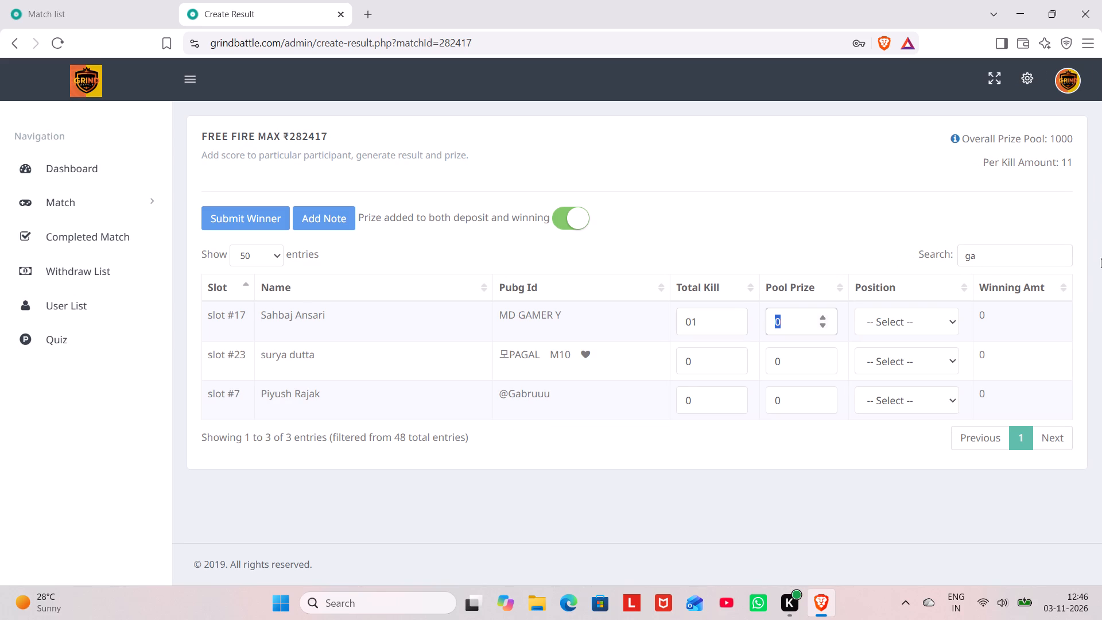
pyautogui.click(1001, 261)
pyautogui.press('BackSpace')
pyautogui.press('BackSpace')
pyautogui.press('BackSpace')
pyautogui.press('BackSpace')
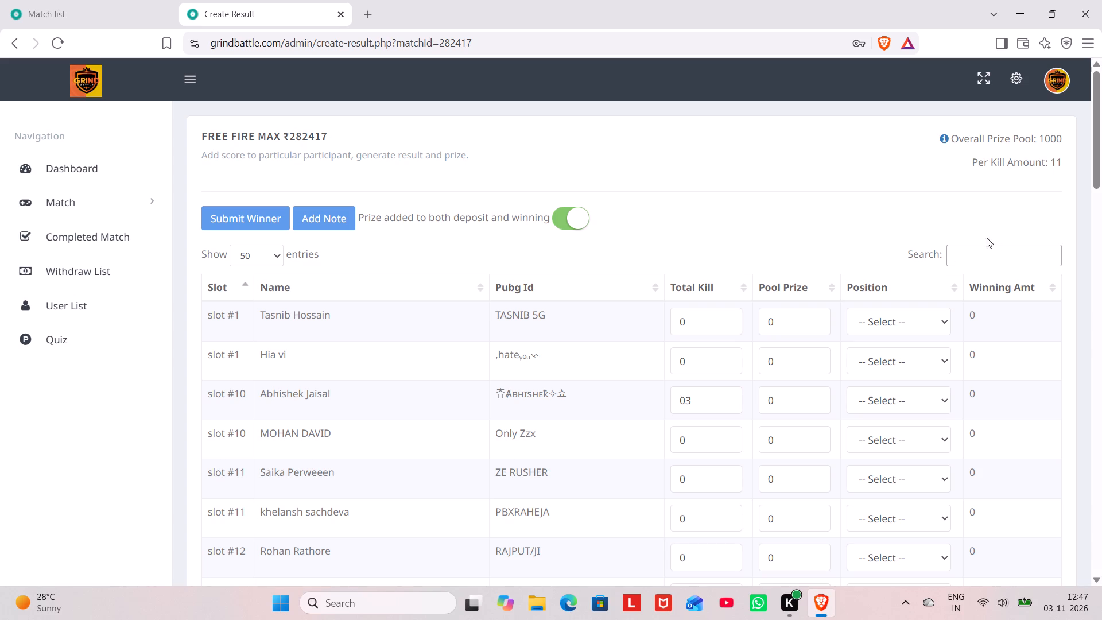
pyautogui.scroll(-2, 700, 379)
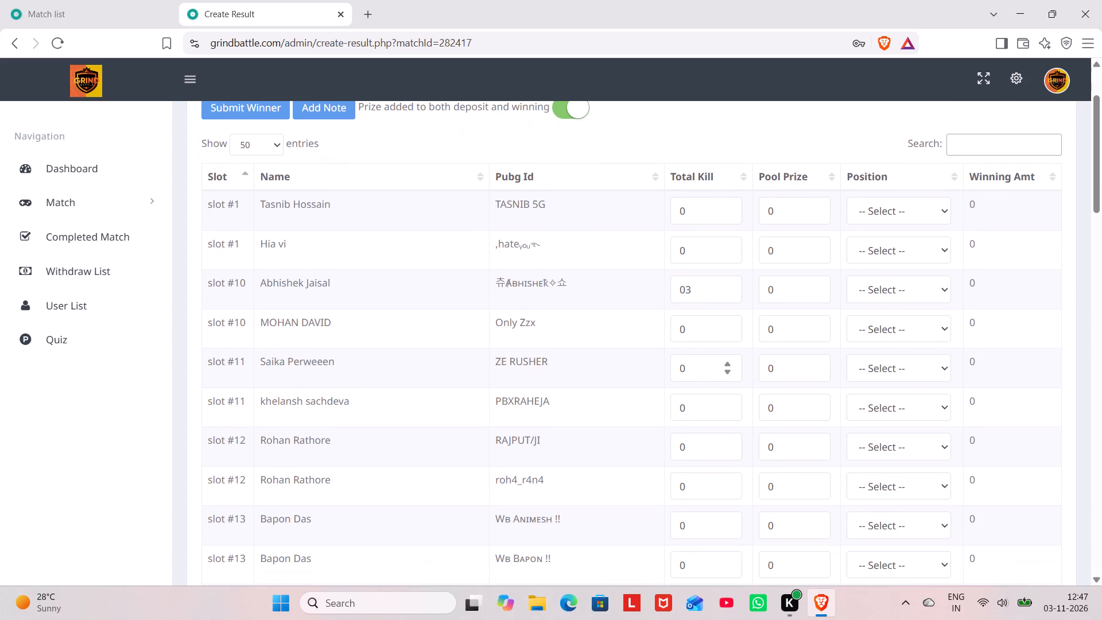
pyautogui.click(705, 401)
pyautogui.press('1')
pyautogui.press('Tab')
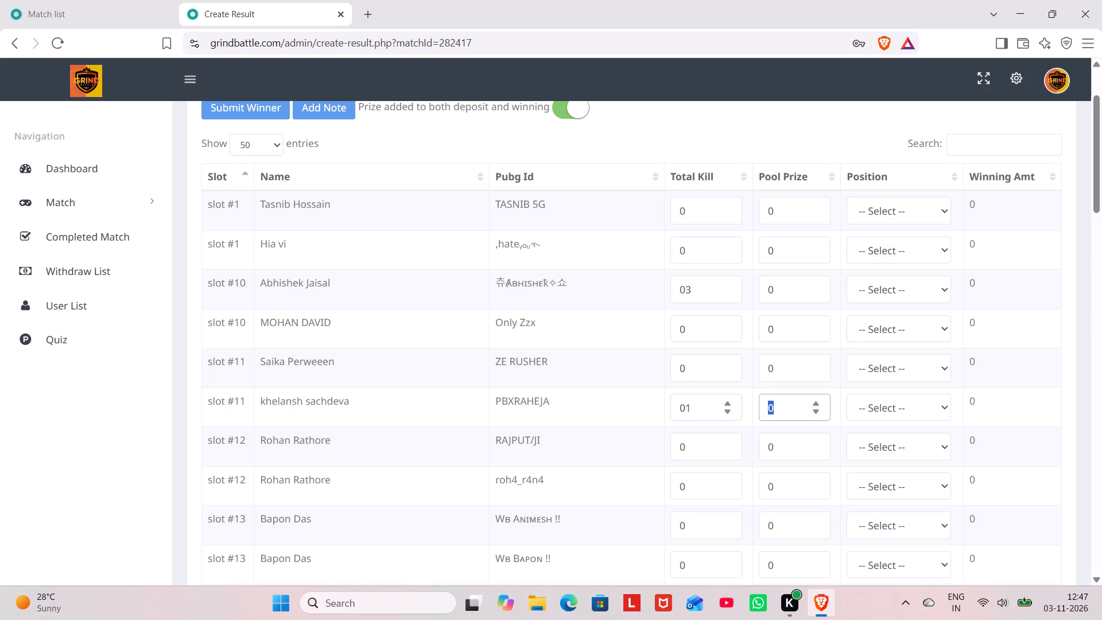
pyautogui.click(697, 440)
pyautogui.press('1')
pyautogui.press('Tab')
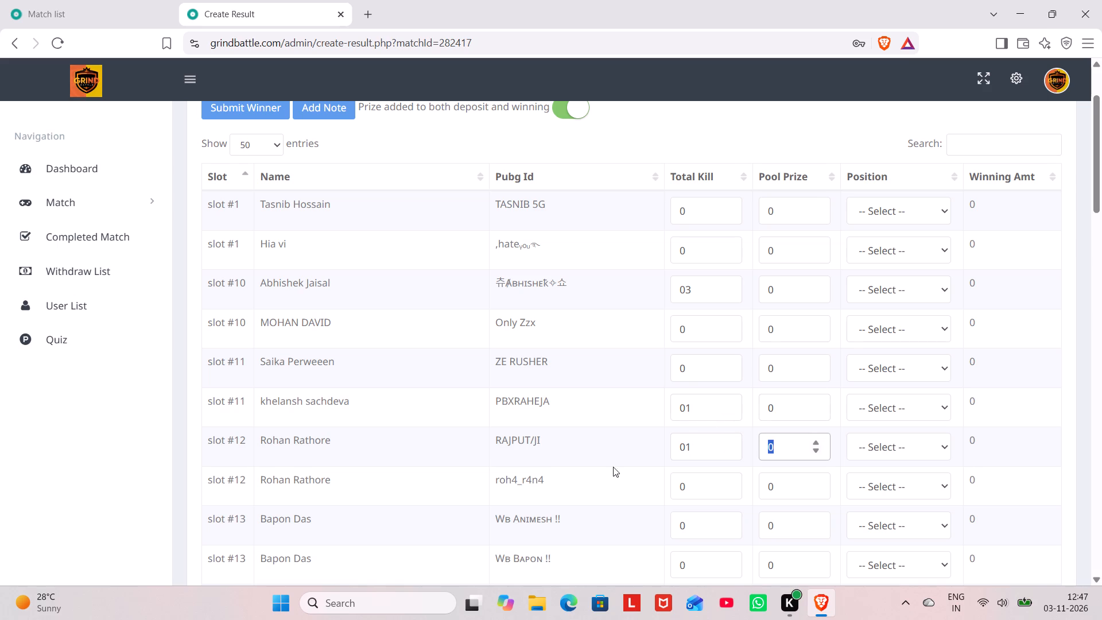
pyautogui.click(572, 483)
pyautogui.scroll(-1, 572, 483)
pyautogui.click(693, 500)
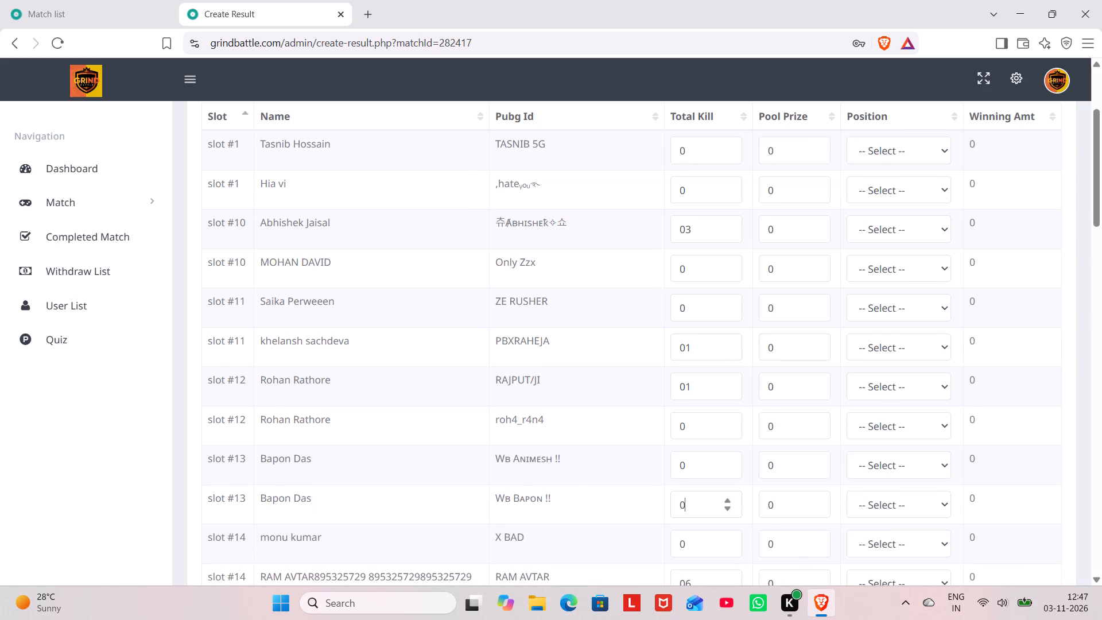
pyautogui.press('1')
pyautogui.press('Tab')
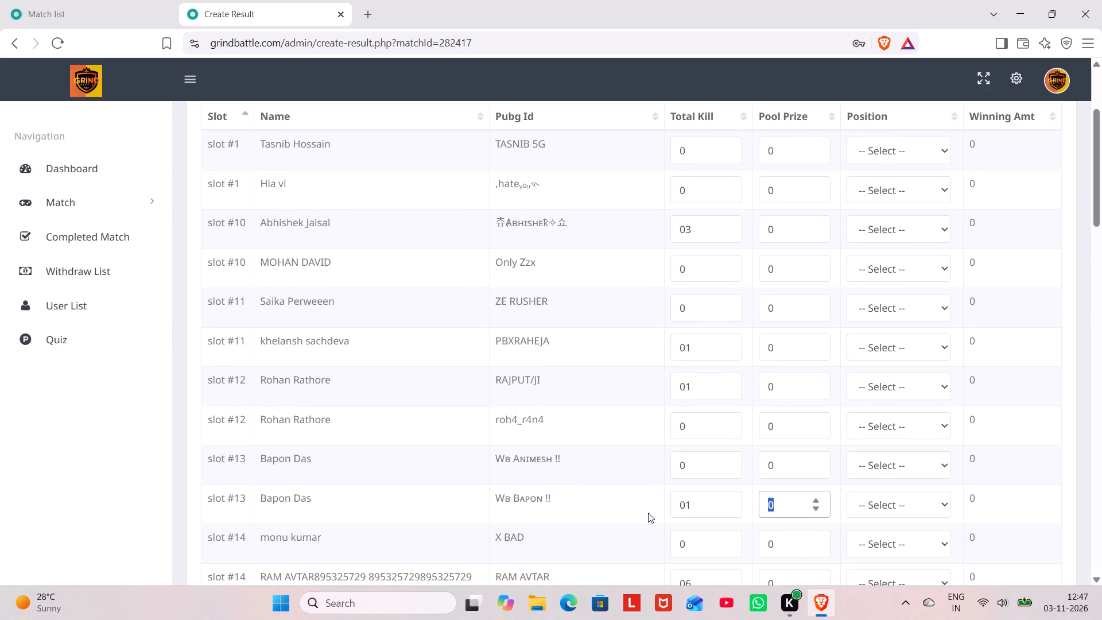
pyautogui.click(648, 513)
pyautogui.scroll(-5, 648, 513)
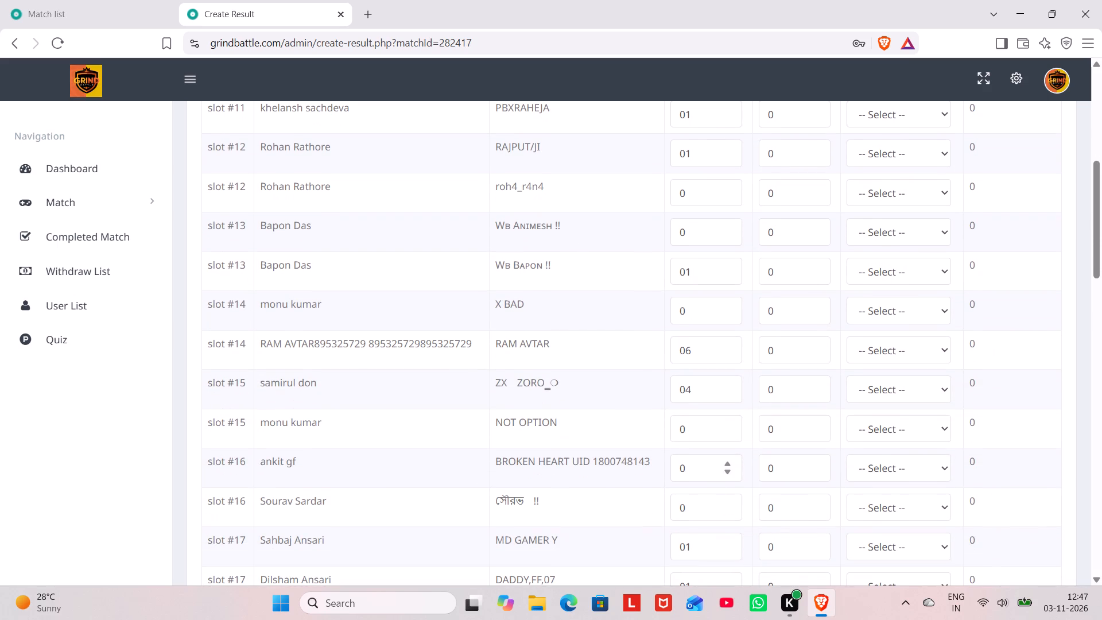
pyautogui.click(713, 475)
pyautogui.press('1')
pyautogui.press('Tab')
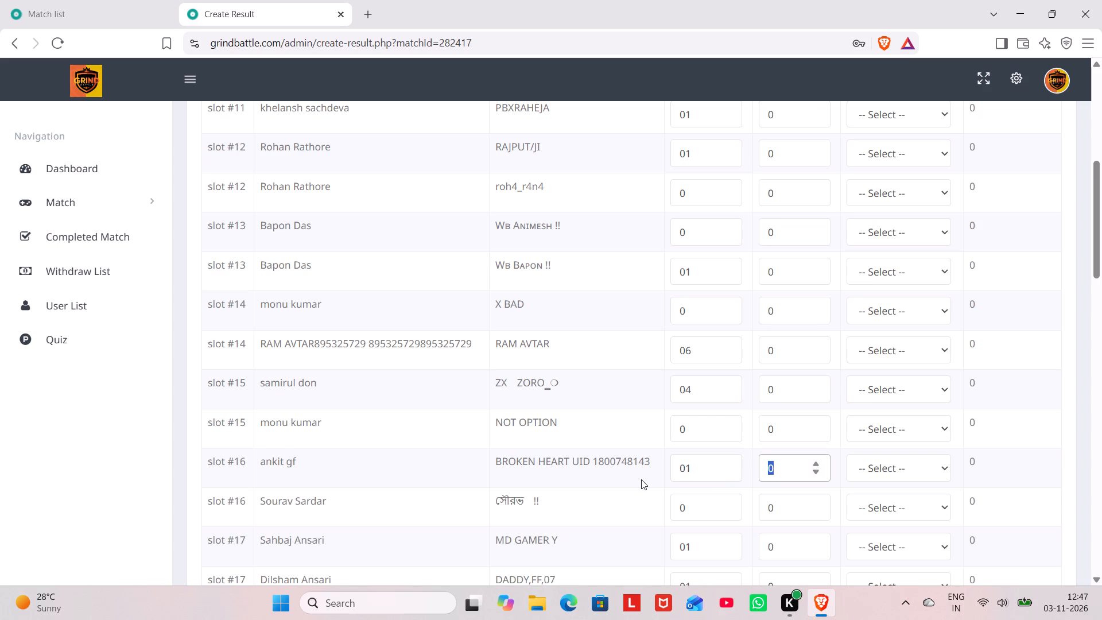
pyautogui.click(641, 479)
# Filter the participants by "bh" and set the total kills of Bhanu!! in slot #9 to 7.
pyautogui.scroll(5, 641, 479)
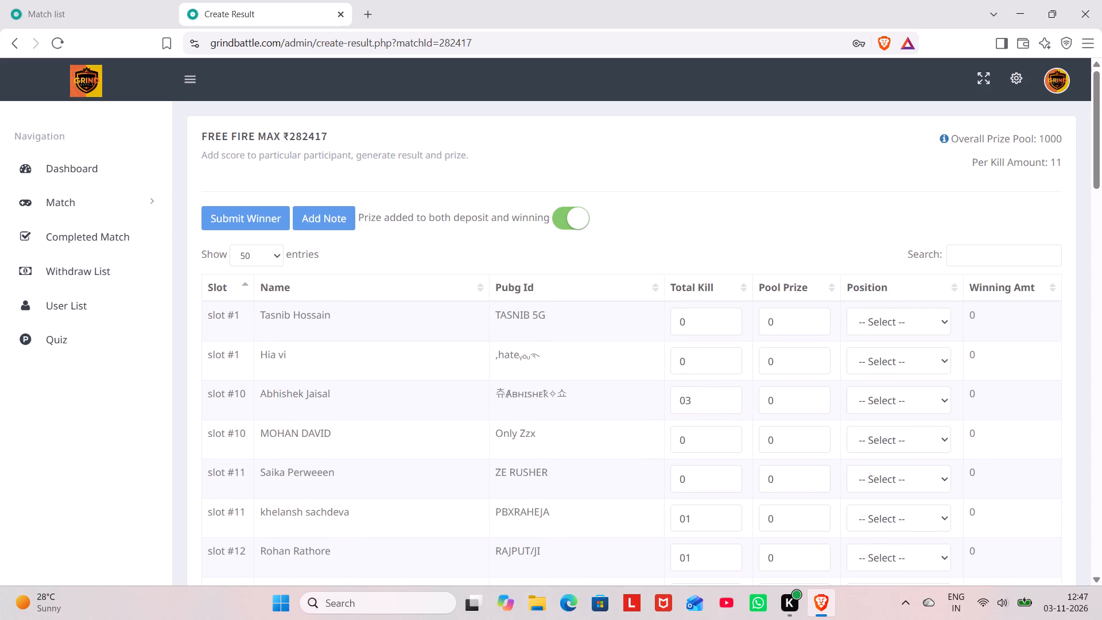
pyautogui.click(1008, 253)
pyautogui.write('bhs')
pyautogui.press('BackSpace')
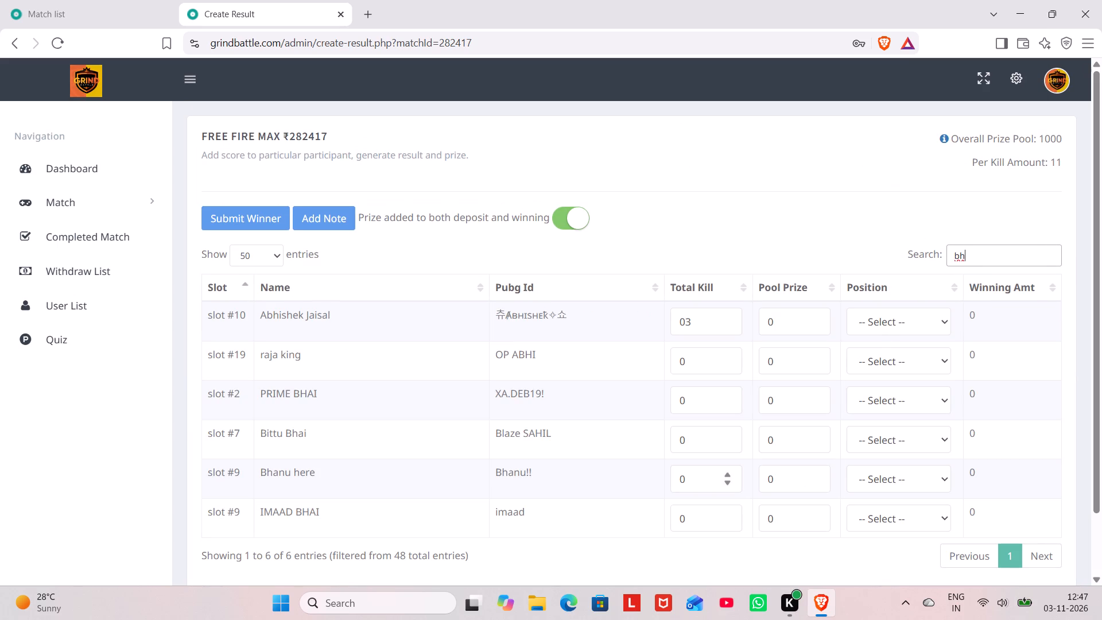
pyautogui.click(698, 485)
pyautogui.press('7')
pyautogui.press('Tab')
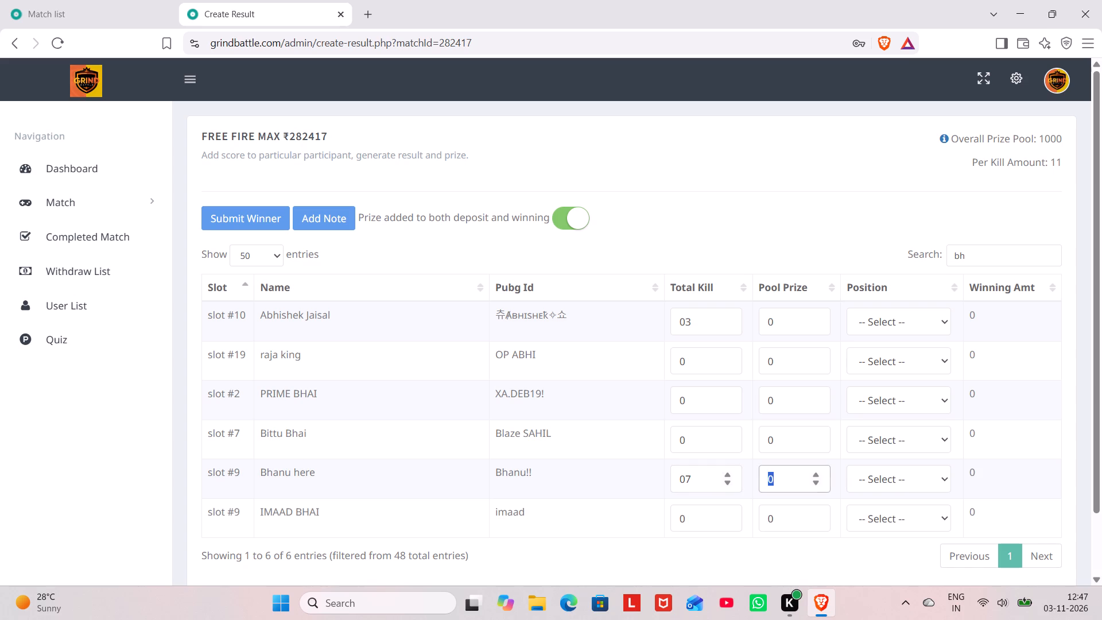
pyautogui.click(980, 267)
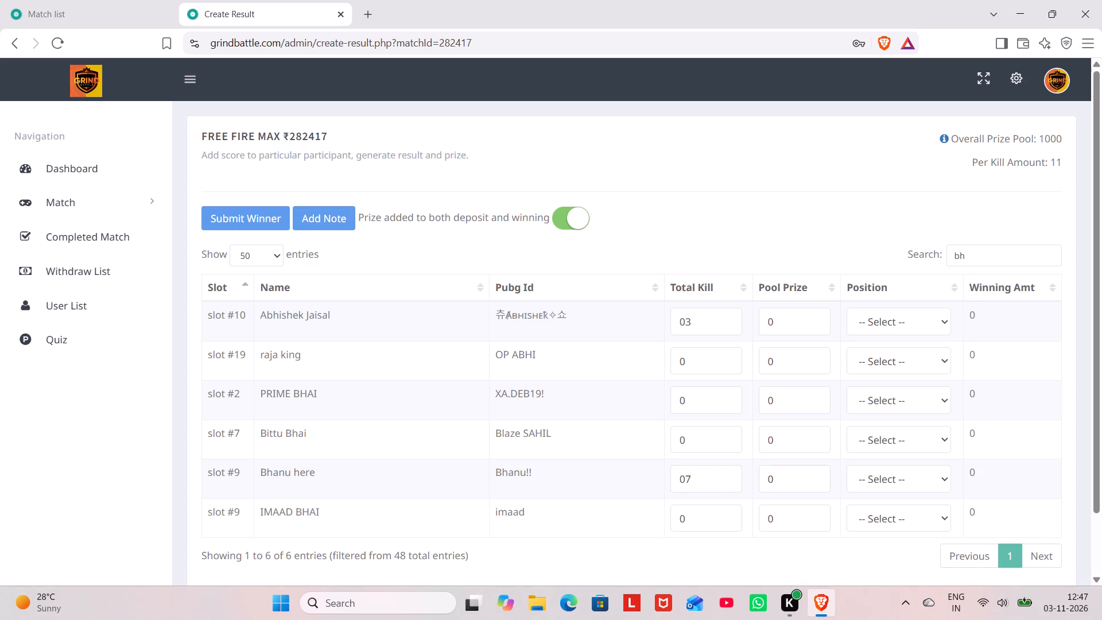
pyautogui.click(985, 254)
pyautogui.press('BackSpace')
pyautogui.press('BackSpace')
pyautogui.press('BackSpace')
pyautogui.press('BackSpace')
pyautogui.write('fa')
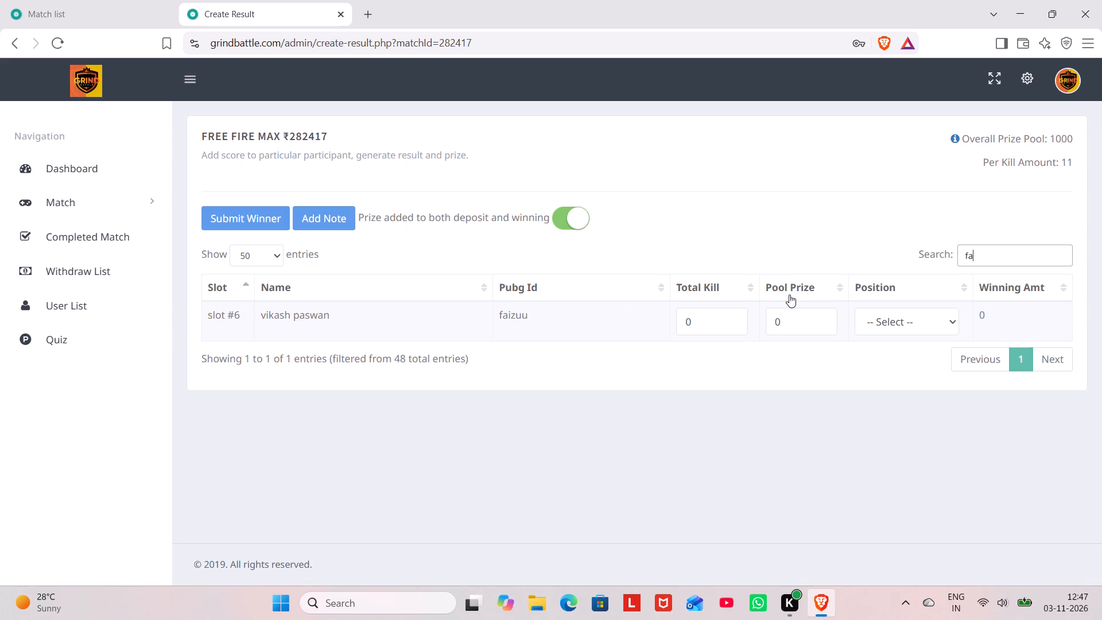
pyautogui.click(693, 323)
pyautogui.press('3')
pyautogui.press('Tab')
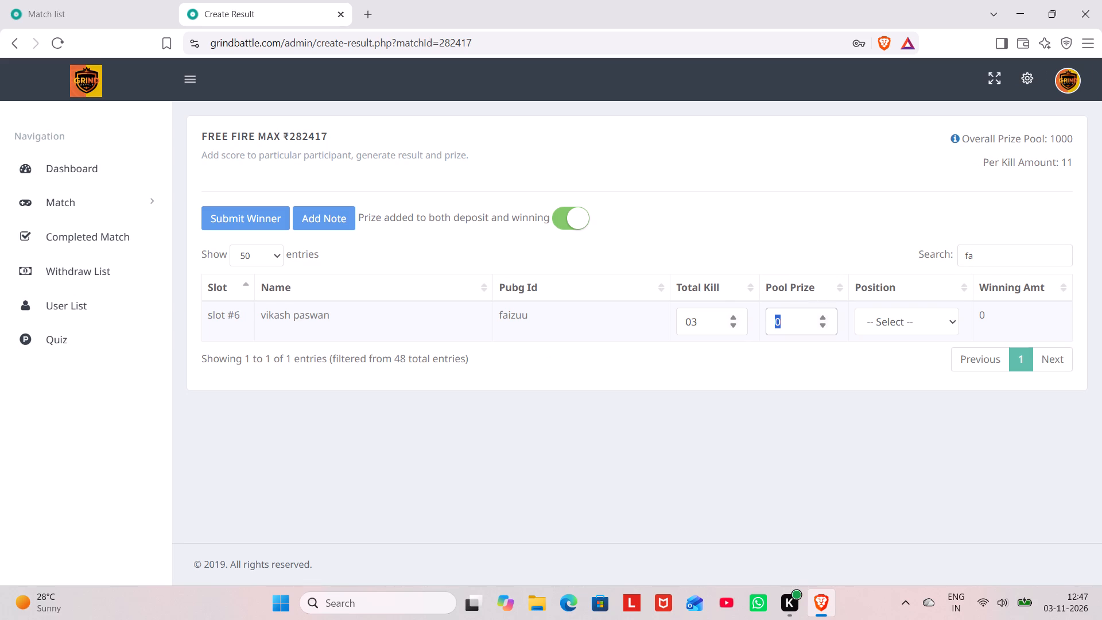
pyautogui.click(989, 255)
pyautogui.press('BackSpace')
pyautogui.press('BackSpace')
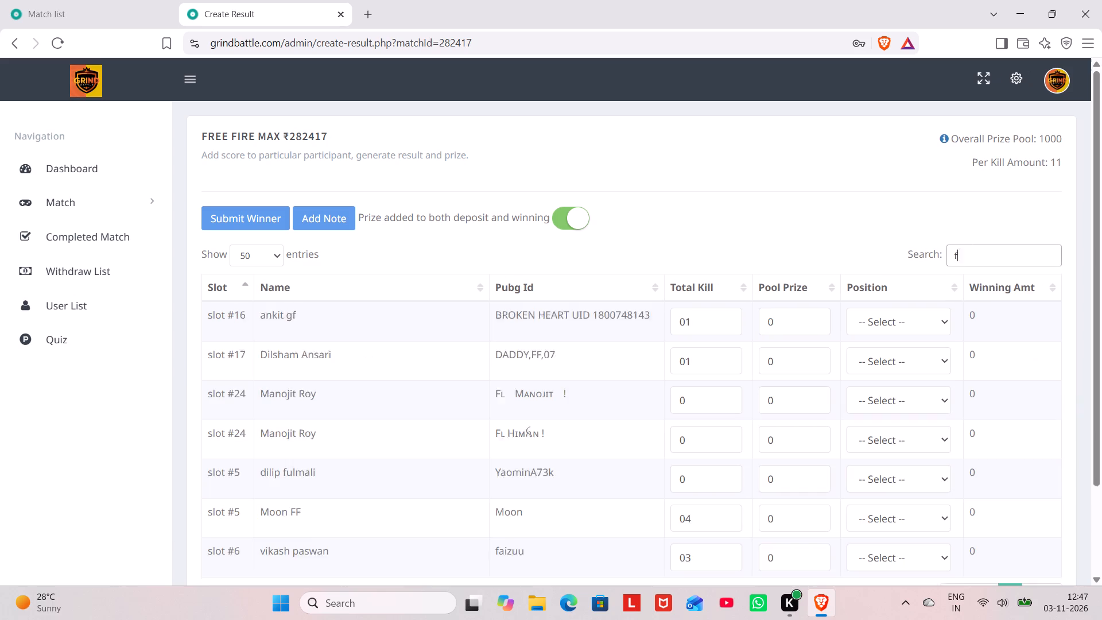
pyautogui.press('BackSpace')
pyautogui.press('BackSpace')
pyautogui.press('BackSpace')
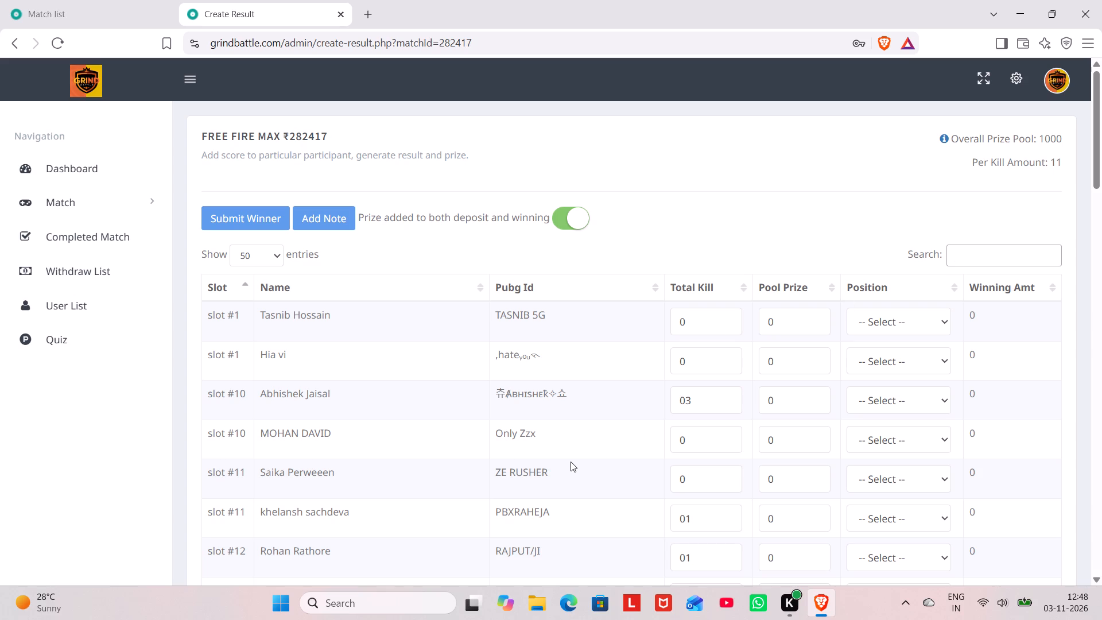
pyautogui.click(707, 470)
pyautogui.press('1')
pyautogui.press('Tab')
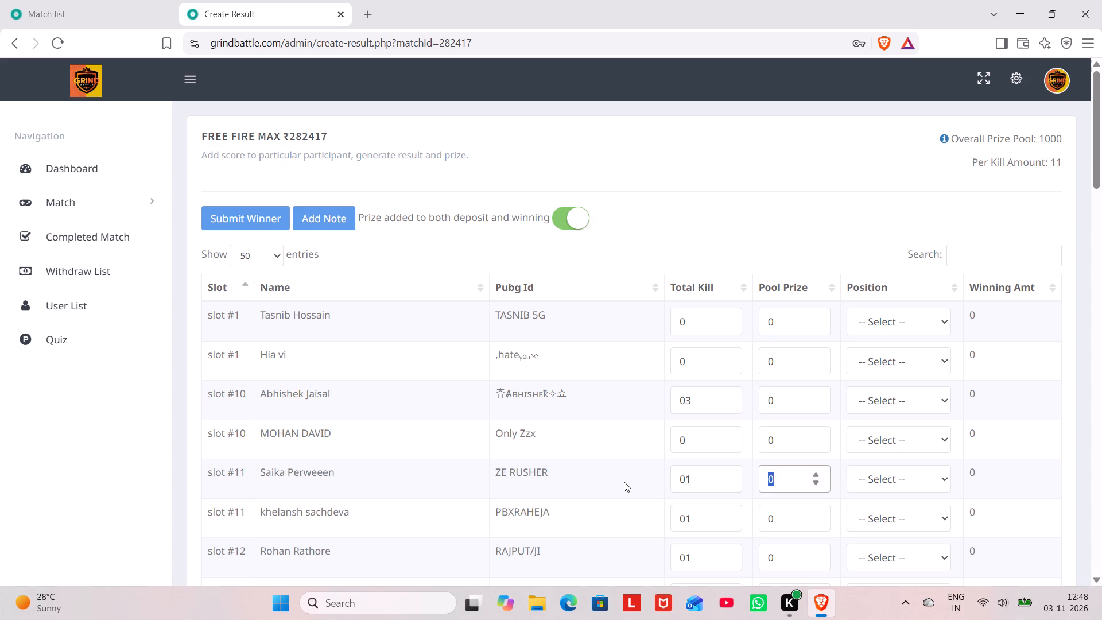
pyautogui.click(624, 482)
# Review the total kills entered for all participants of match 282417, from slot #1 to slot #9.
pyautogui.scroll(-5, 624, 482)
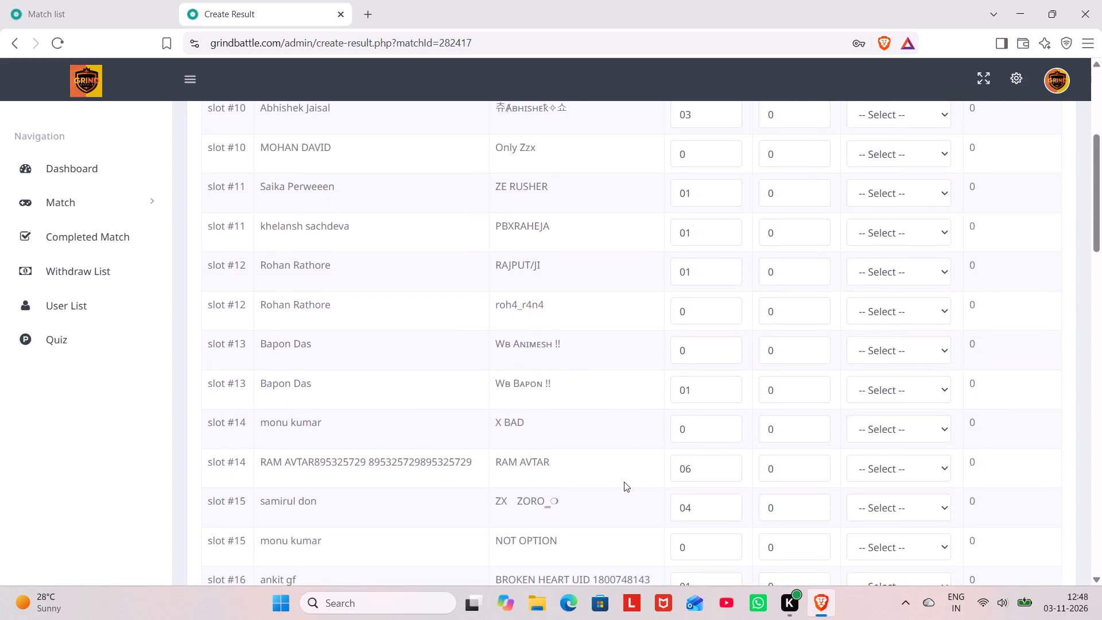
pyautogui.scroll(-9, 624, 482)
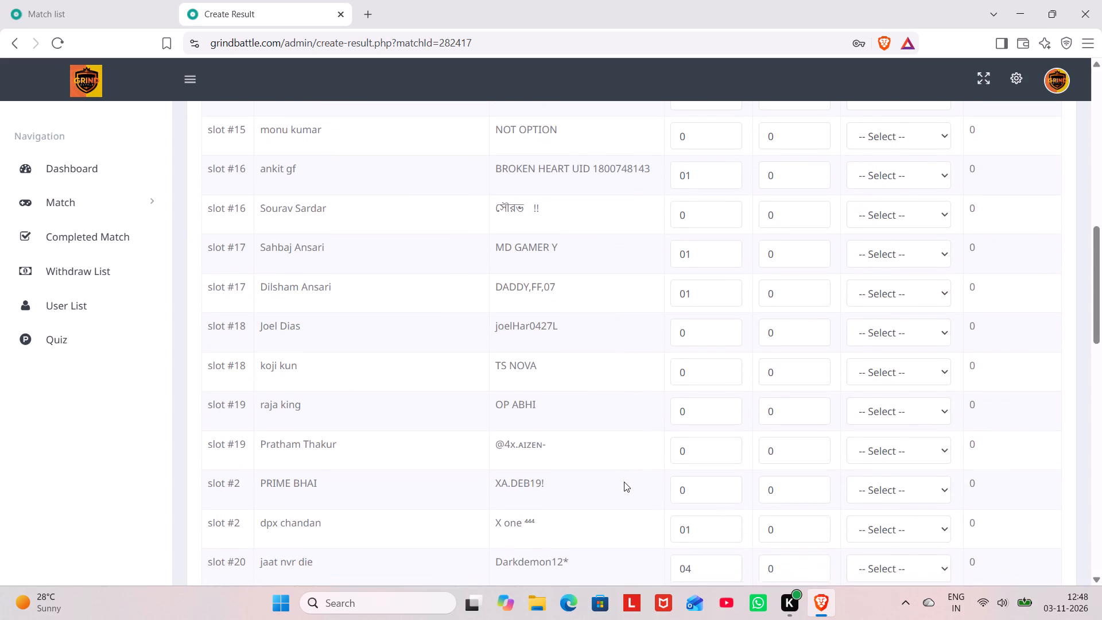
pyautogui.scroll(-1, 624, 482)
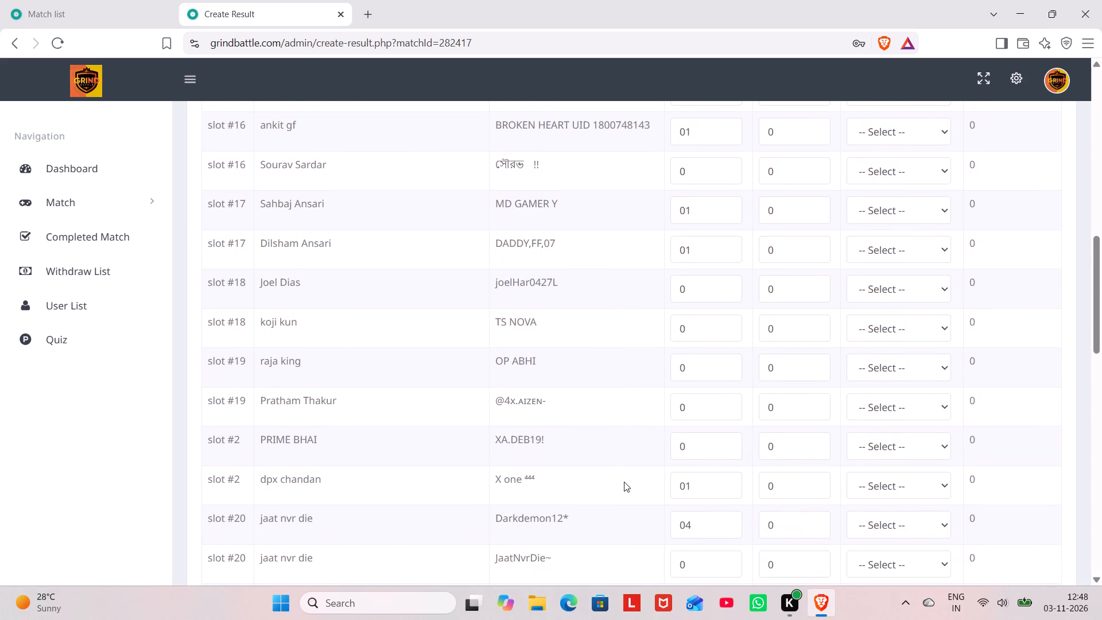
pyautogui.scroll(-4, 624, 482)
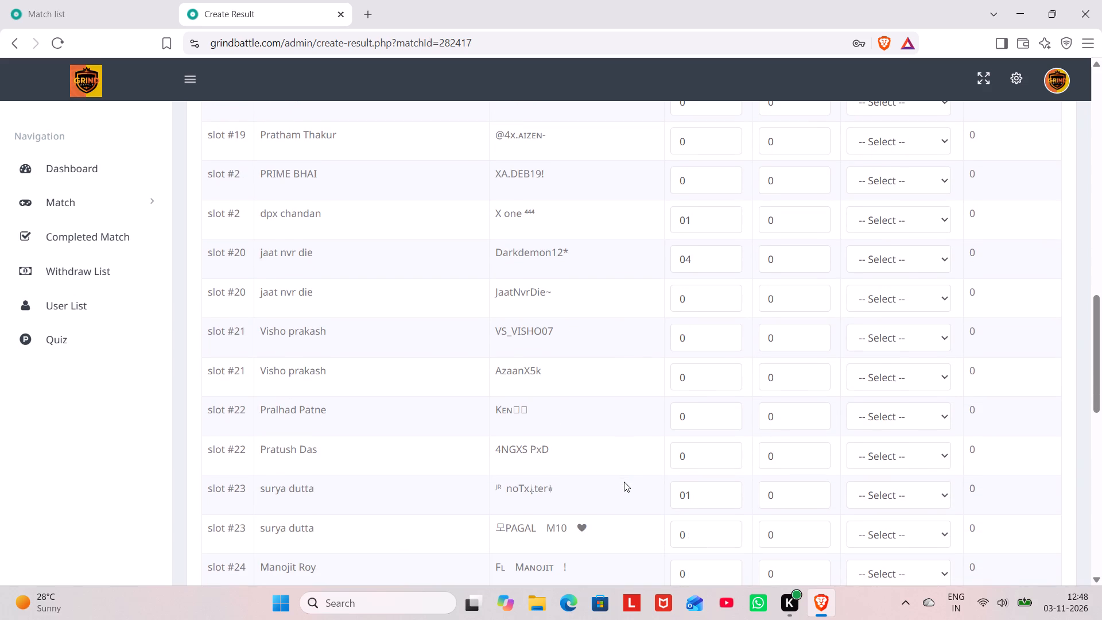
pyautogui.scroll(-3, 624, 482)
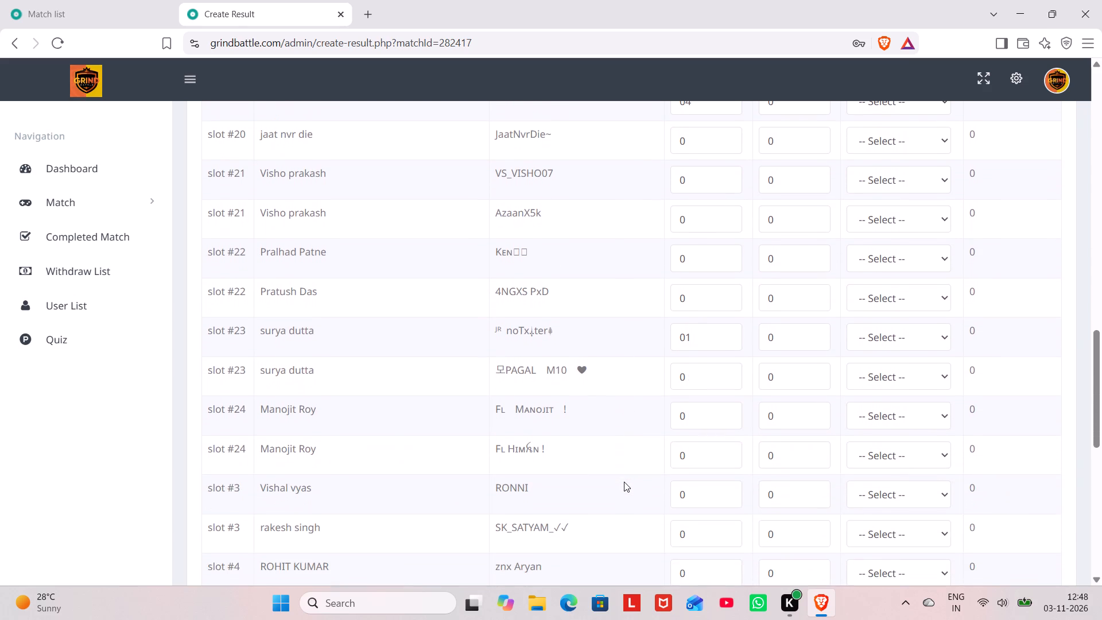
pyautogui.scroll(-1, 624, 482)
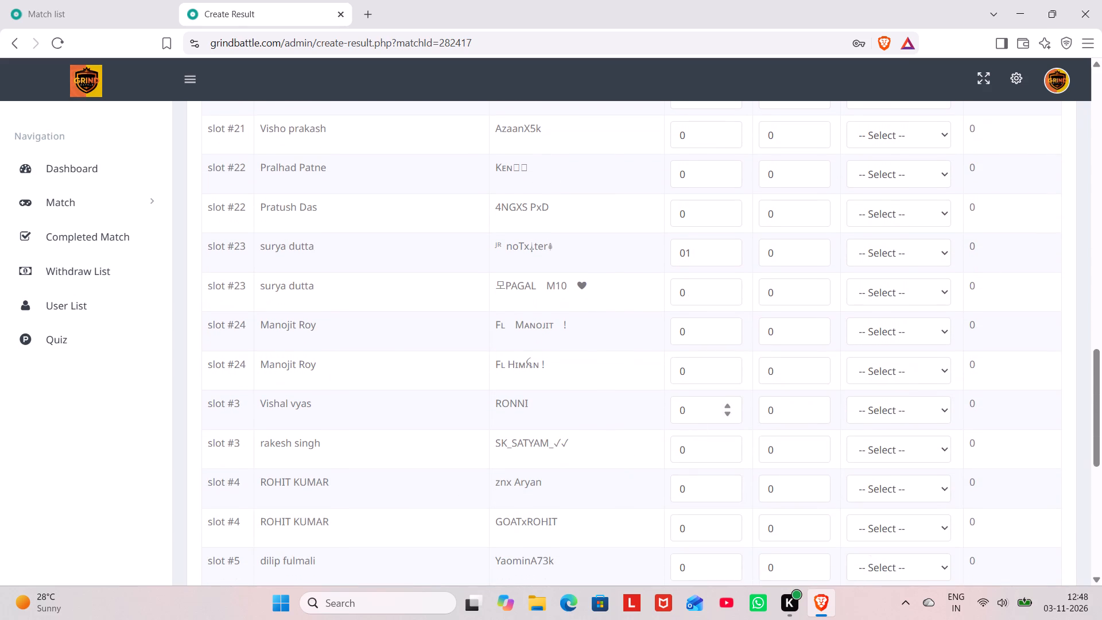
pyautogui.scroll(-2, 621, 500)
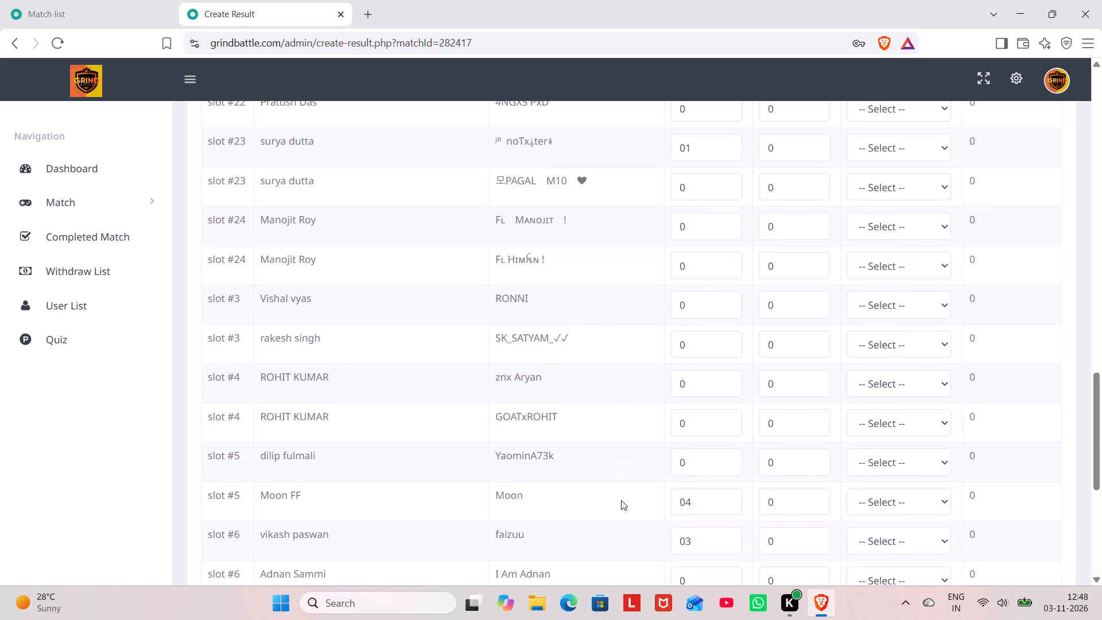
pyautogui.scroll(-3, 621, 500)
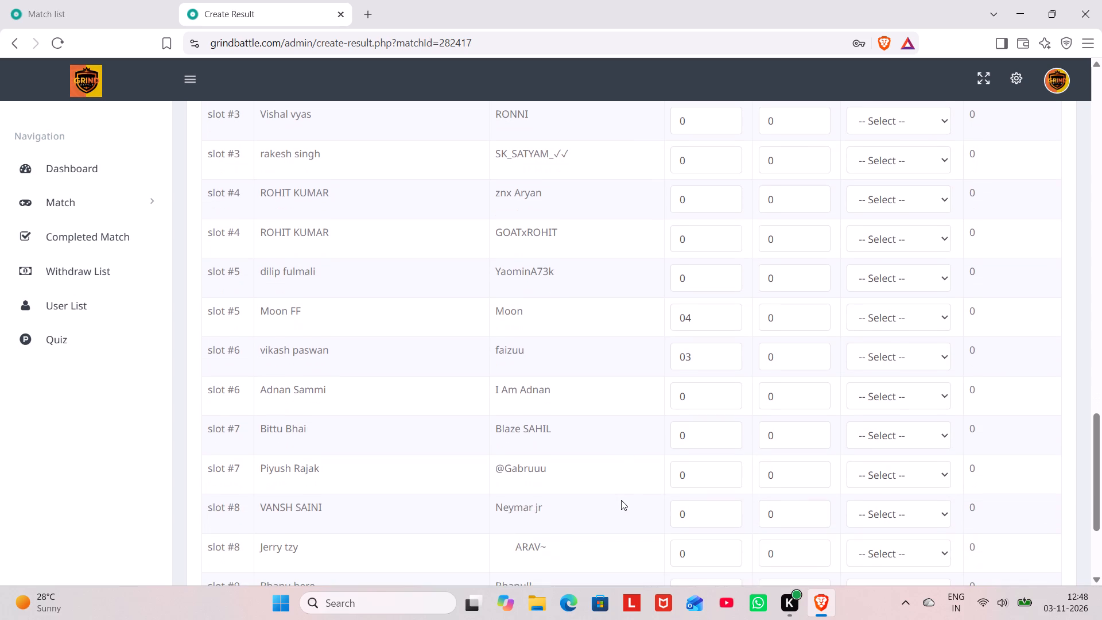
pyautogui.scroll(-2, 621, 500)
pyautogui.scroll(4, 621, 500)
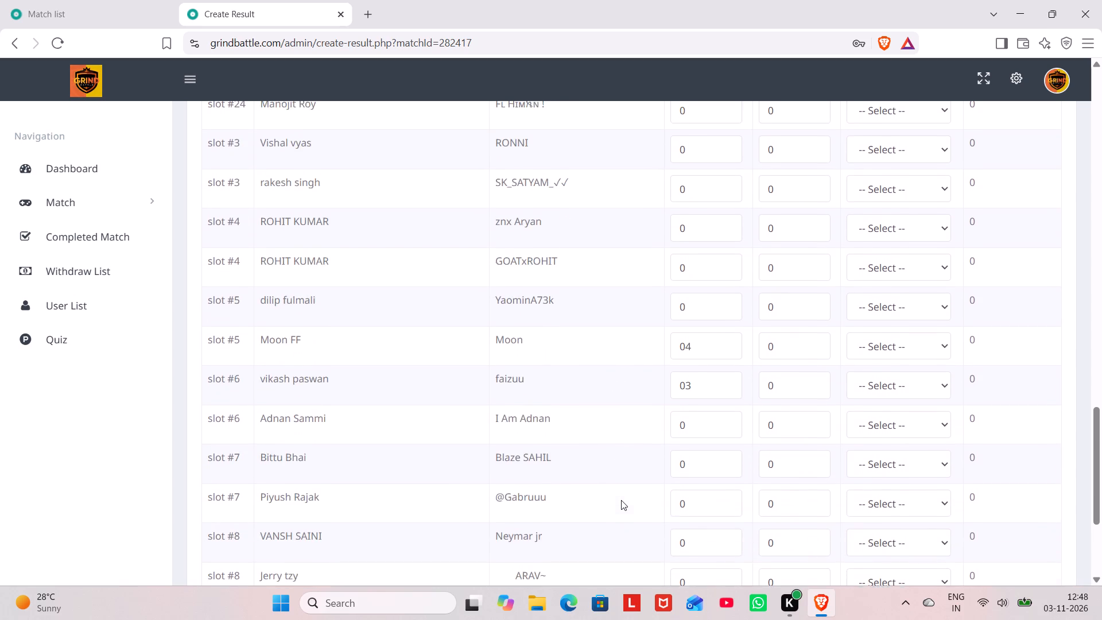
pyautogui.scroll(1, 621, 500)
# Set the total kills of RONNI in slot #3 to 6.
pyautogui.scroll(-1, 621, 500)
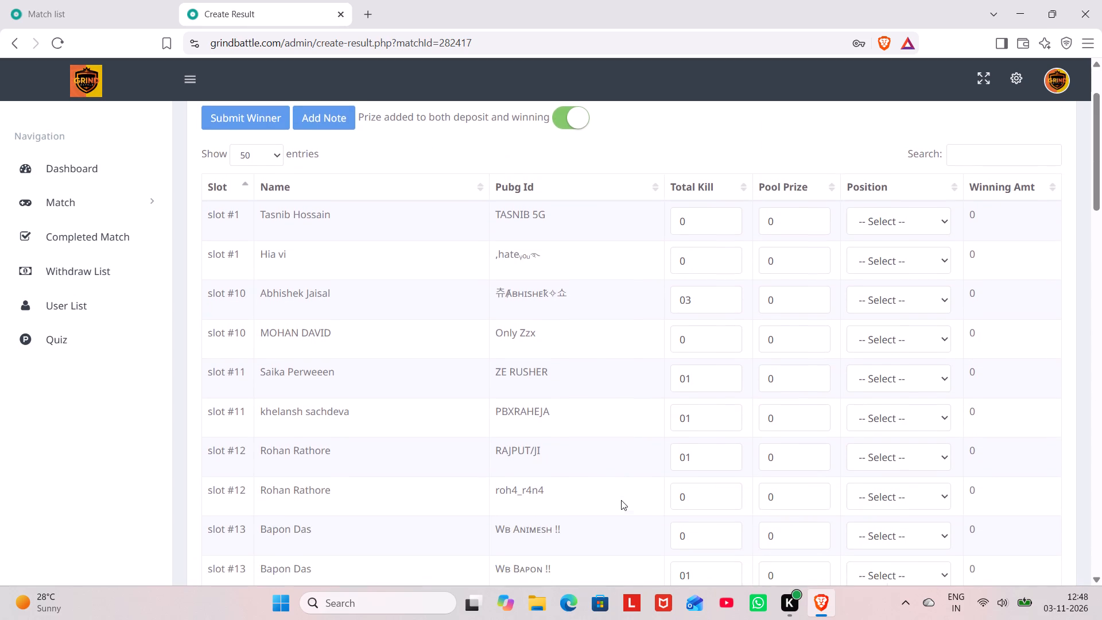
pyautogui.scroll(-4, 621, 500)
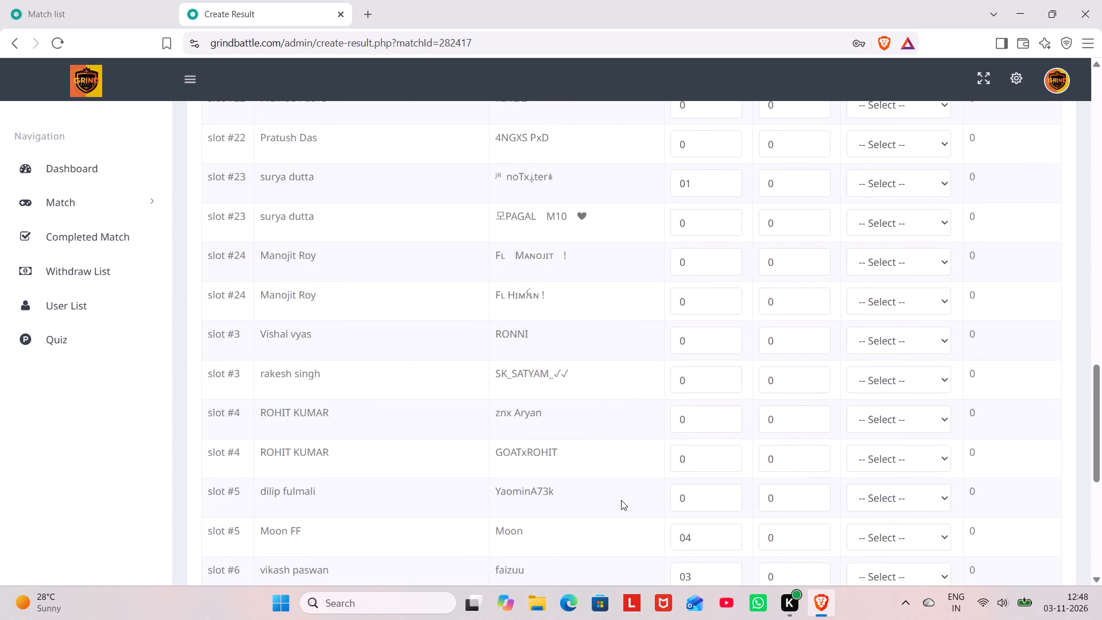
pyautogui.scroll(-1, 621, 500)
pyautogui.click(684, 304)
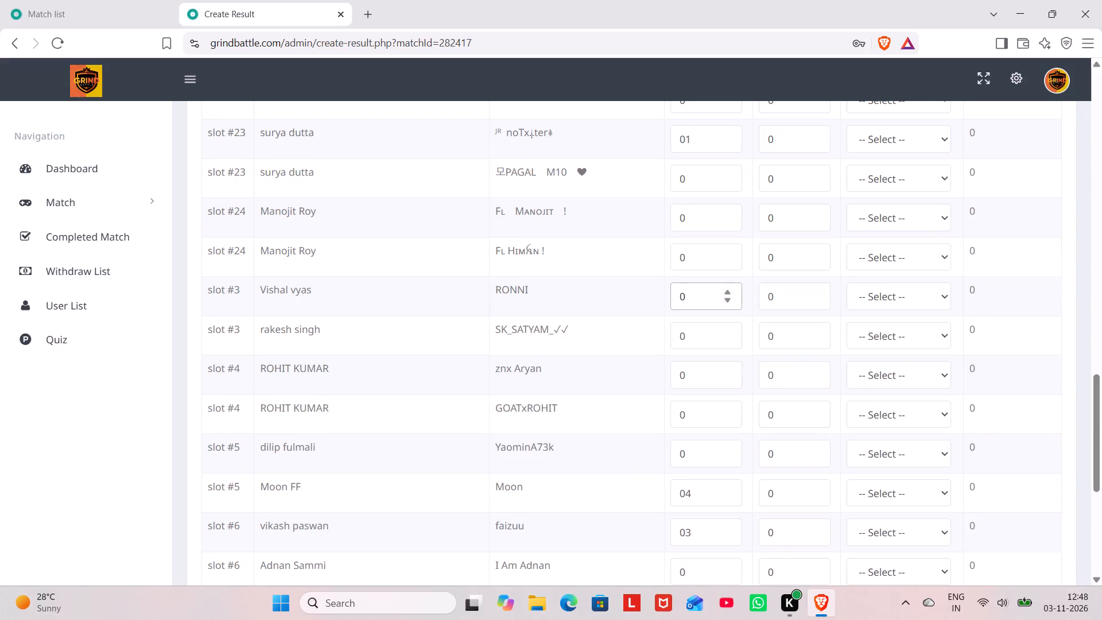
pyautogui.press('6')
pyautogui.press('Tab')
pyautogui.click(561, 301)
# Submit the winners of match 282417 with the entered kills.
pyautogui.scroll(5, 561, 301)
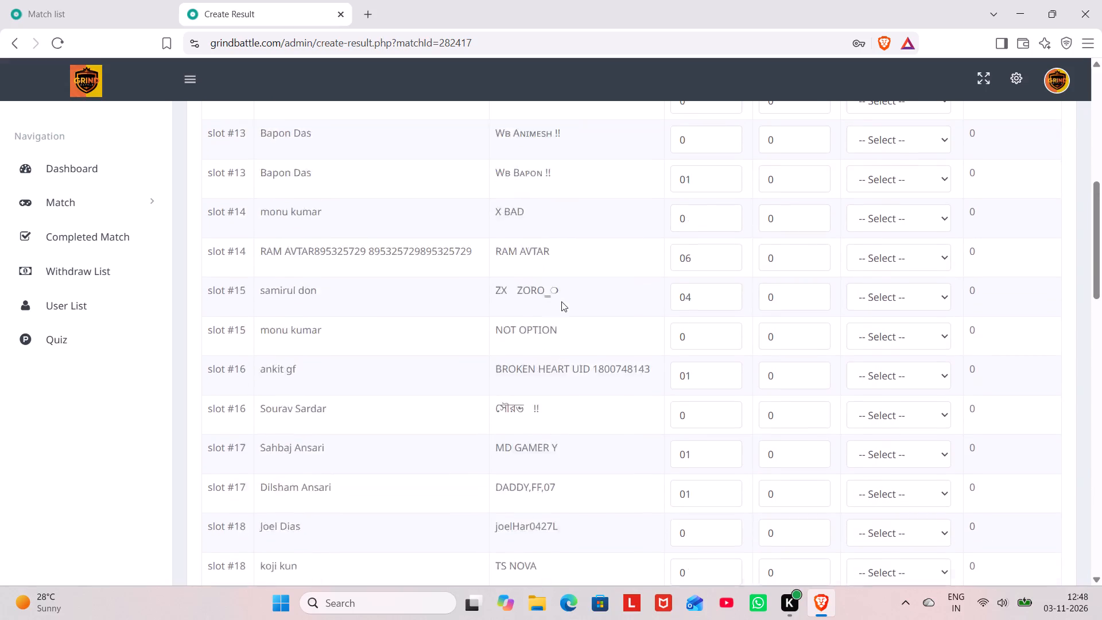
pyautogui.scroll(2, 248, 259)
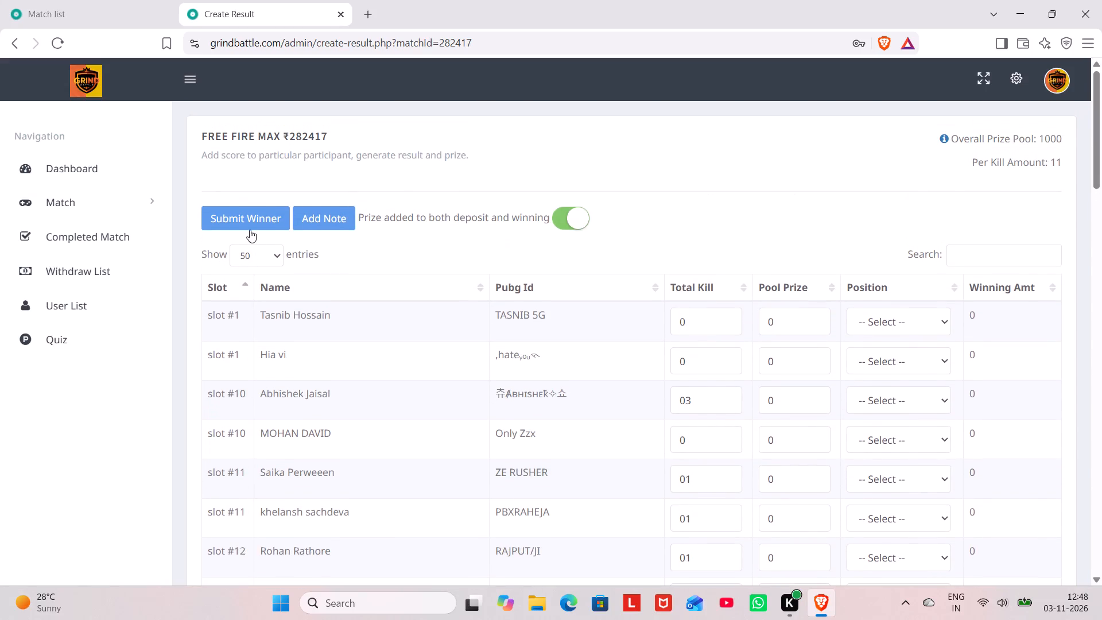
pyautogui.click(258, 217)
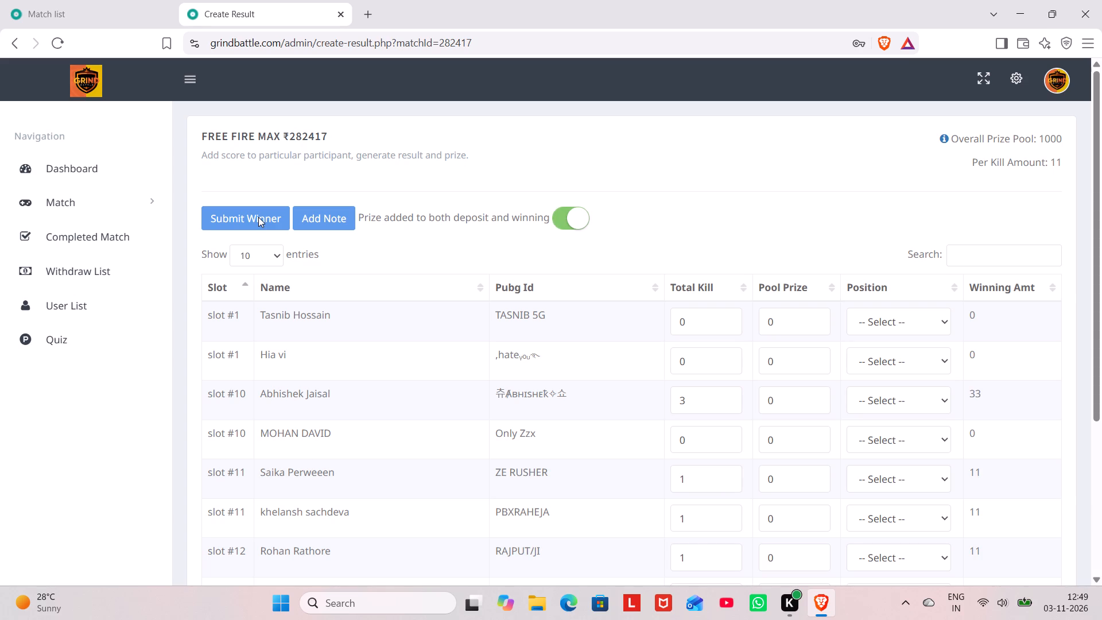
# Add and save the match note "TS NOVA send your POV to customer support." for match 282417.
pyautogui.click(336, 216)
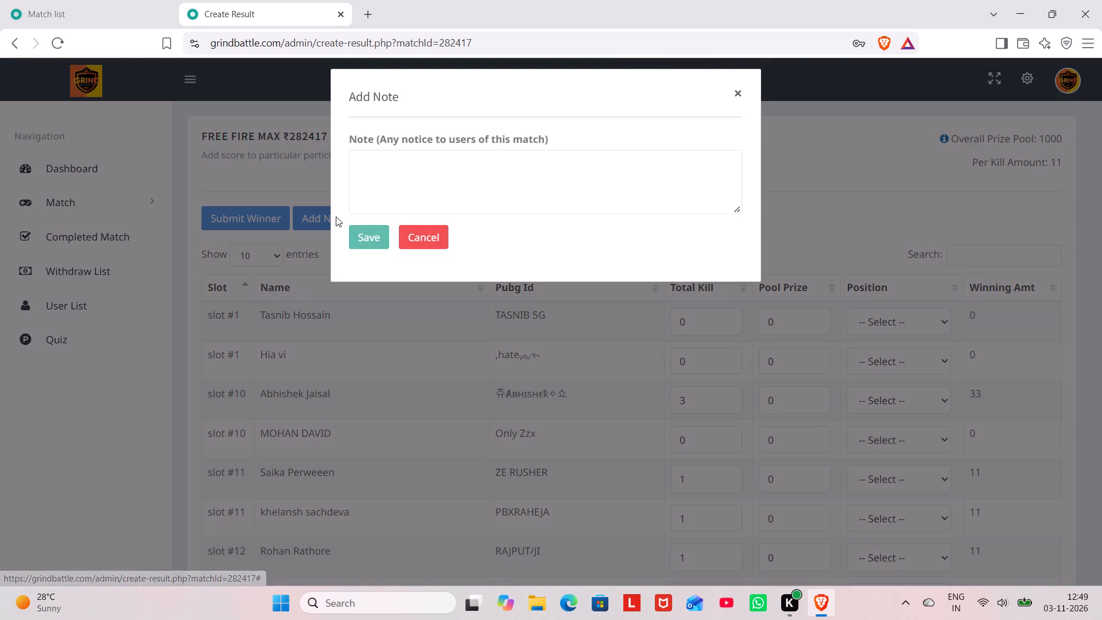
pyautogui.click(397, 185)
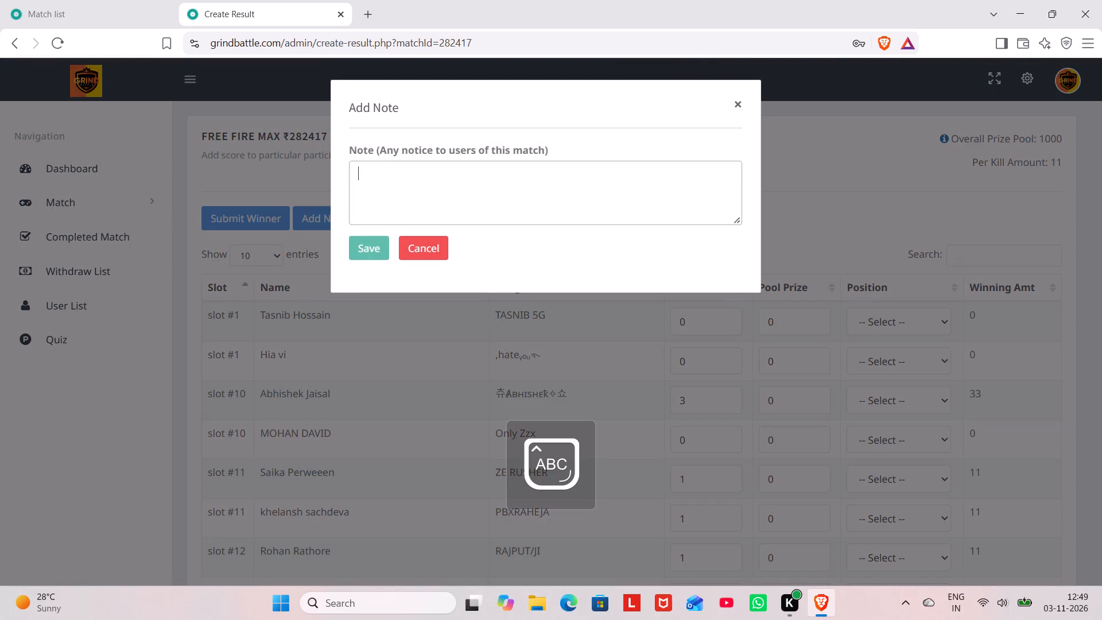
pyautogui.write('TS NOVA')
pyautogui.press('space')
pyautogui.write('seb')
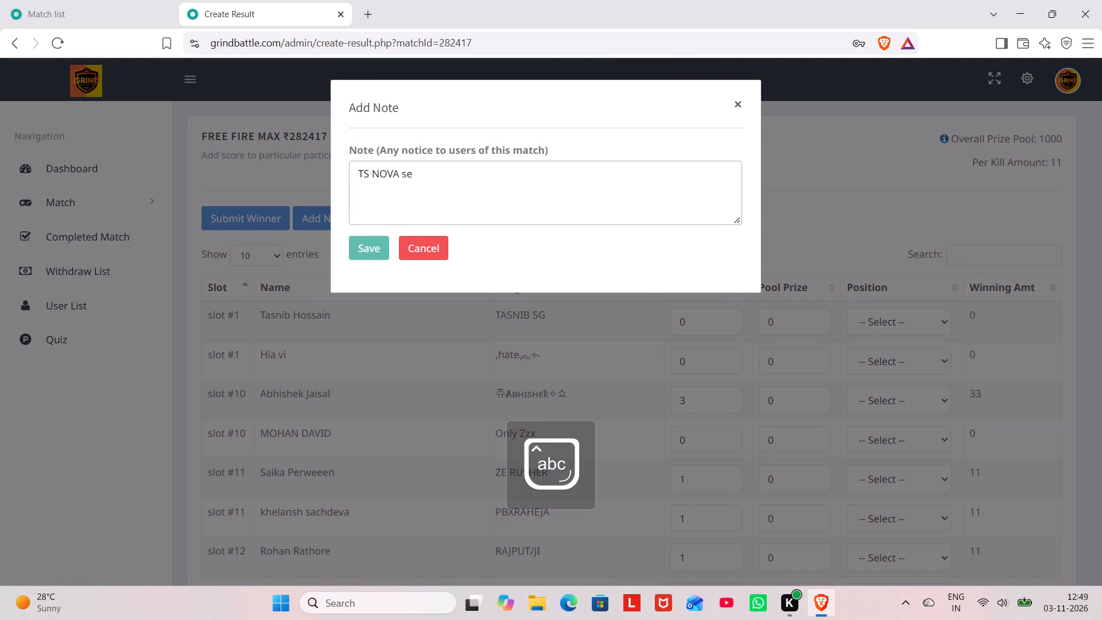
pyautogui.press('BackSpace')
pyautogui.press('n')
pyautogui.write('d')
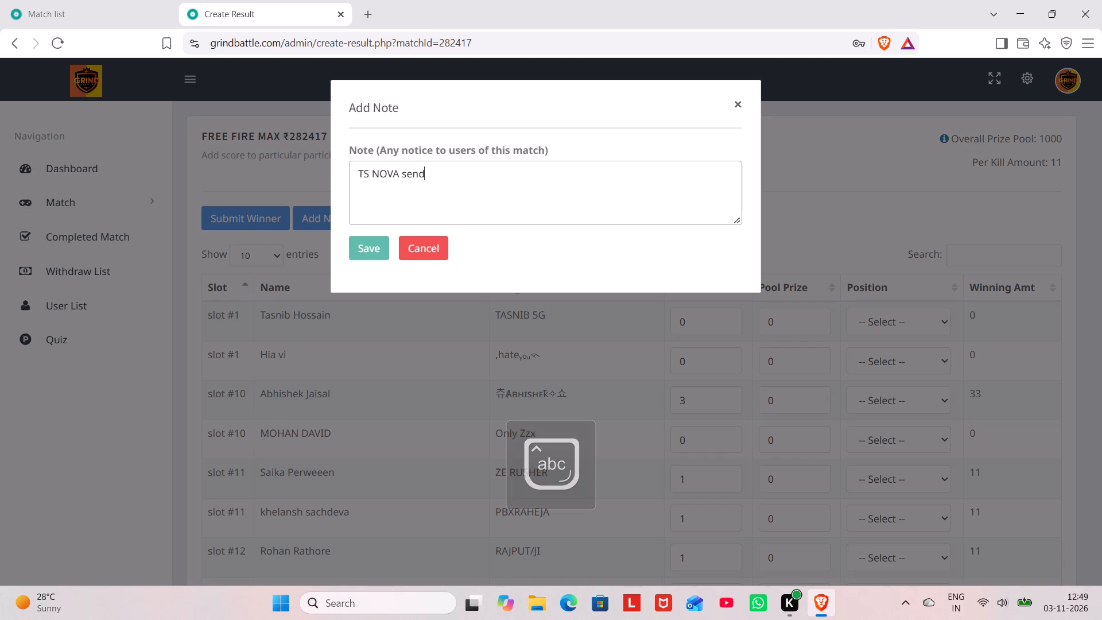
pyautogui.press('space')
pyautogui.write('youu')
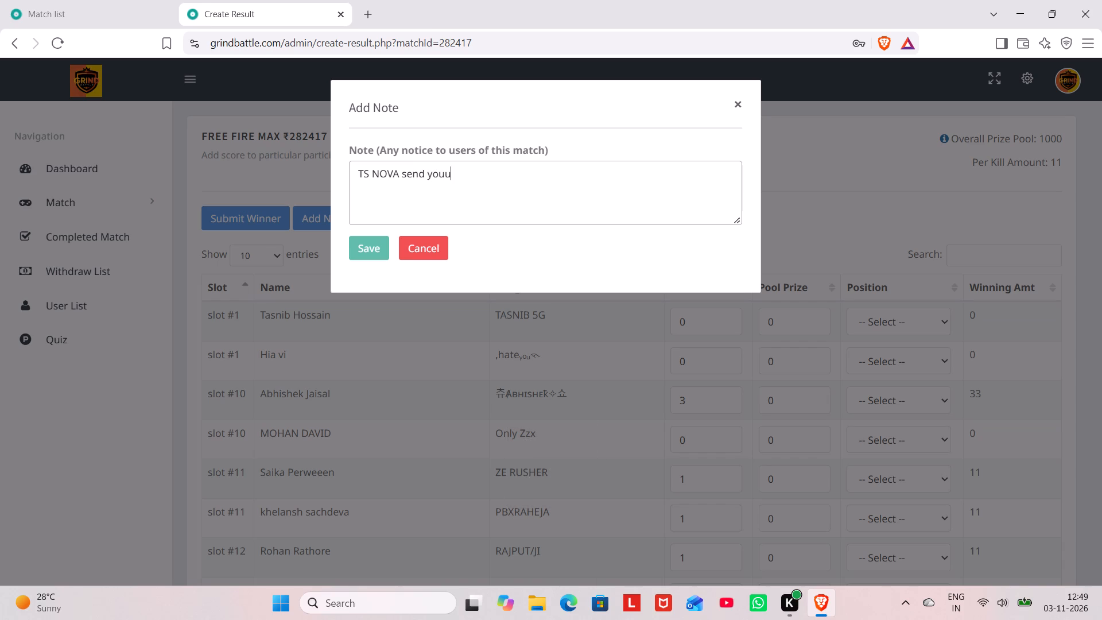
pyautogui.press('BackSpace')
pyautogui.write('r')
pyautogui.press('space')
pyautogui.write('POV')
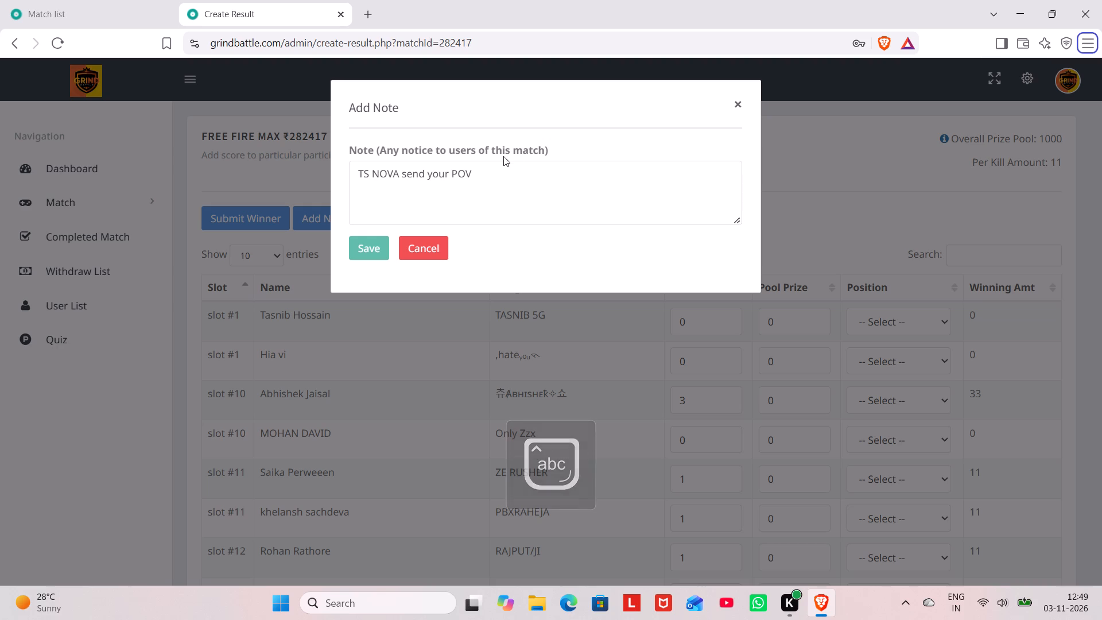
pyautogui.click(507, 176)
pyautogui.press('space')
pyautogui.write('to customer s')
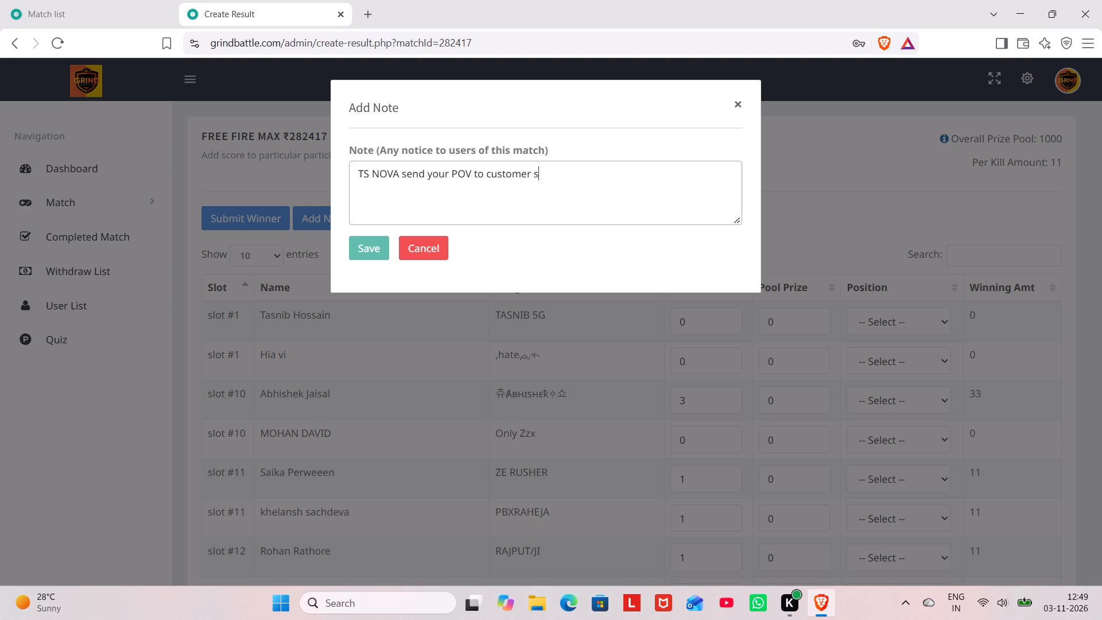
pyautogui.write('upport')
pyautogui.press('.')
pyautogui.click(366, 250)
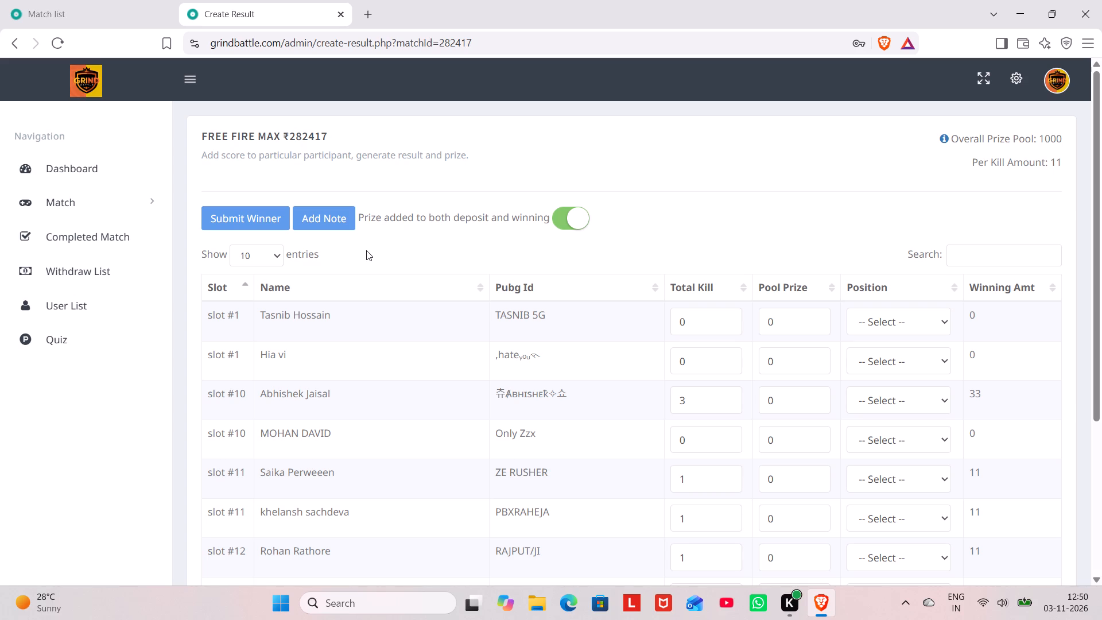
# Open the completed match list.
pyautogui.click(87, 242)
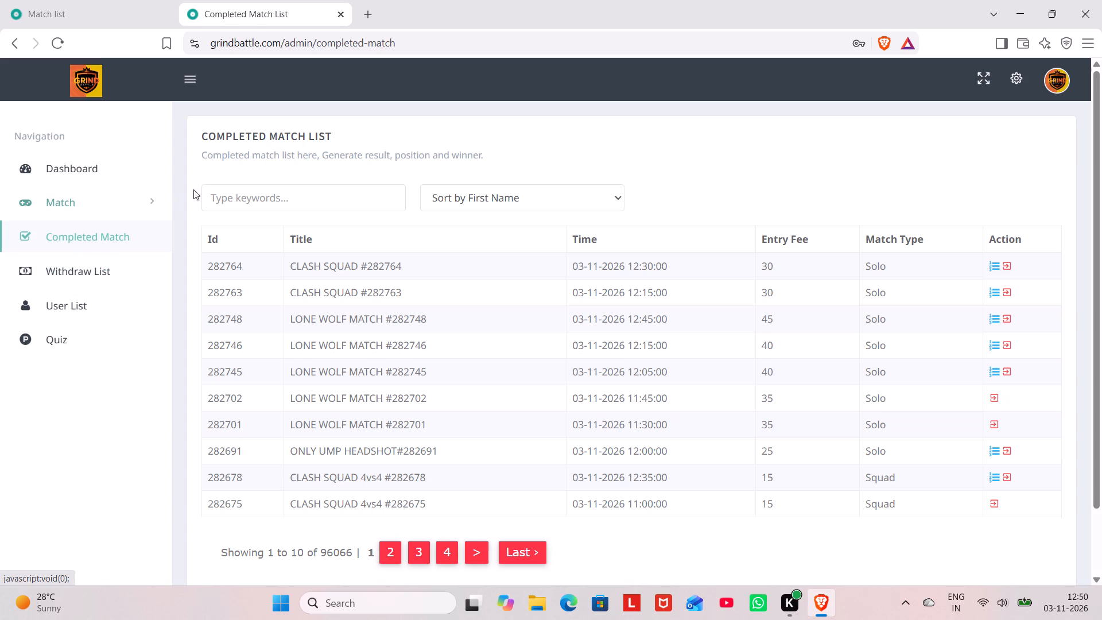
pyautogui.click(225, 201)
# Search the general match list for match 282419 to check its status.
pyautogui.click(84, 0)
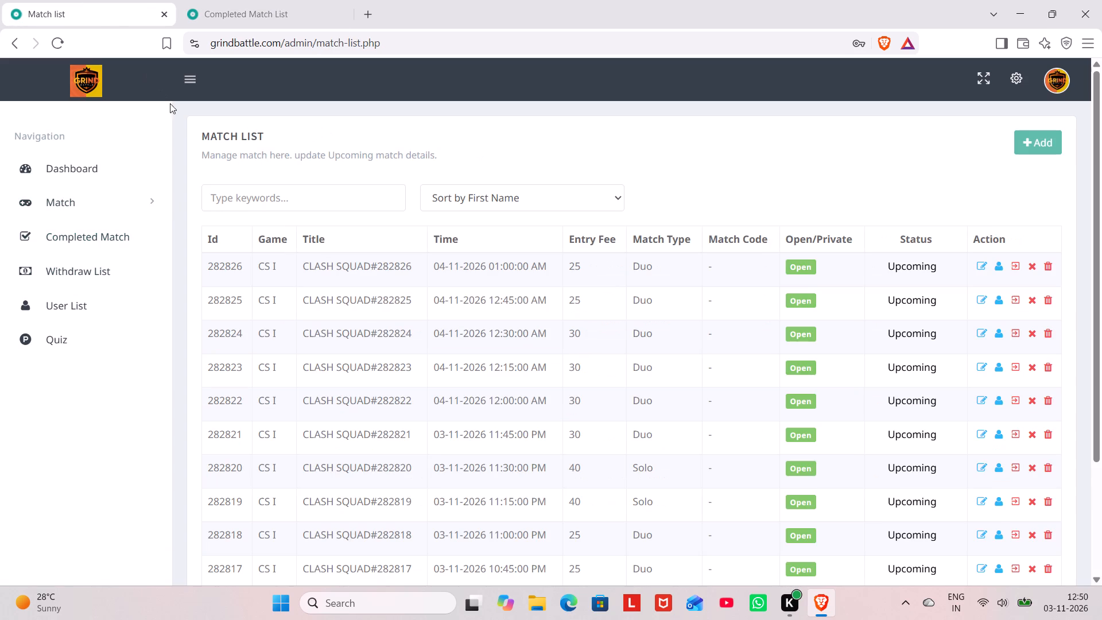
pyautogui.click(241, 201)
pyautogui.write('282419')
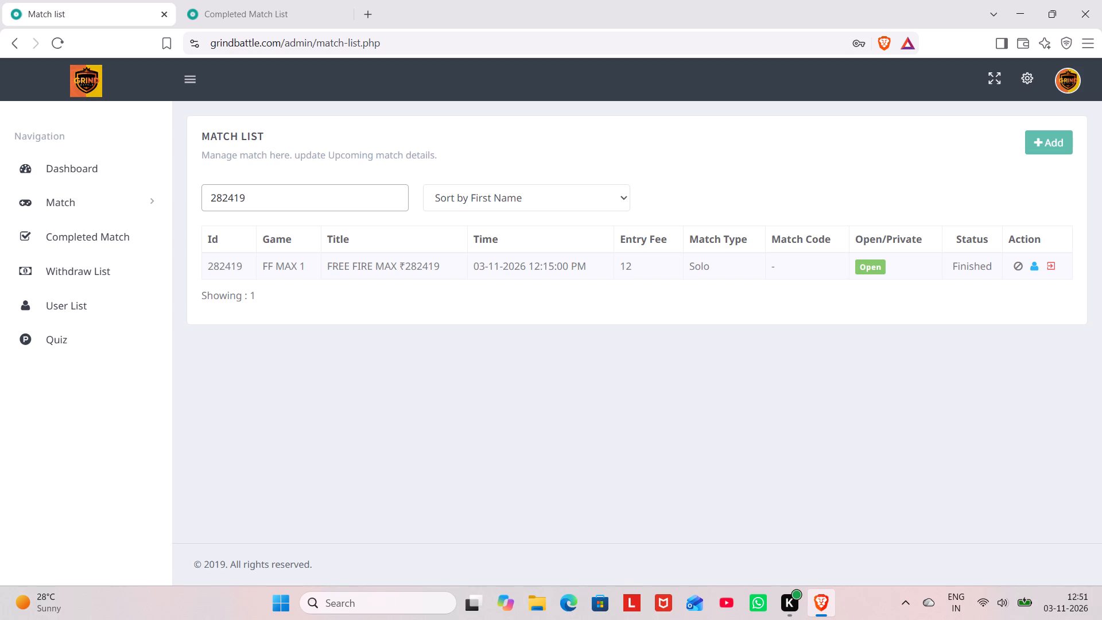
# Find match 282419 in the completed match list and open its result page.
pyautogui.click(206, 0)
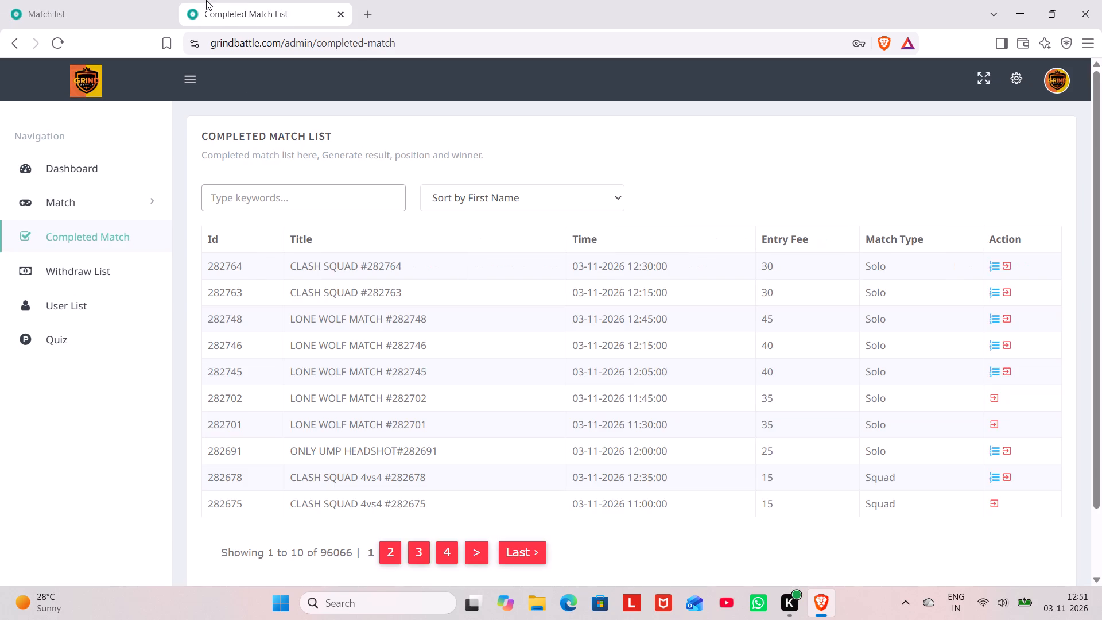
pyautogui.write('28419')
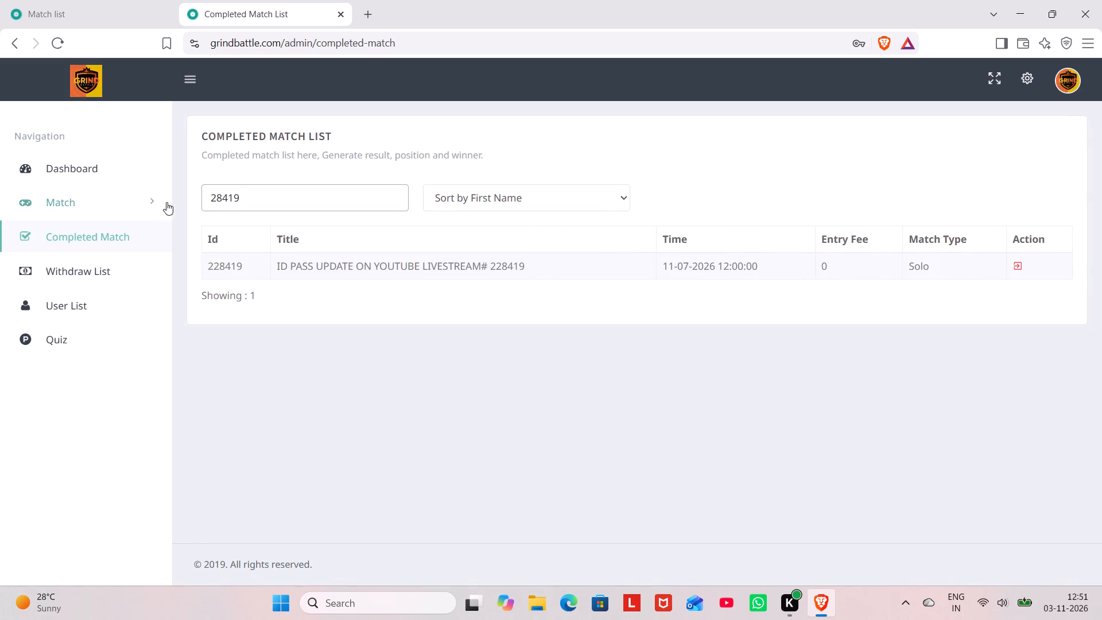
pyautogui.click(223, 201)
pyautogui.press('2')
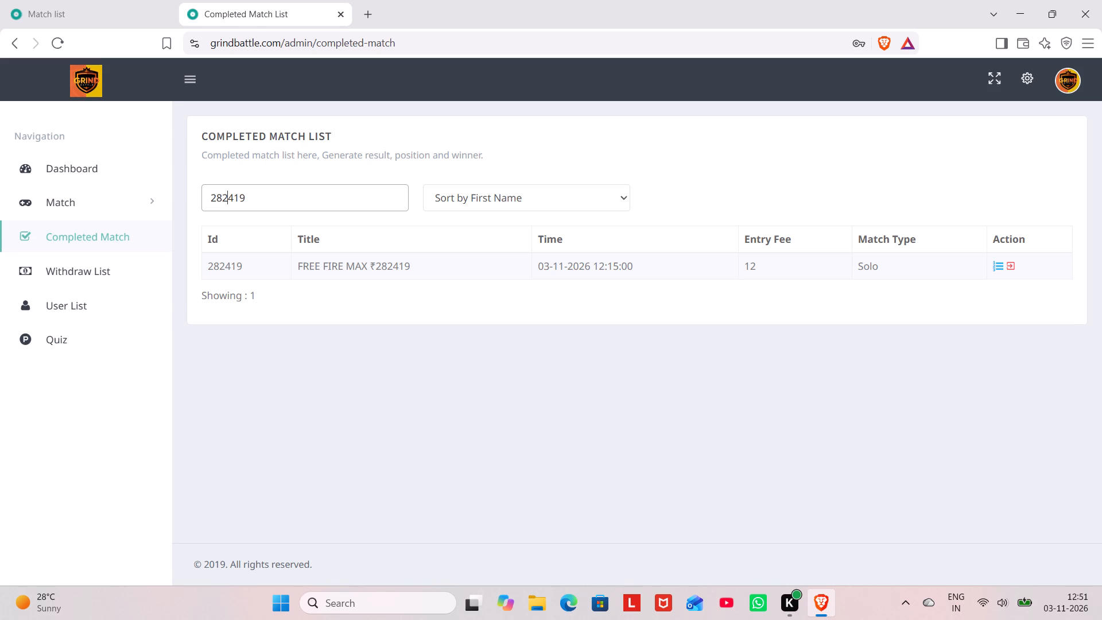
pyautogui.click(996, 265)
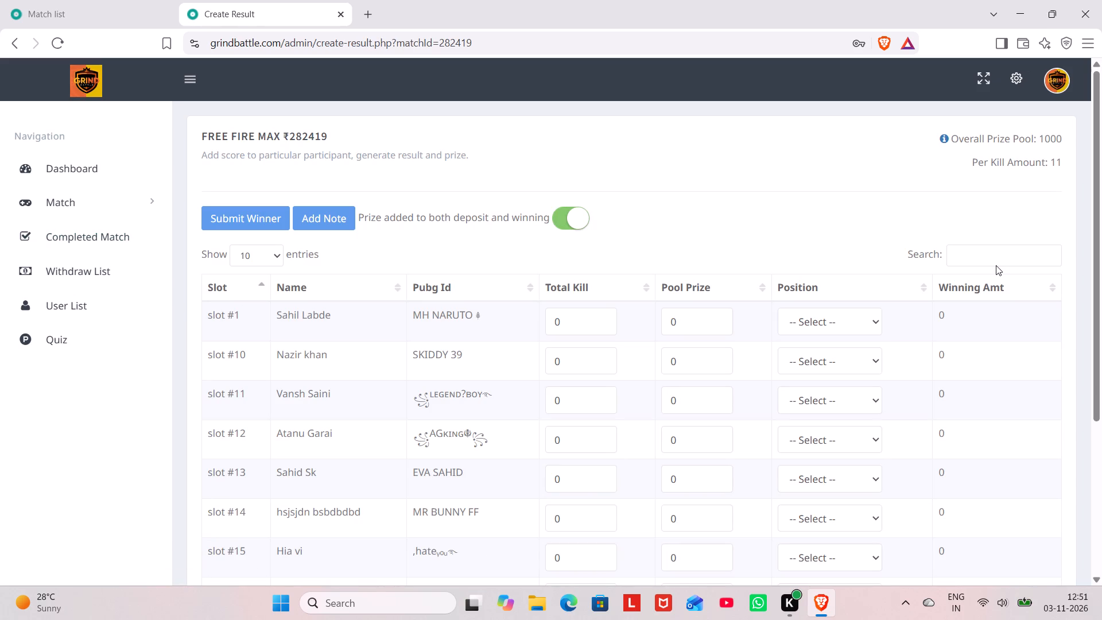
# Set the participant table of match 282419 to show 50 entries.
pyautogui.click(289, 257)
pyautogui.click(278, 258)
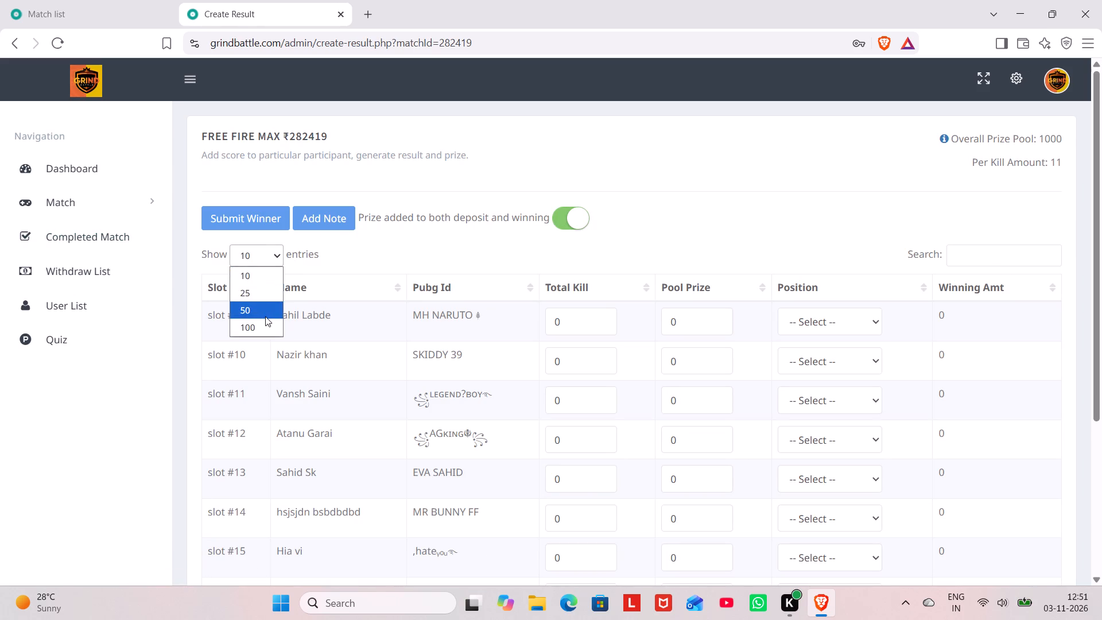
pyautogui.click(265, 316)
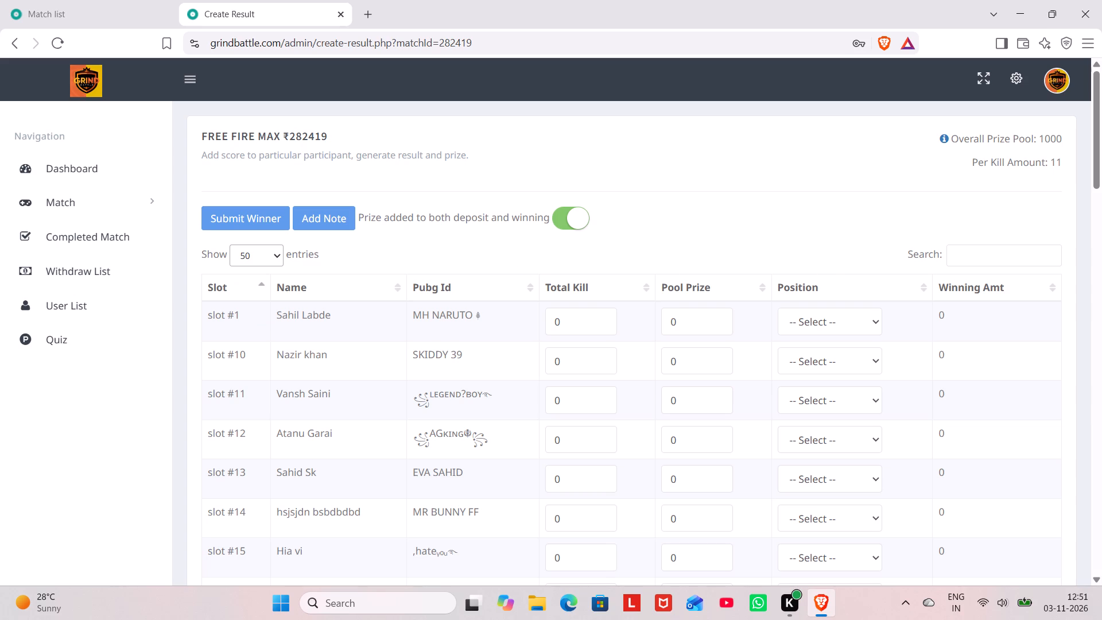
pyautogui.click(969, 257)
pyautogui.write('ds')
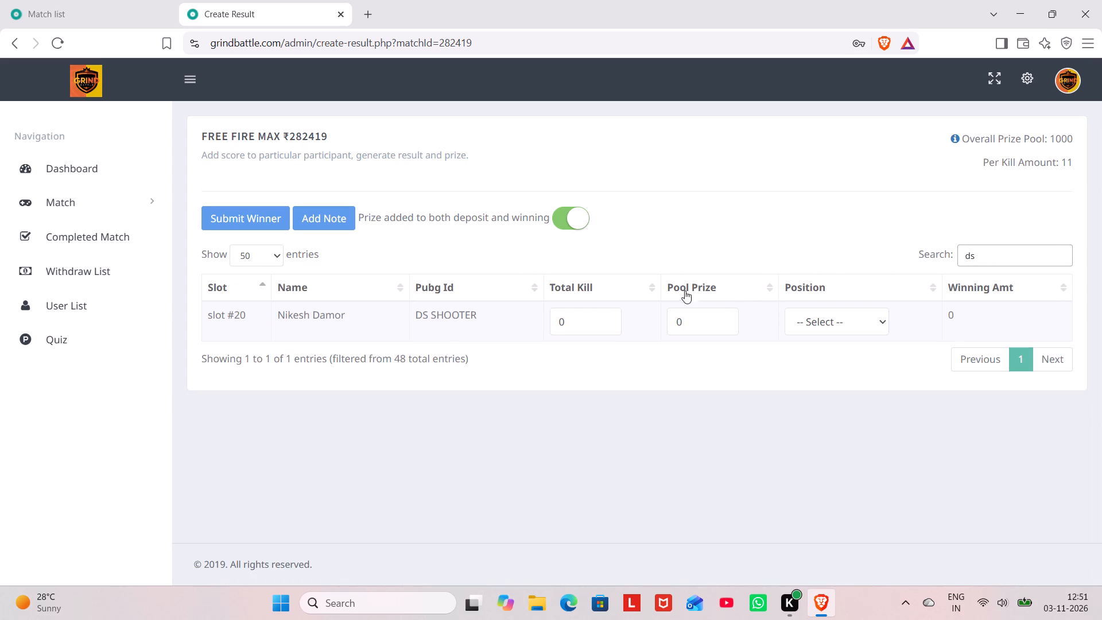
pyautogui.click(602, 319)
pyautogui.press('Tab')
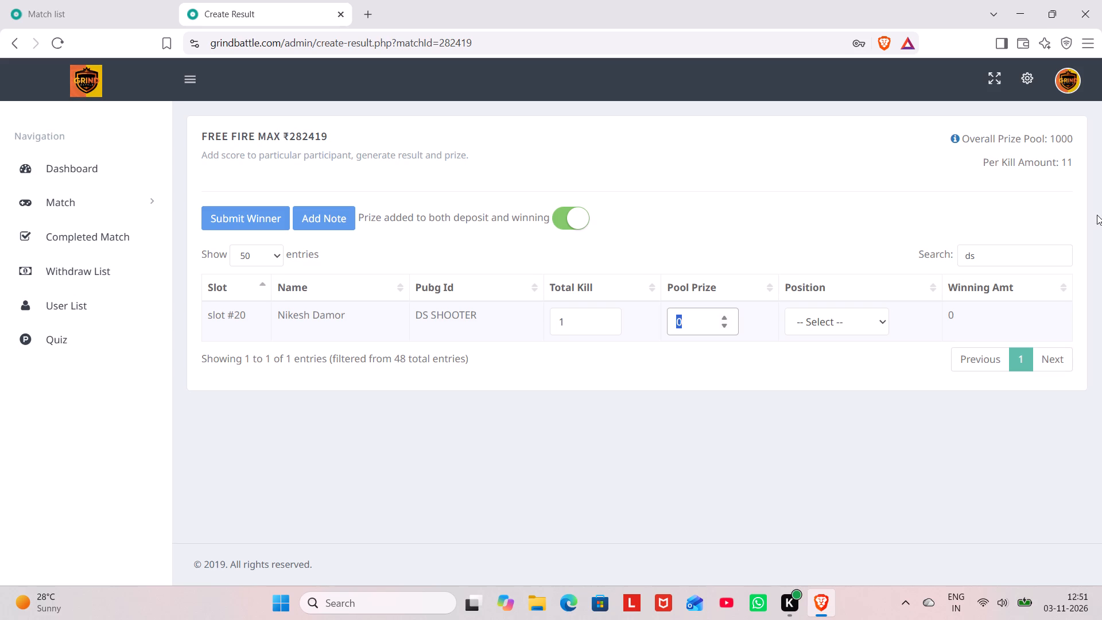
pyautogui.click(1038, 250)
pyautogui.press('BackSpace')
pyautogui.press('BackSpace')
pyautogui.press('BackSpace')
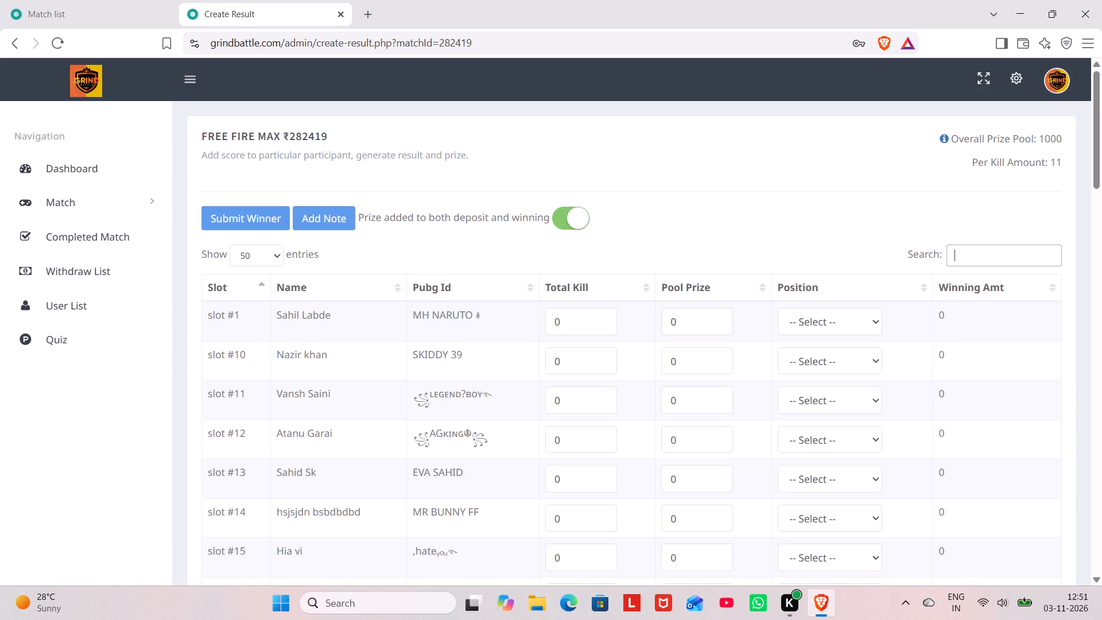
pyautogui.hotkey('shift', '@')
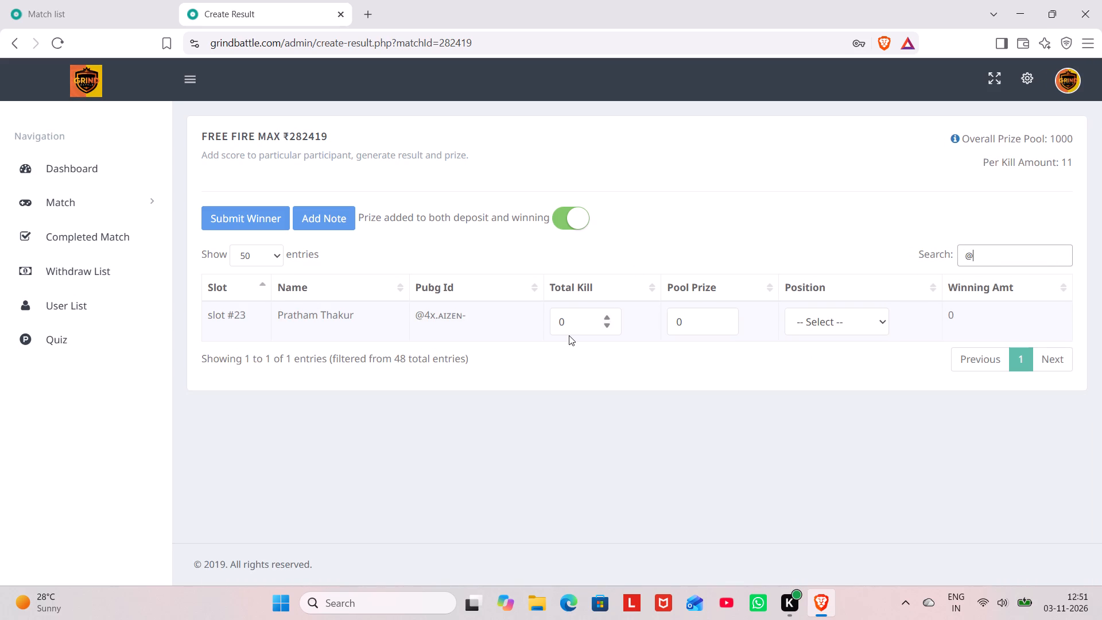
pyautogui.click(569, 335)
pyautogui.click(572, 330)
pyautogui.press('1')
pyautogui.press('Tab')
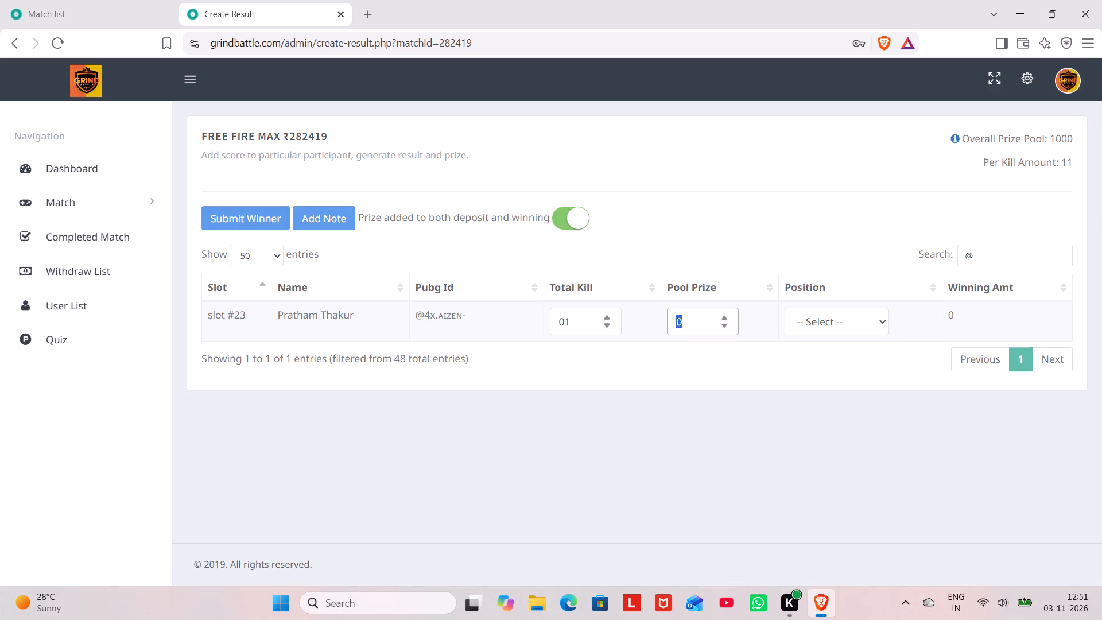
pyautogui.click(985, 254)
pyautogui.press('BackSpace')
pyautogui.press('BackSpace')
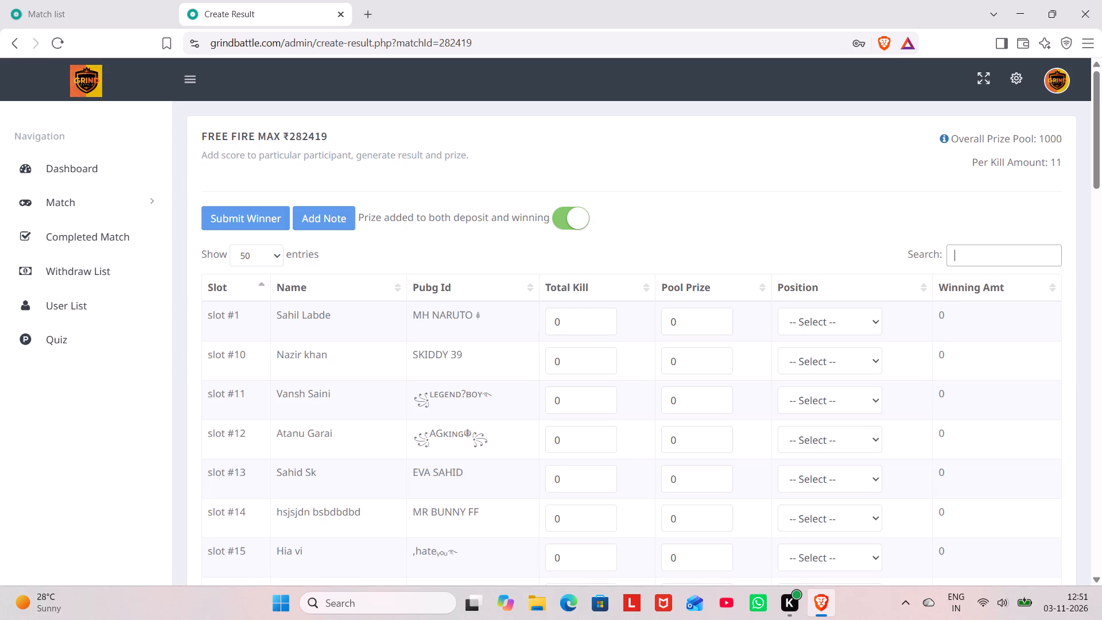
pyautogui.write('444')
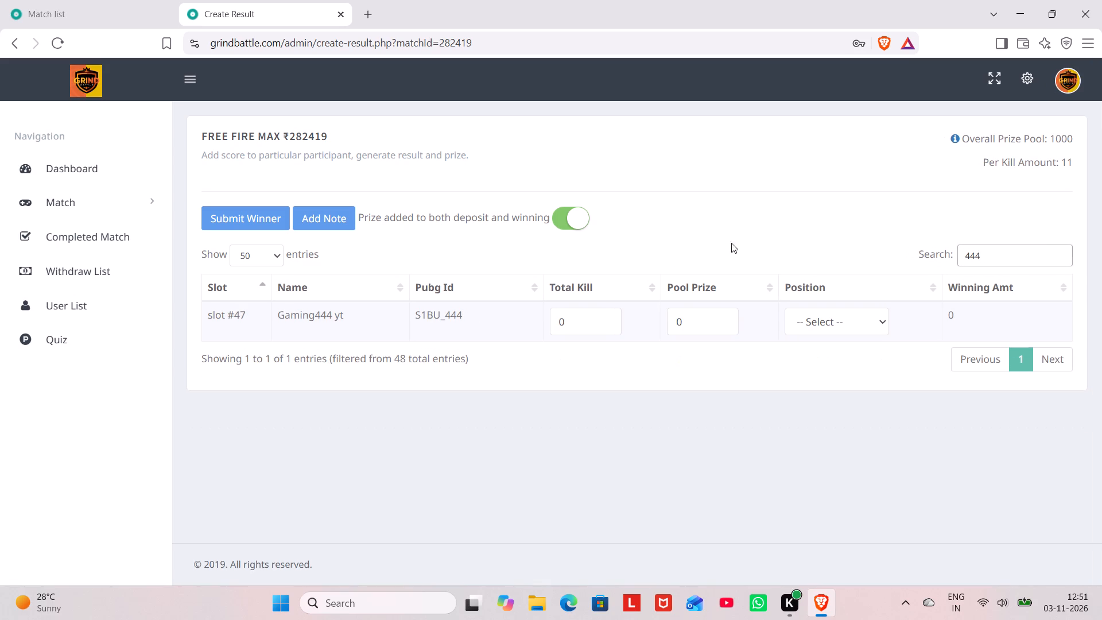
pyautogui.click(583, 325)
pyautogui.press('2')
pyautogui.press('Tab')
pyautogui.click(982, 264)
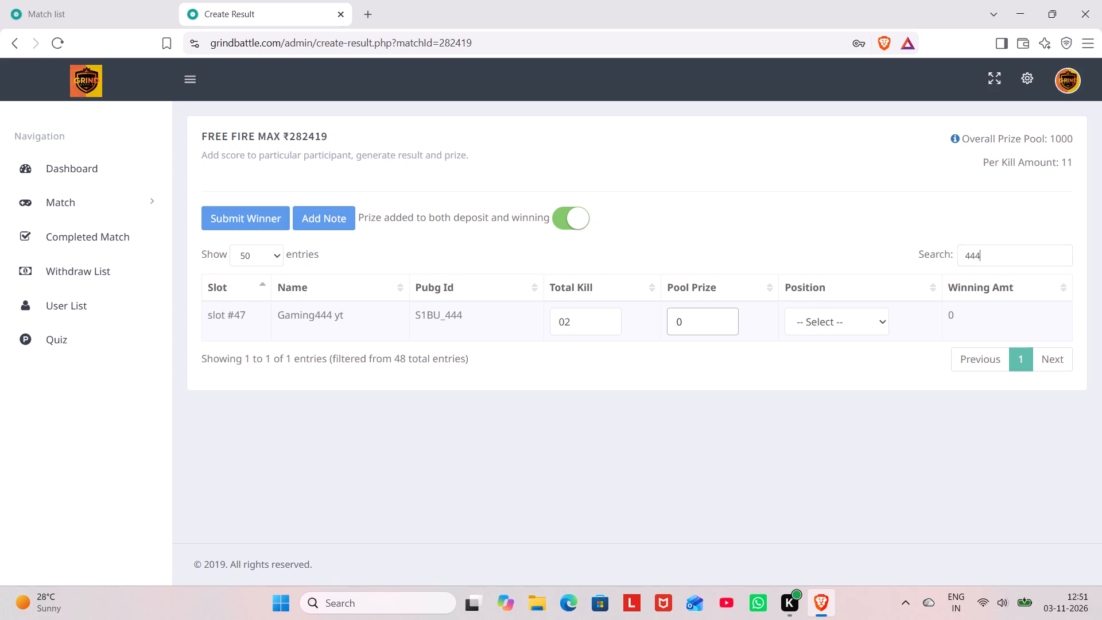
pyautogui.press('BackSpace')
pyautogui.press('BackSpace')
pyautogui.press('BackSpace')
pyautogui.press('BackSpace')
pyautogui.write('the')
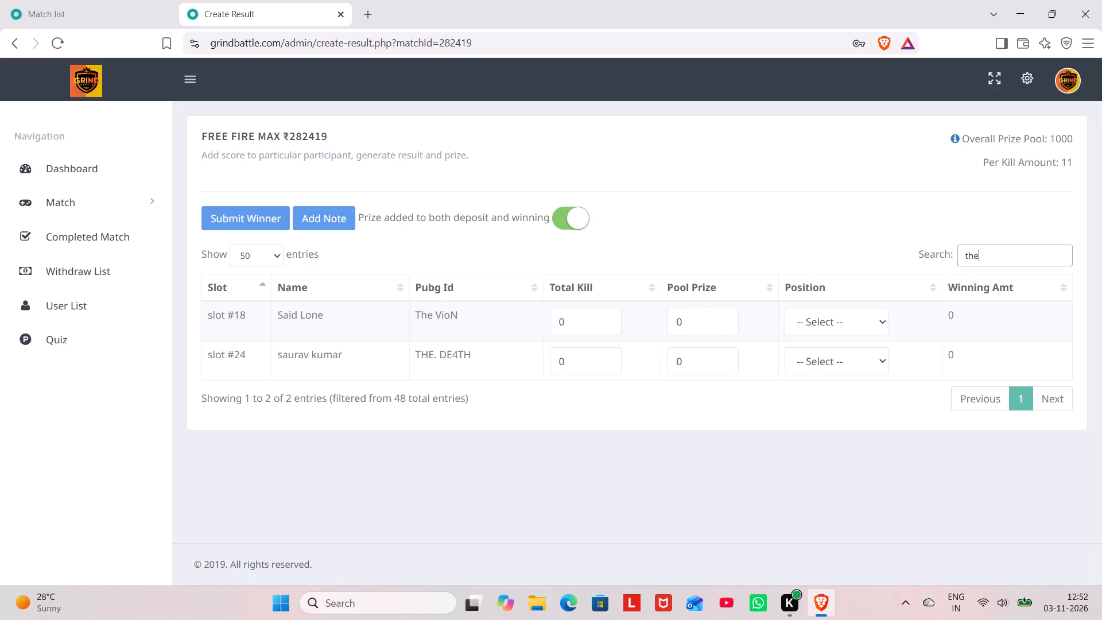
pyautogui.click(568, 358)
pyautogui.press('2')
pyautogui.press('Tab')
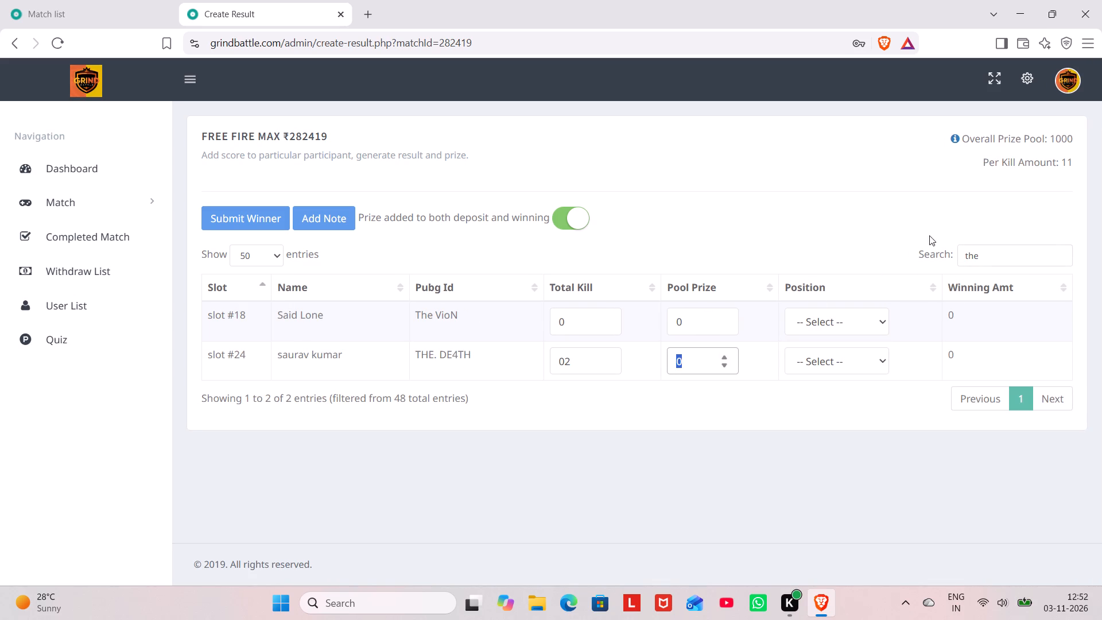
# Search the participants for "bab" and set the total kills of BABJI (slot #5) to 3.
pyautogui.click(980, 264)
pyautogui.press('BackSpace')
pyautogui.press('BackSpace')
pyautogui.press('BackSpace')
pyautogui.press('BackSpace')
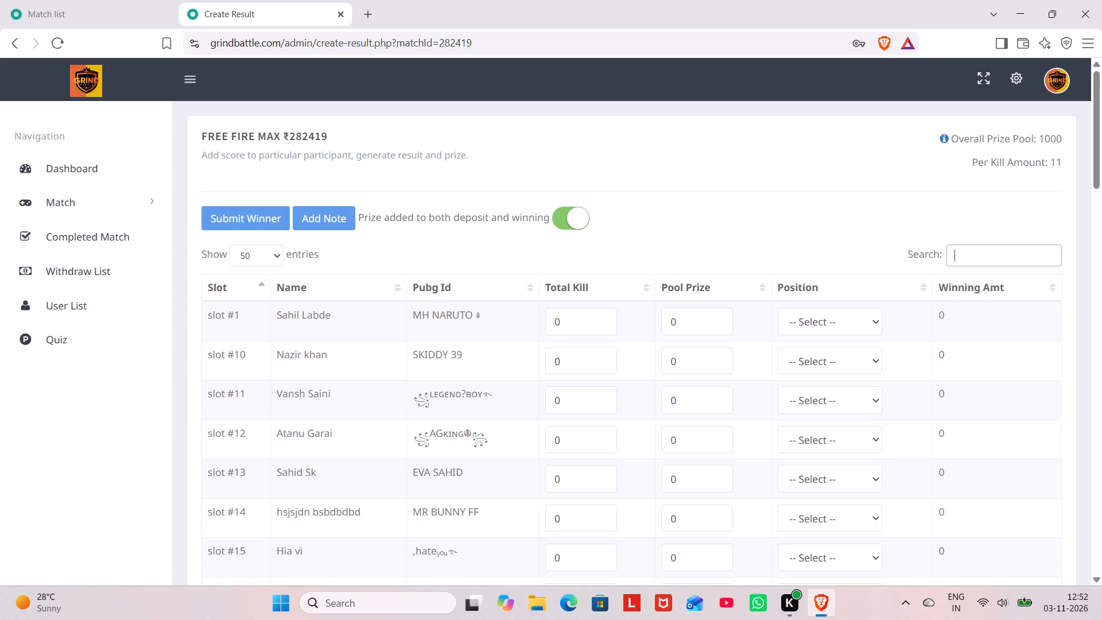
pyautogui.write('bab')
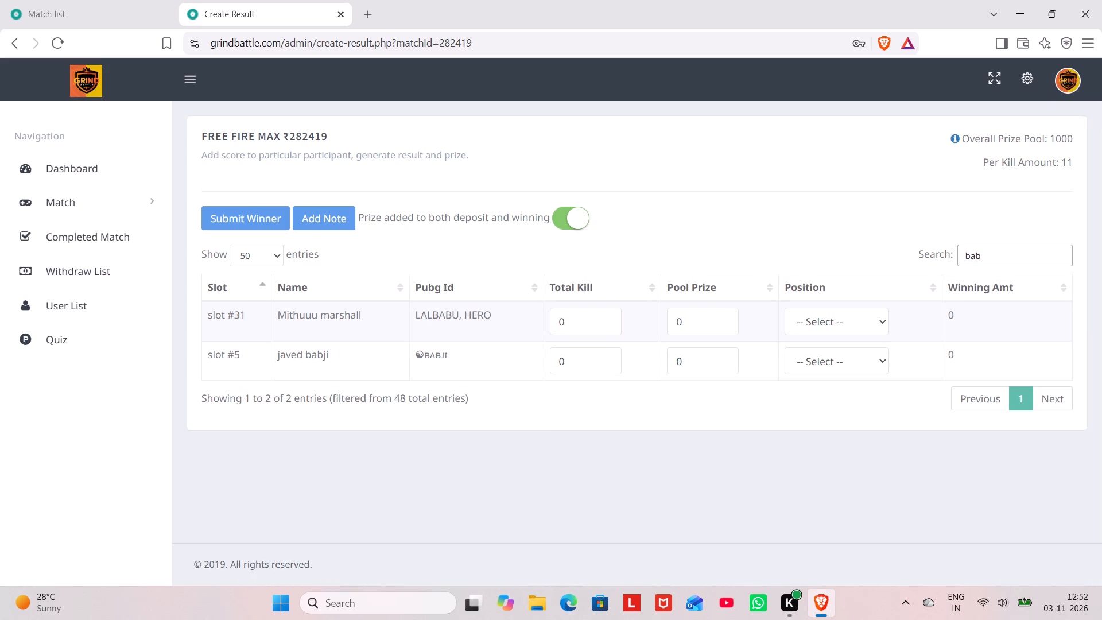
pyautogui.click(587, 366)
pyautogui.press('3')
pyautogui.press('Tab')
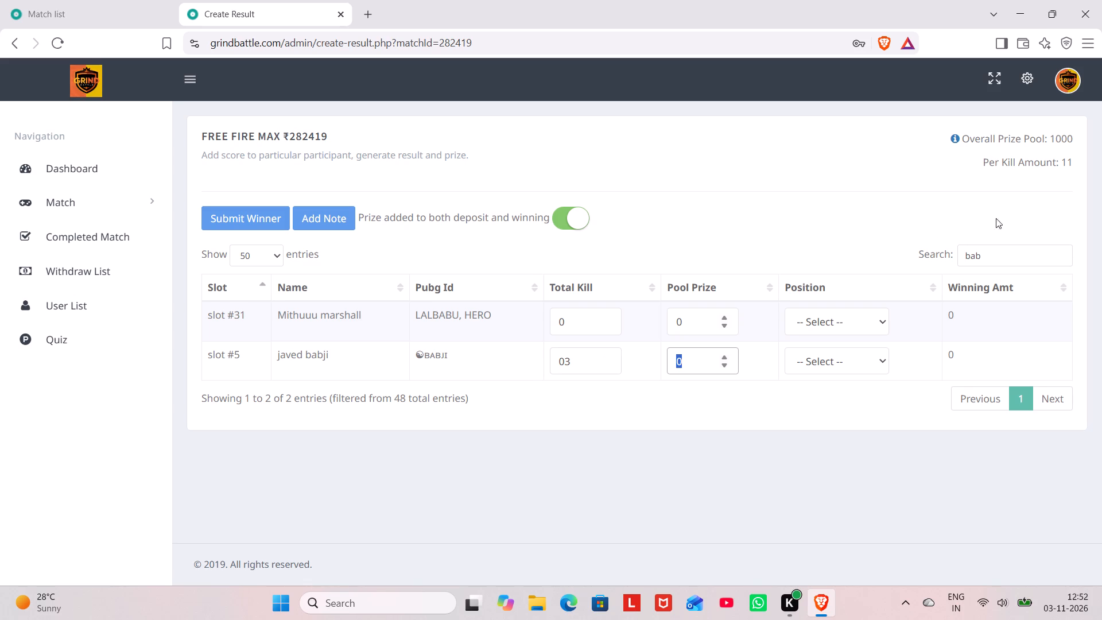
pyautogui.click(988, 251)
pyautogui.press('BackSpace')
pyautogui.press('BackSpace')
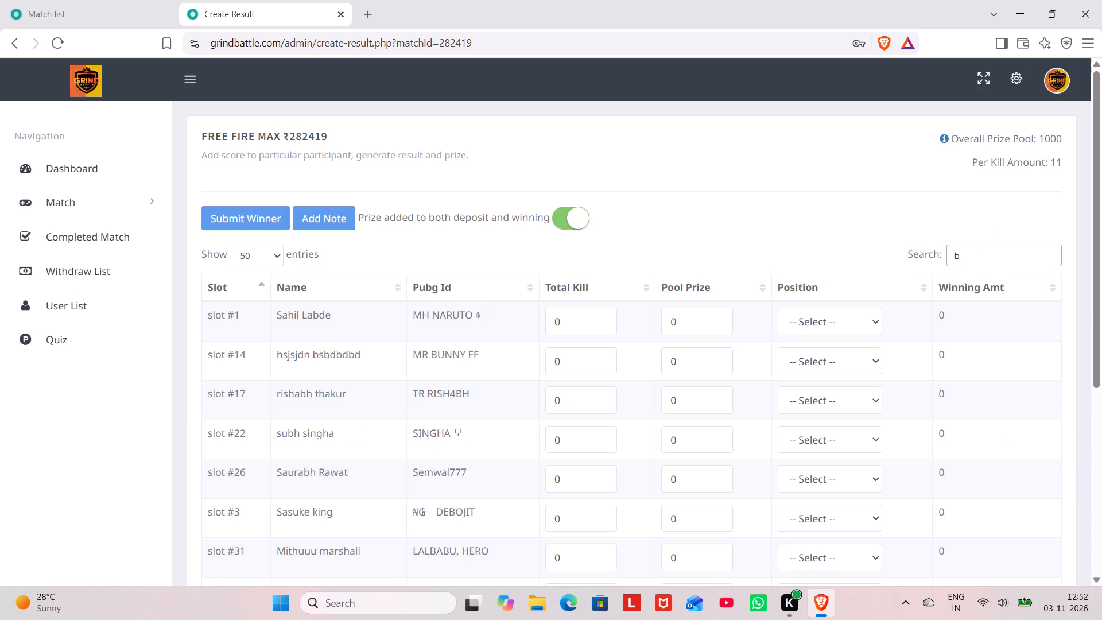
pyautogui.press('BackSpace')
pyautogui.press('BackSpace')
pyautogui.press('BackSpace')
pyautogui.write('aw')
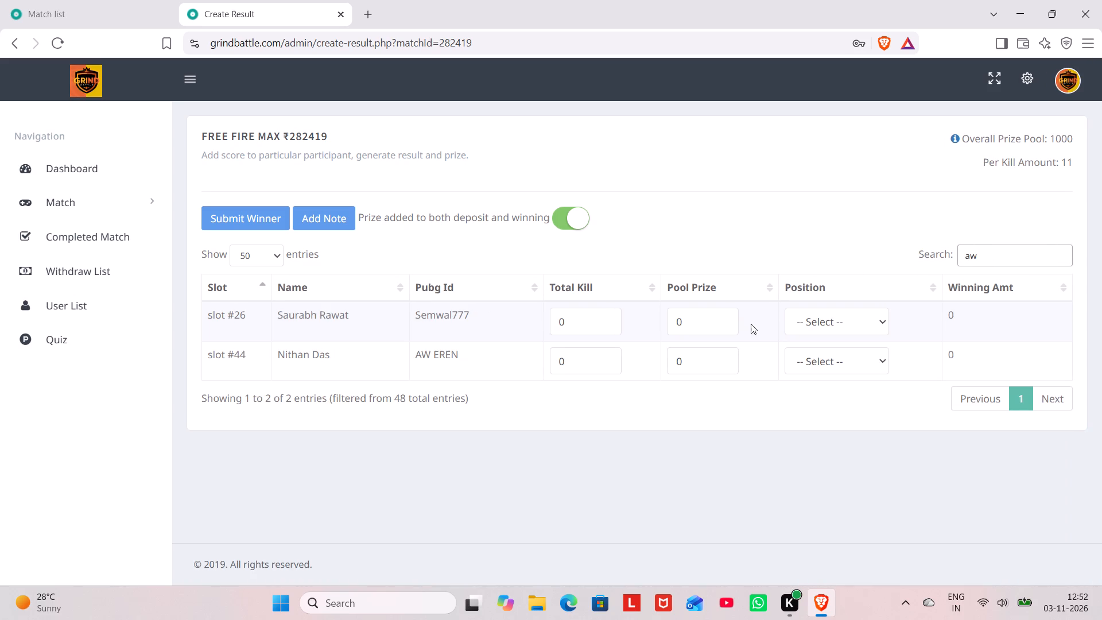
pyautogui.click(573, 365)
pyautogui.press('1')
pyautogui.press('Tab')
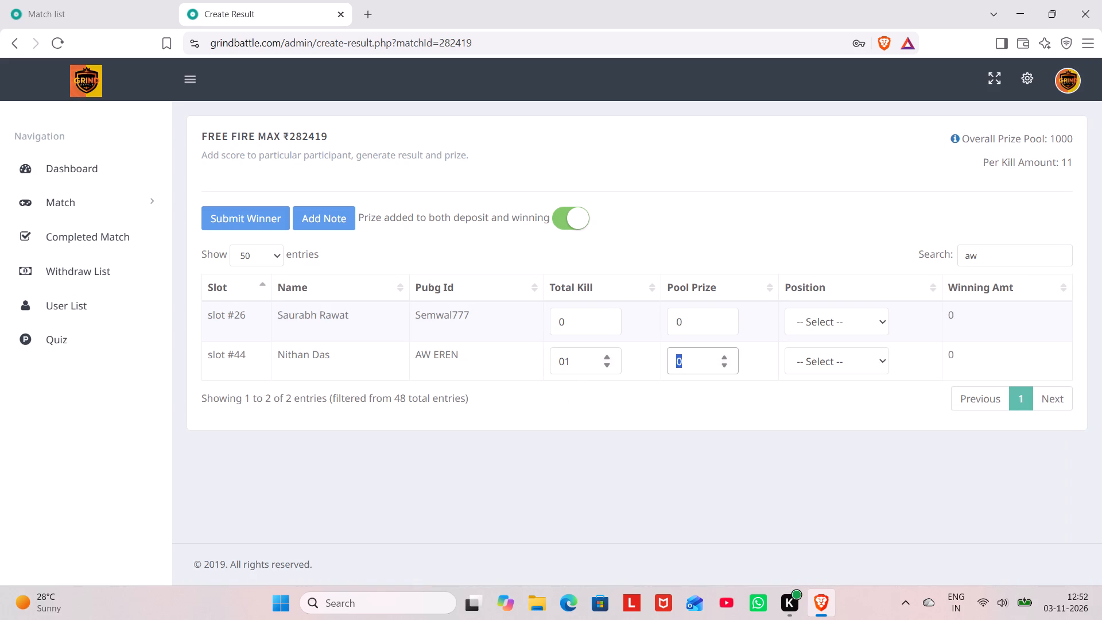
# Search the participants for "ma" and set the total kills of the slot #34 player to 5.
pyautogui.click(1002, 259)
pyautogui.press('BackSpace')
pyautogui.press('BackSpace')
pyautogui.press('BackSpace')
pyautogui.write('ma')
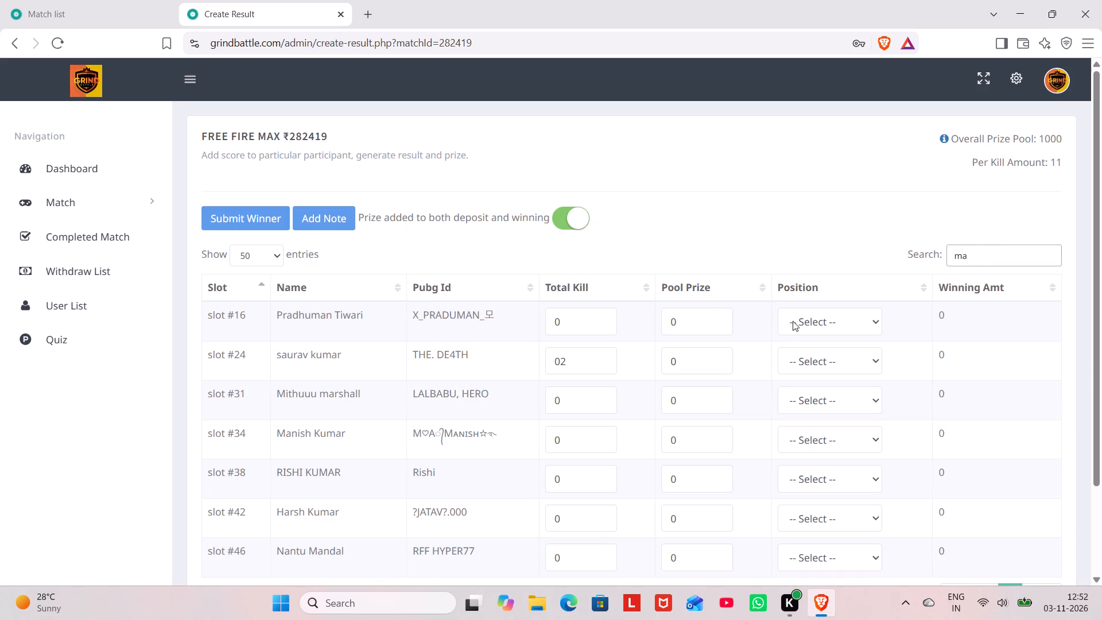
pyautogui.click(588, 448)
pyautogui.press('5')
pyautogui.press('Tab')
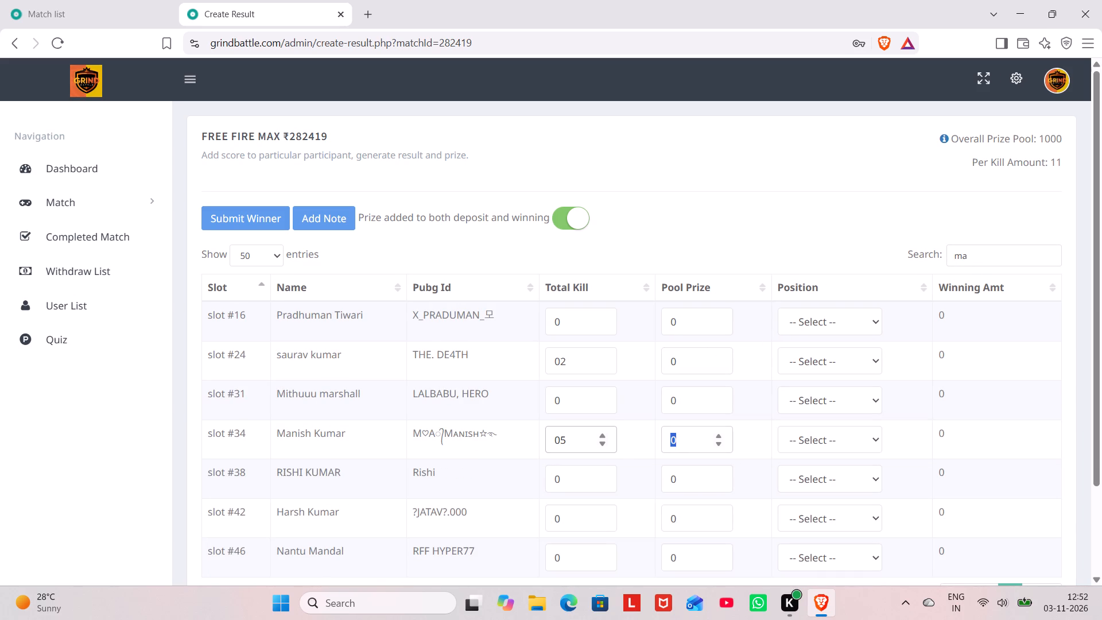
pyautogui.click(992, 256)
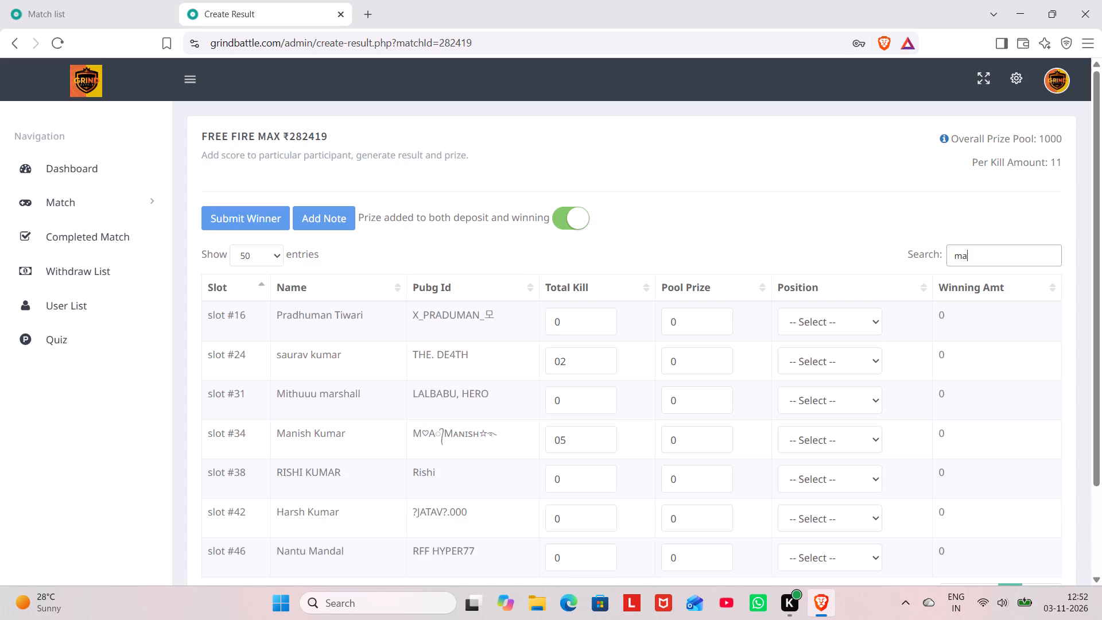
pyautogui.press('BackSpace')
pyautogui.press('BackSpace')
pyautogui.press('BackSpace')
pyautogui.press('BackSpace')
pyautogui.press('BackSpace')
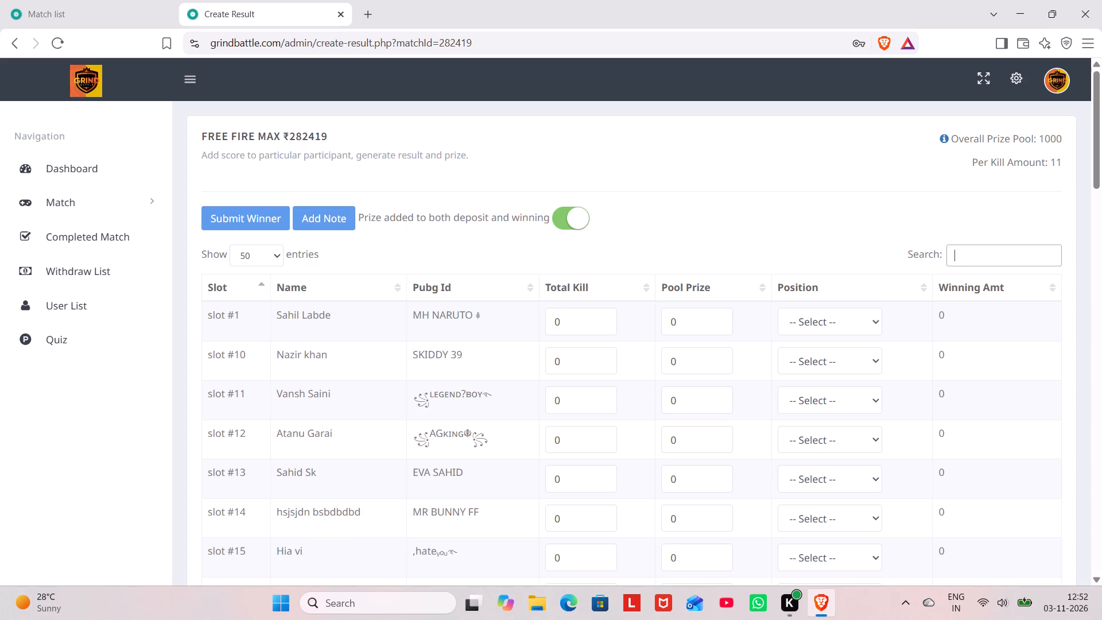
pyautogui.write('ox')
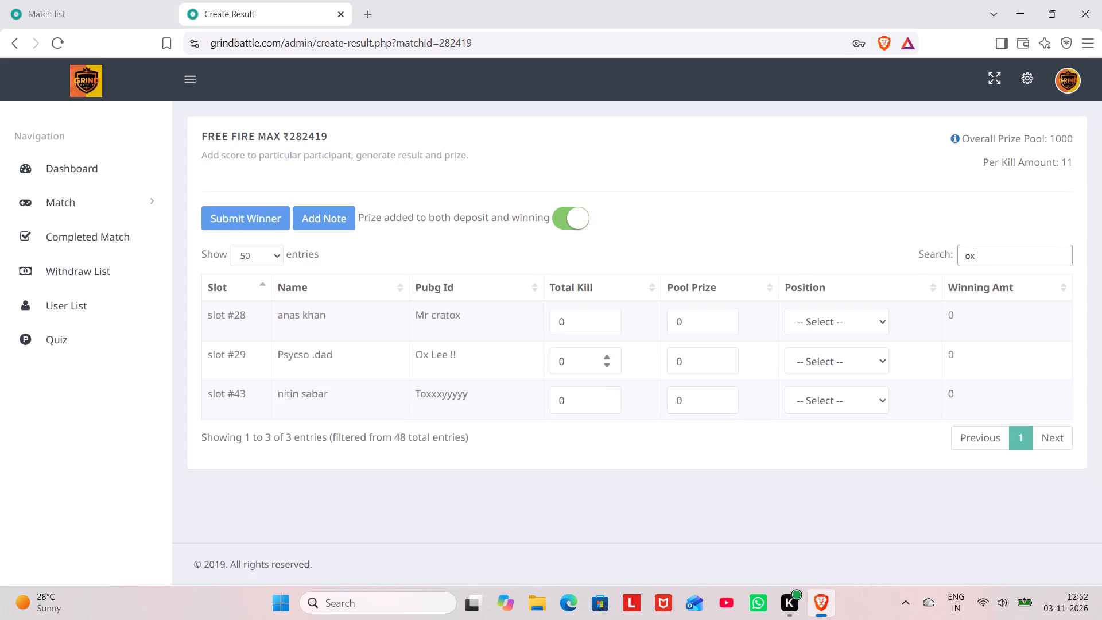
pyautogui.click(587, 359)
pyautogui.press('2')
pyautogui.press('Tab')
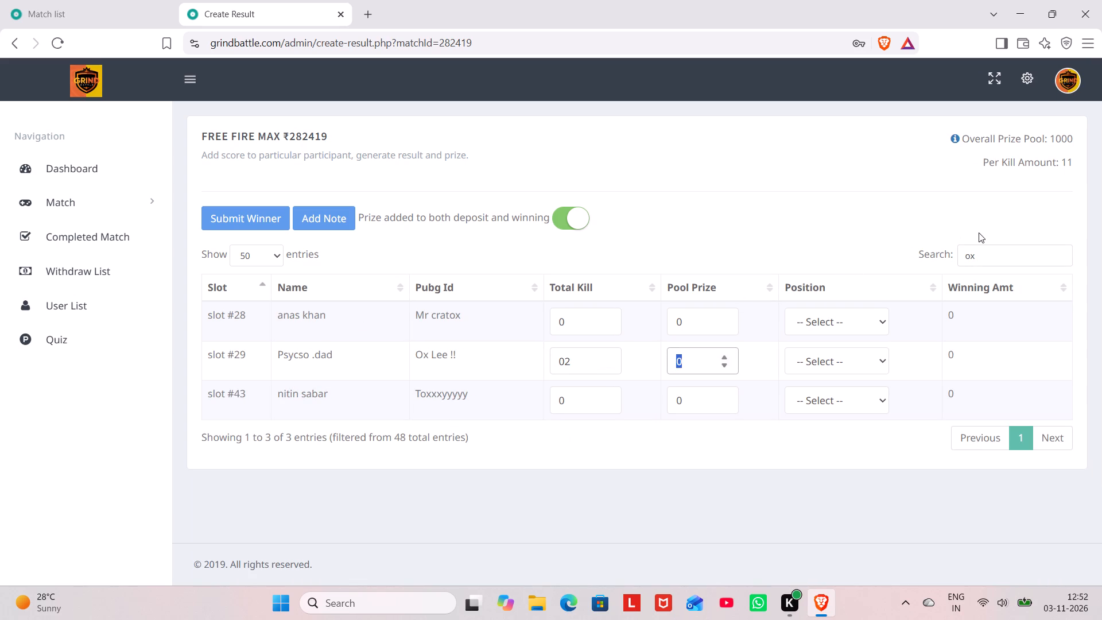
pyautogui.click(1000, 260)
pyautogui.press('BackSpace')
pyautogui.press('BackSpace')
pyautogui.press('BackSpace')
pyautogui.press('BackSpace')
pyautogui.press('BackSpace')
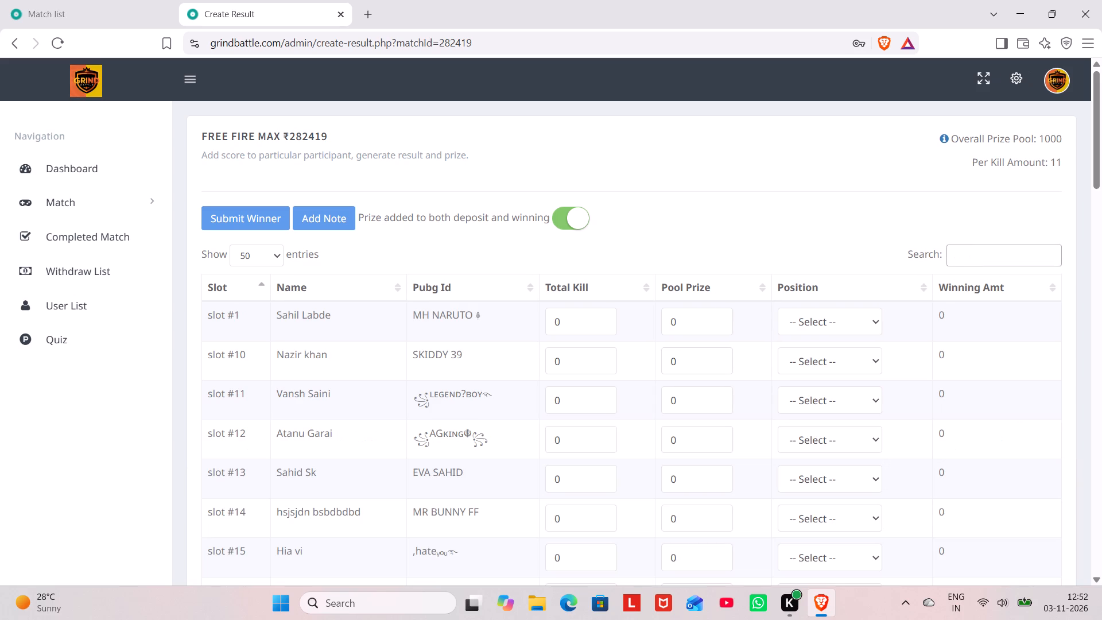
pyautogui.press('BackSpace')
pyautogui.press('BackSpace')
pyautogui.write('ruo')
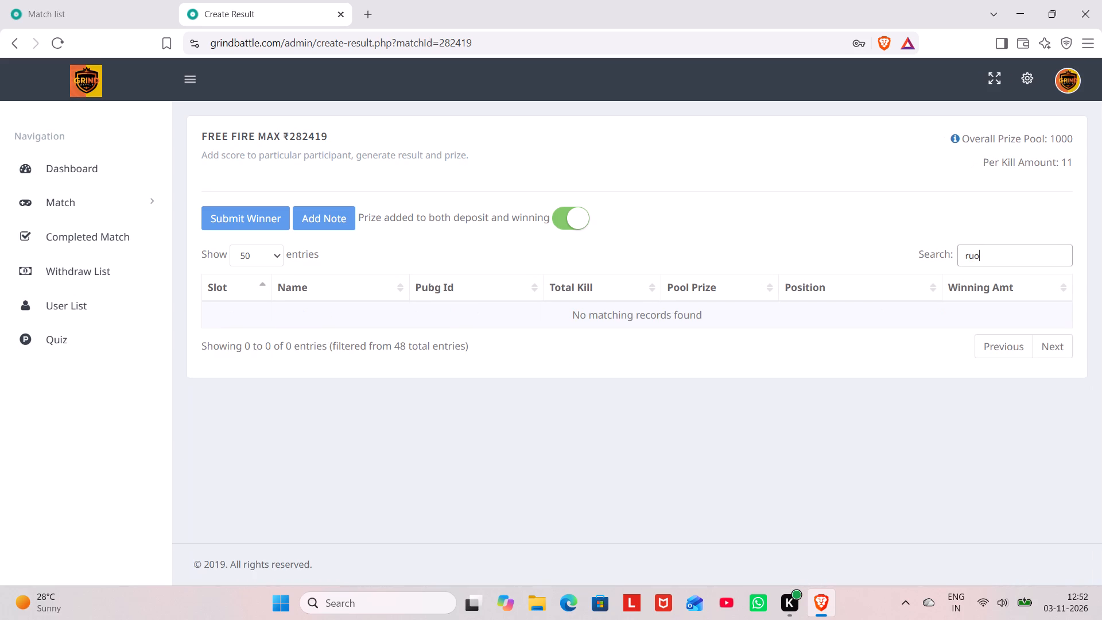
pyautogui.press('BackSpace')
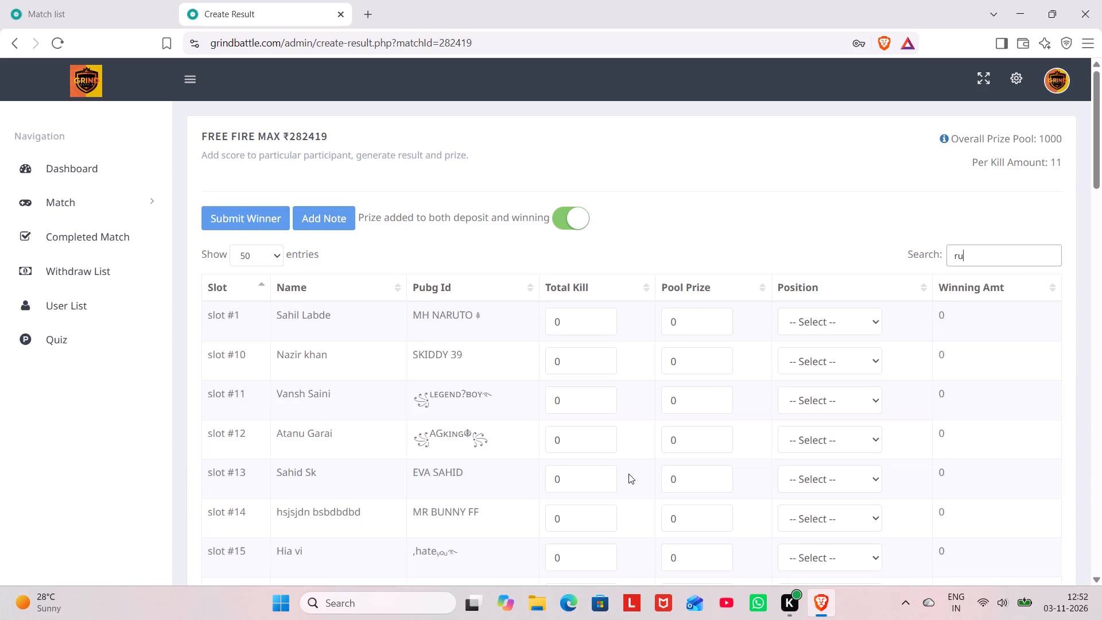
pyautogui.press('p')
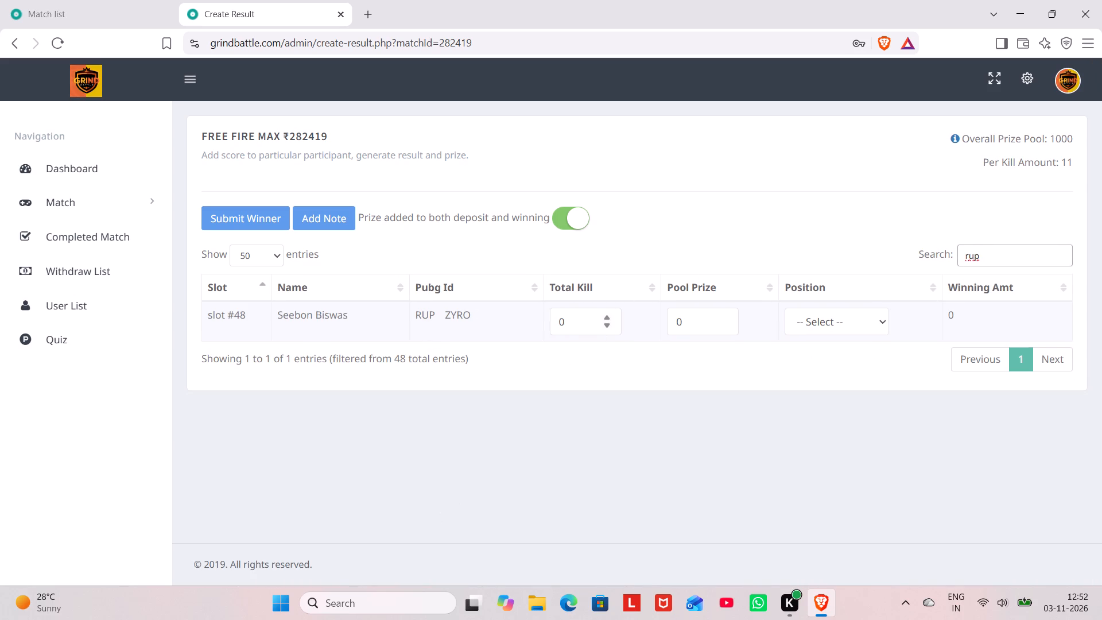
pyautogui.click(583, 319)
pyautogui.press('1')
pyautogui.press('Tab')
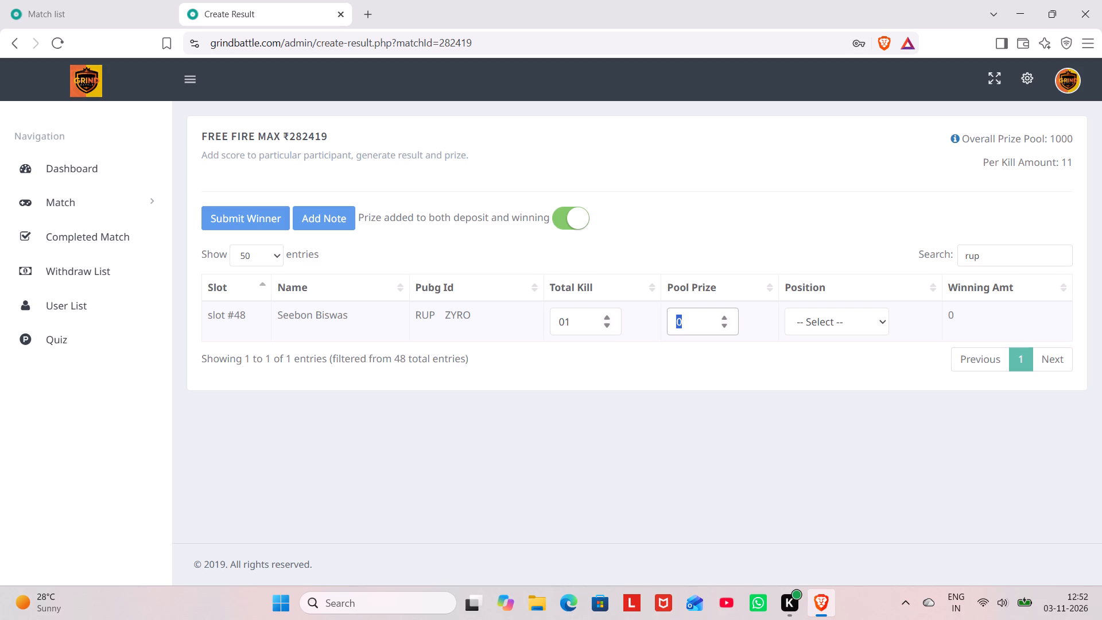
# Search the participants for "ris" and set the total kills of Rishi (slot #38) to 3.
pyautogui.click(1019, 258)
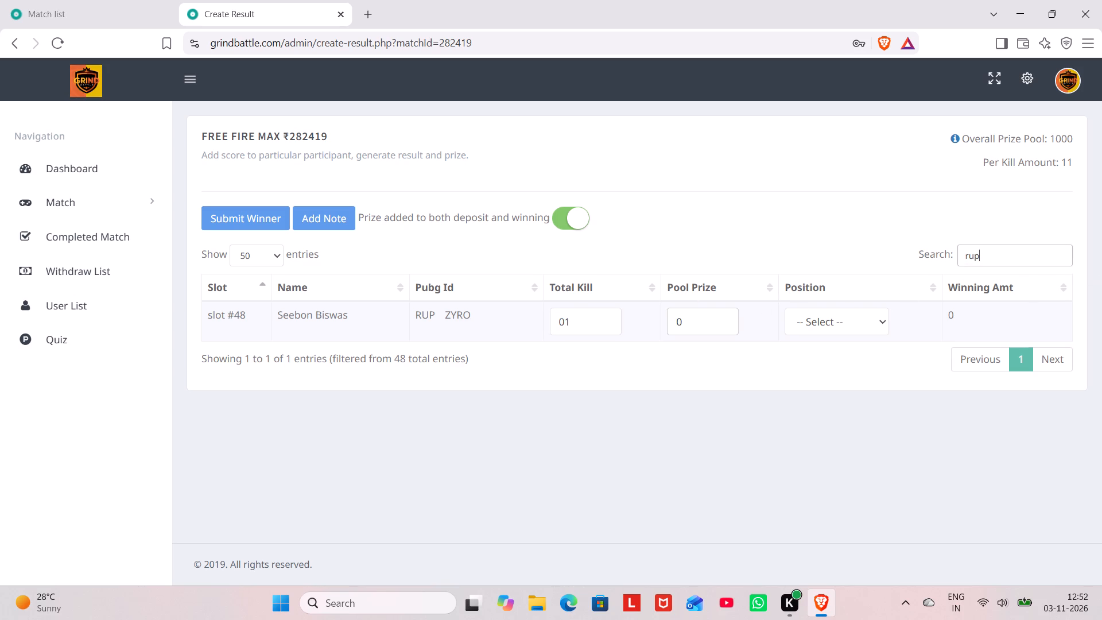
pyautogui.press('BackSpace')
pyautogui.press('BackSpace')
pyautogui.write('is')
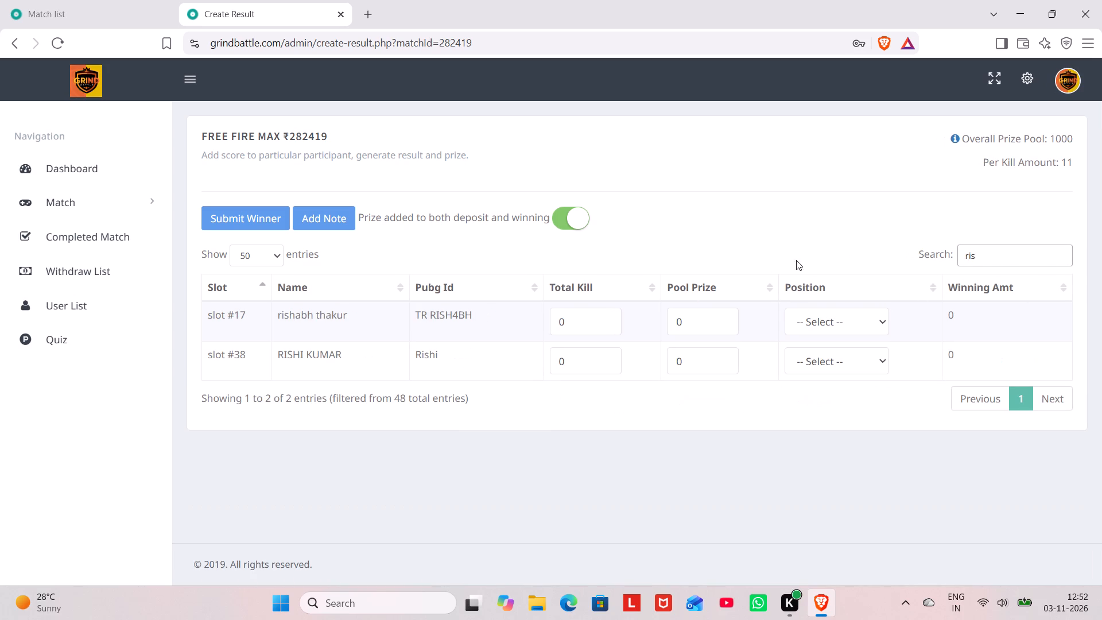
pyautogui.click(571, 352)
pyautogui.press('3')
pyautogui.press('Tab')
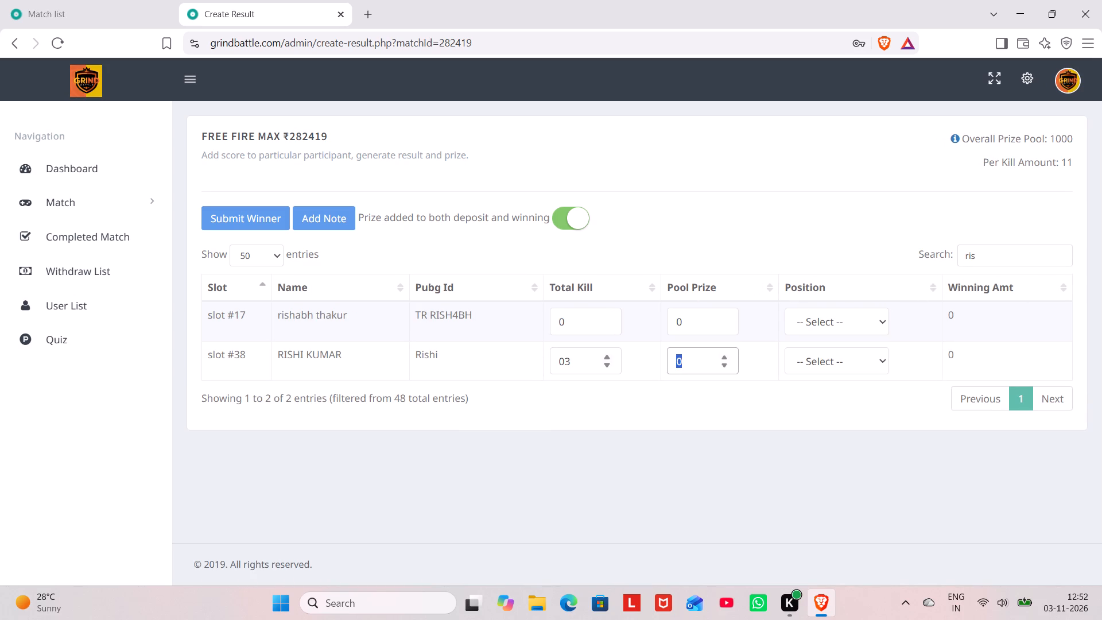
pyautogui.click(1012, 243)
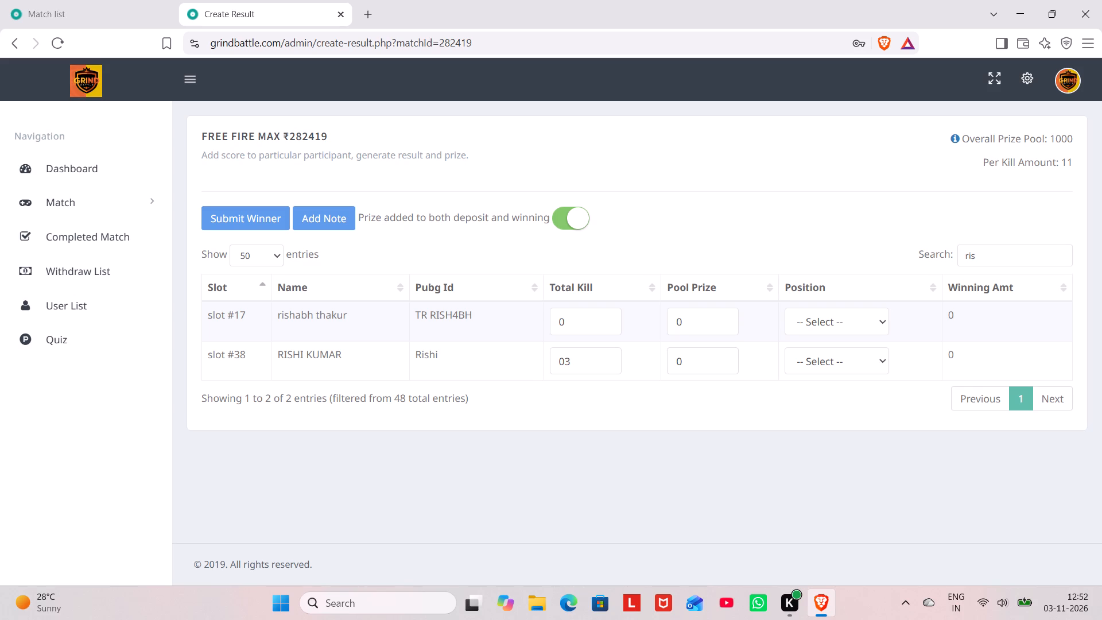
pyautogui.click(1004, 258)
pyautogui.press('BackSpace')
pyautogui.press('BackSpace')
pyautogui.press('BackSpace')
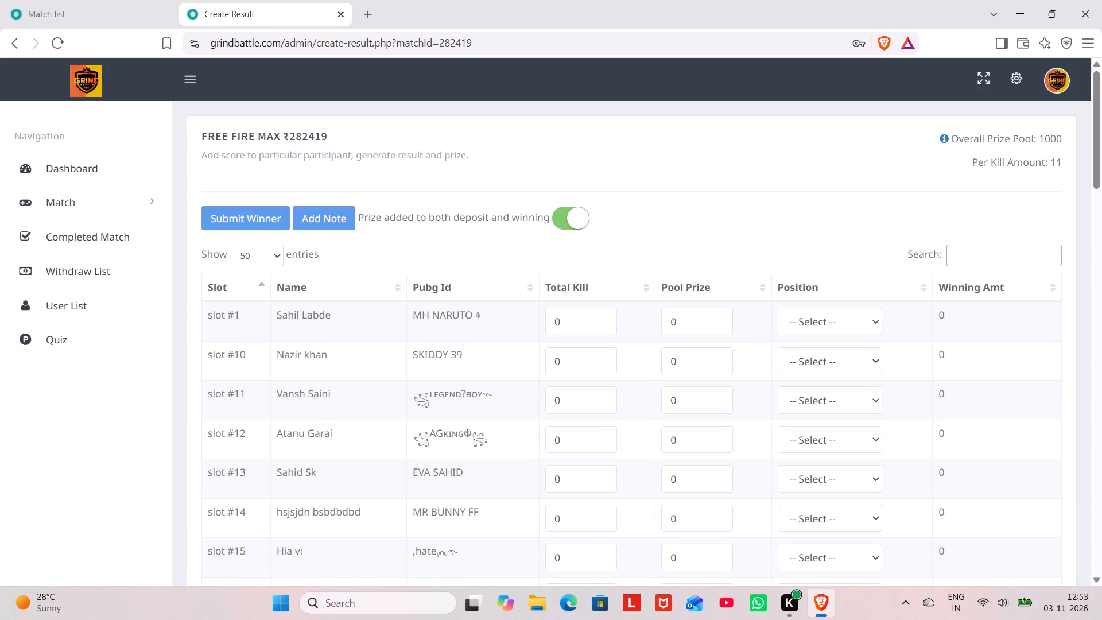
pyautogui.write('rff')
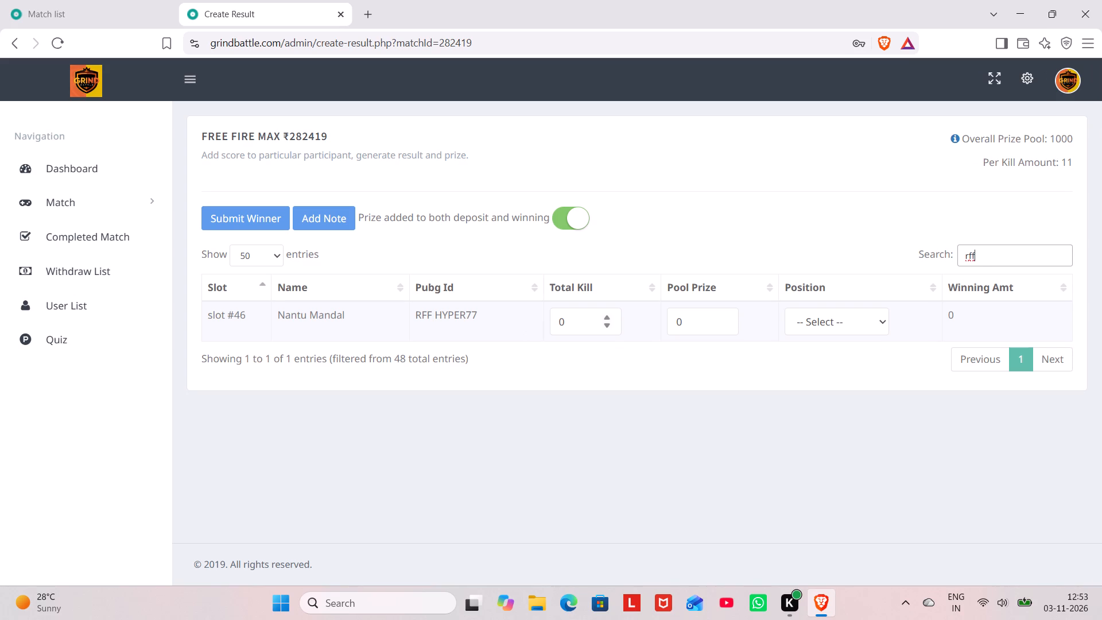
pyautogui.click(583, 321)
pyautogui.press('3')
pyautogui.press('Tab')
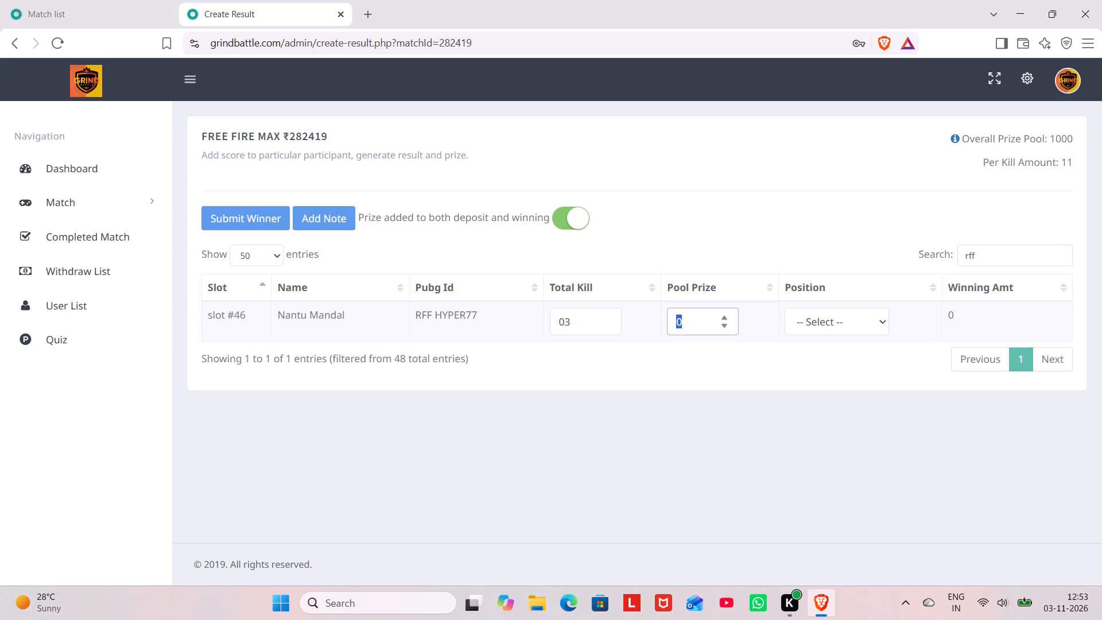
pyautogui.click(1012, 256)
pyautogui.press('BackSpace')
pyautogui.press('BackSpace')
pyautogui.press('BackSpace')
pyautogui.press('BackSpace')
pyautogui.press('BackSpace')
pyautogui.press('BackSpace')
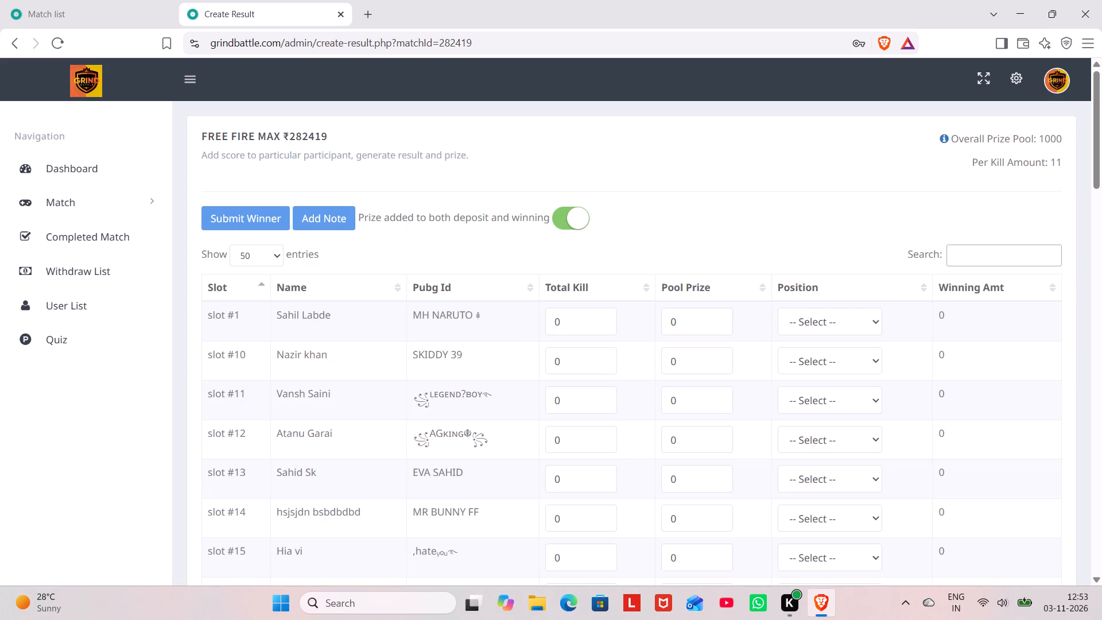
pyautogui.write('ag')
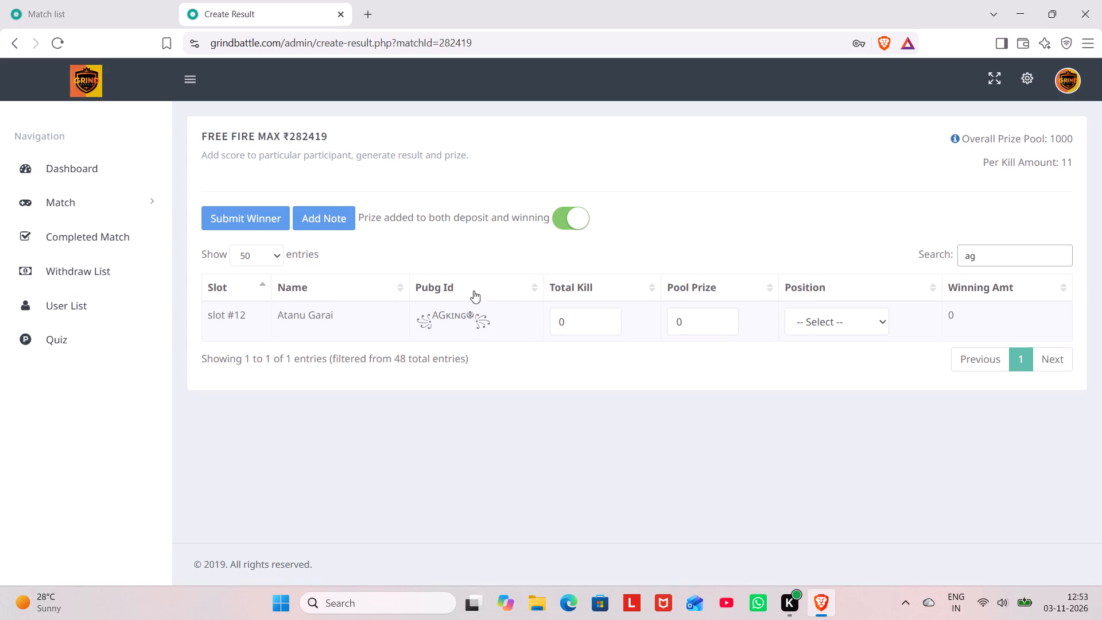
pyautogui.click(589, 316)
pyautogui.press('2')
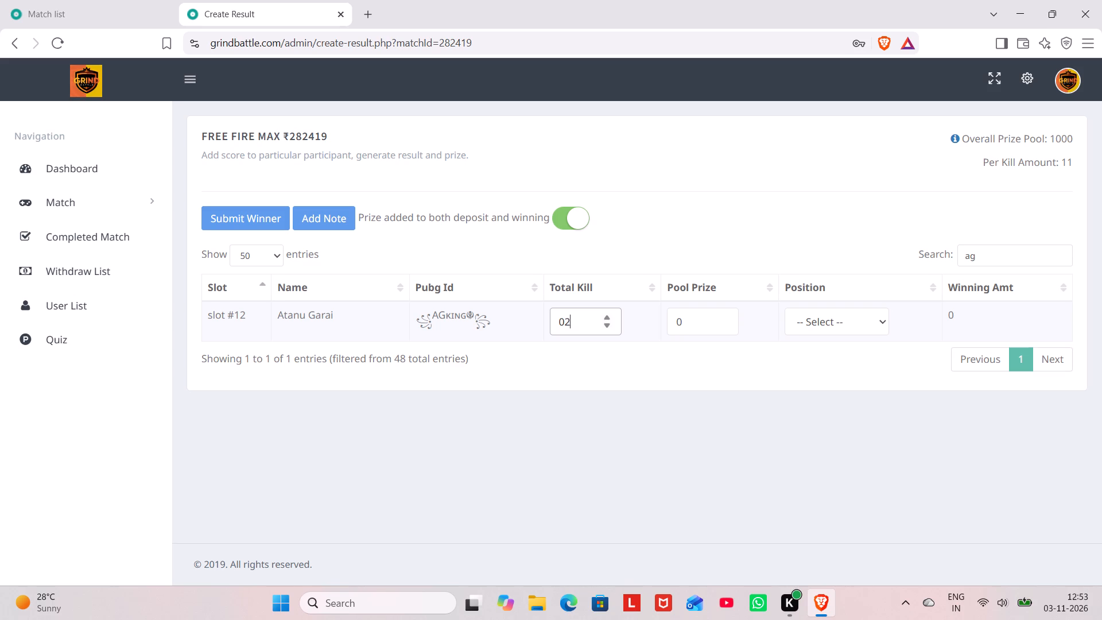
pyautogui.press('Tab')
pyautogui.click(978, 258)
pyautogui.press('BackSpace')
pyautogui.press('BackSpace')
pyautogui.press('BackSpace')
pyautogui.press('BackSpace')
pyautogui.press('l')
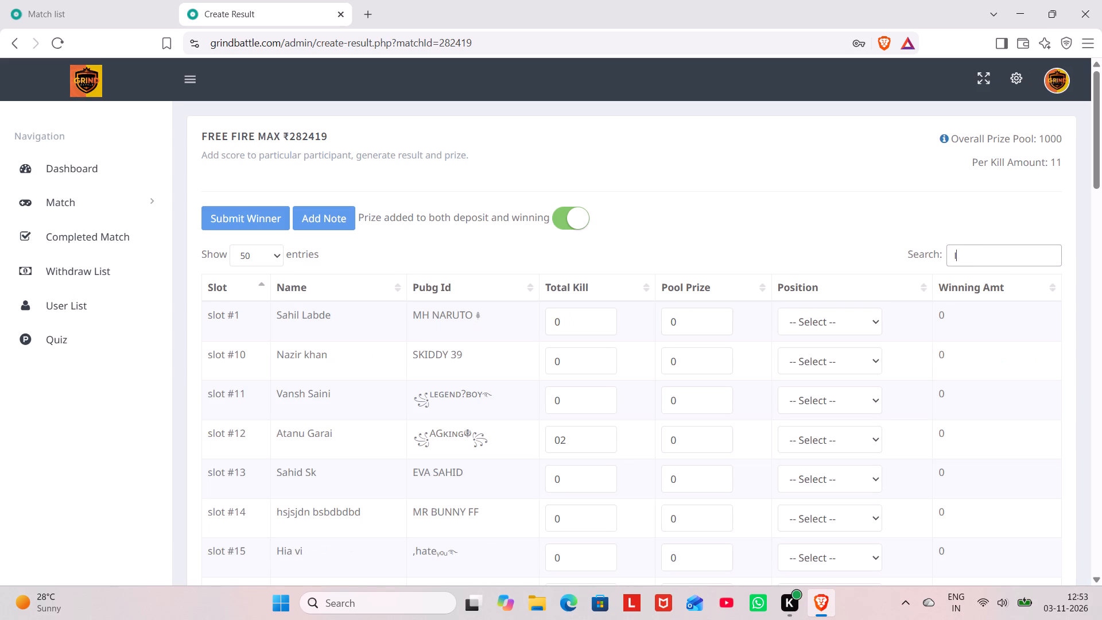
pyautogui.press('BackSpace')
pyautogui.write('kil')
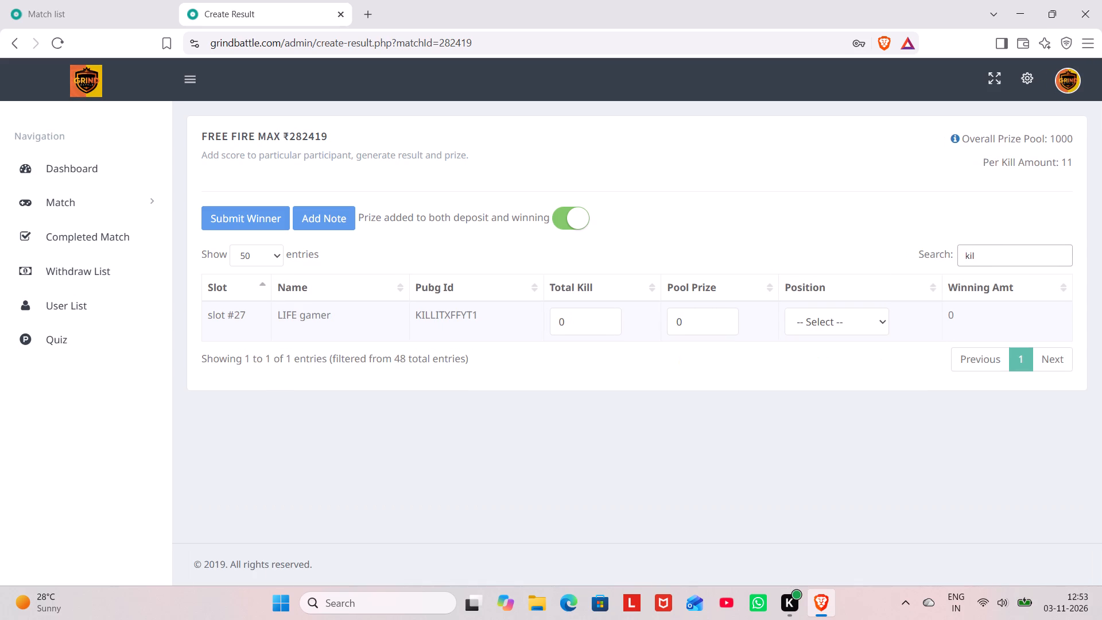
pyautogui.click(569, 325)
pyautogui.press('2')
pyautogui.press('Tab')
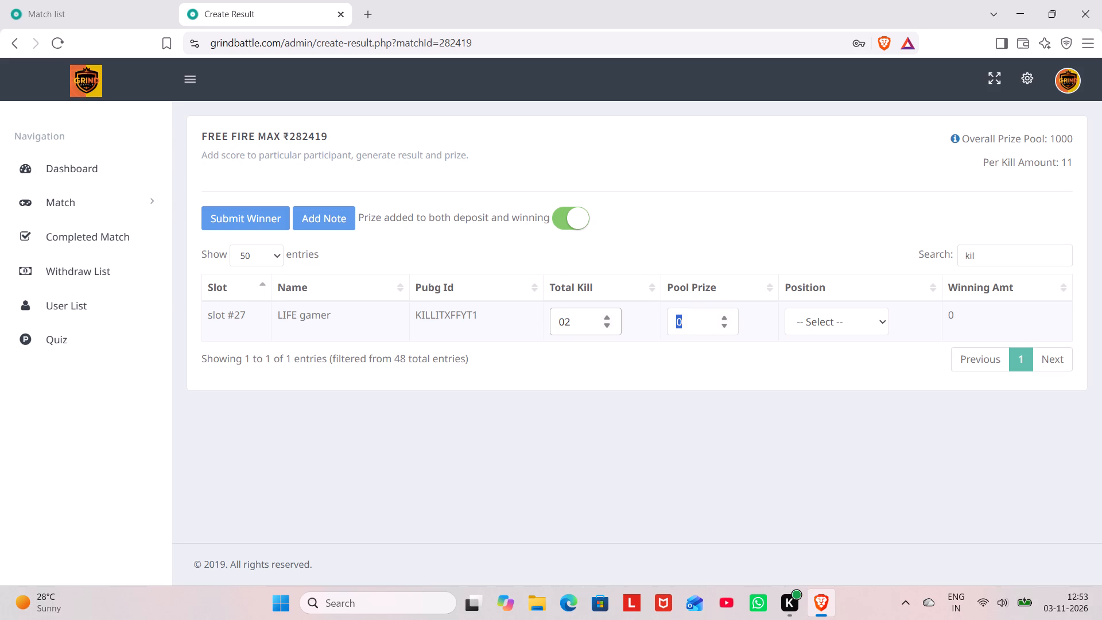
# Clear the participant search and set the total kills of the slot #15 player to 1.
pyautogui.click(982, 258)
pyautogui.press('BackSpace')
pyautogui.press('BackSpace')
pyautogui.press('BackSpace')
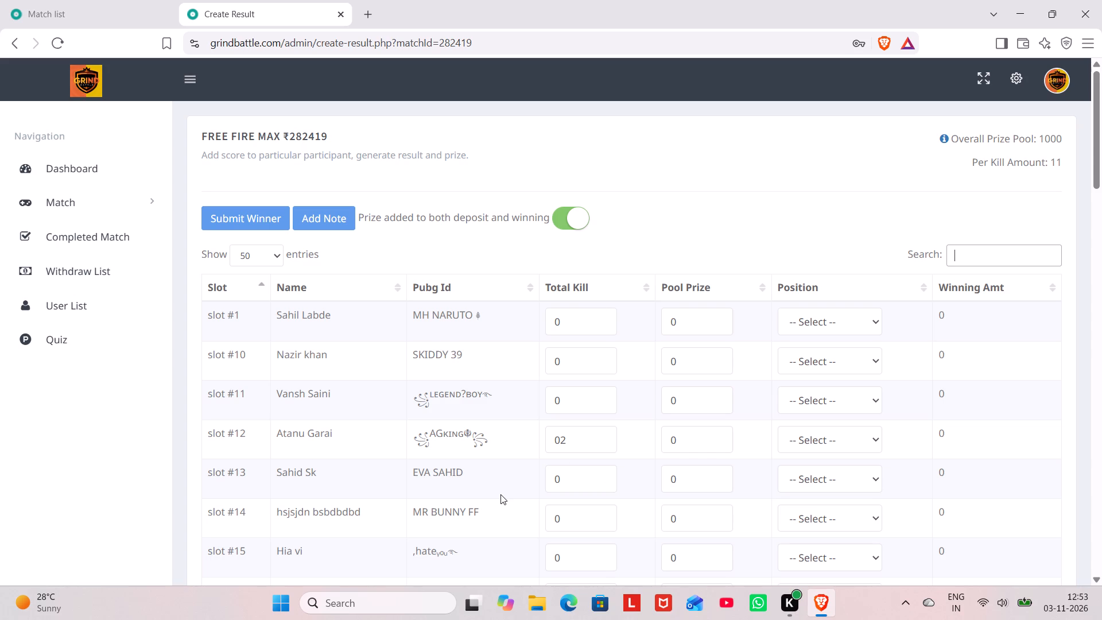
pyautogui.click(567, 560)
pyautogui.press('1')
pyautogui.press('Tab')
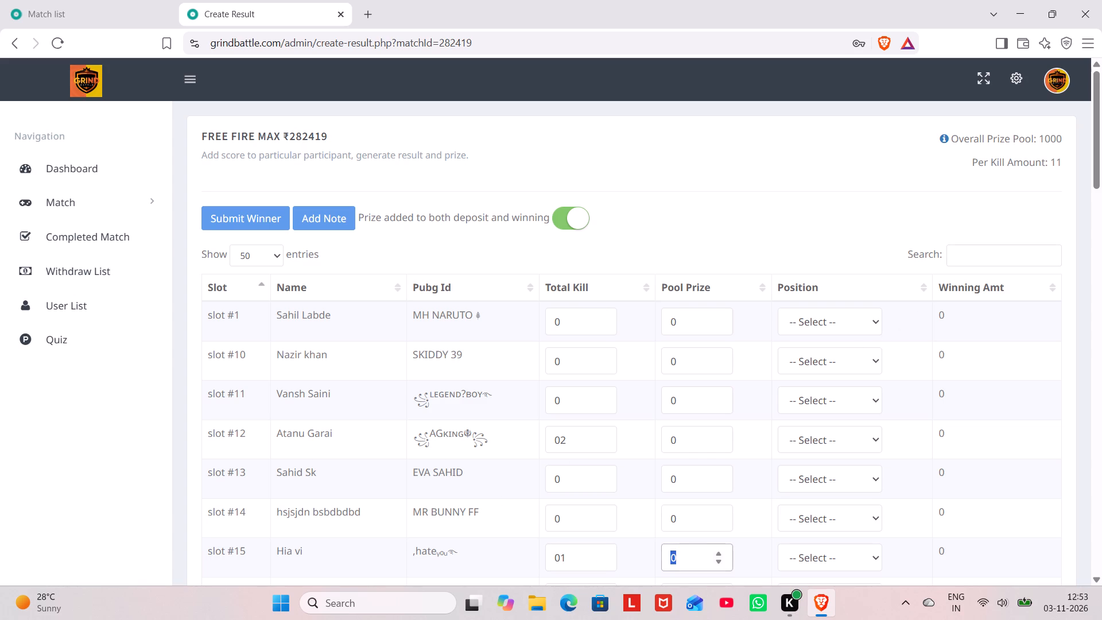
pyautogui.click(984, 249)
pyautogui.write('ba')
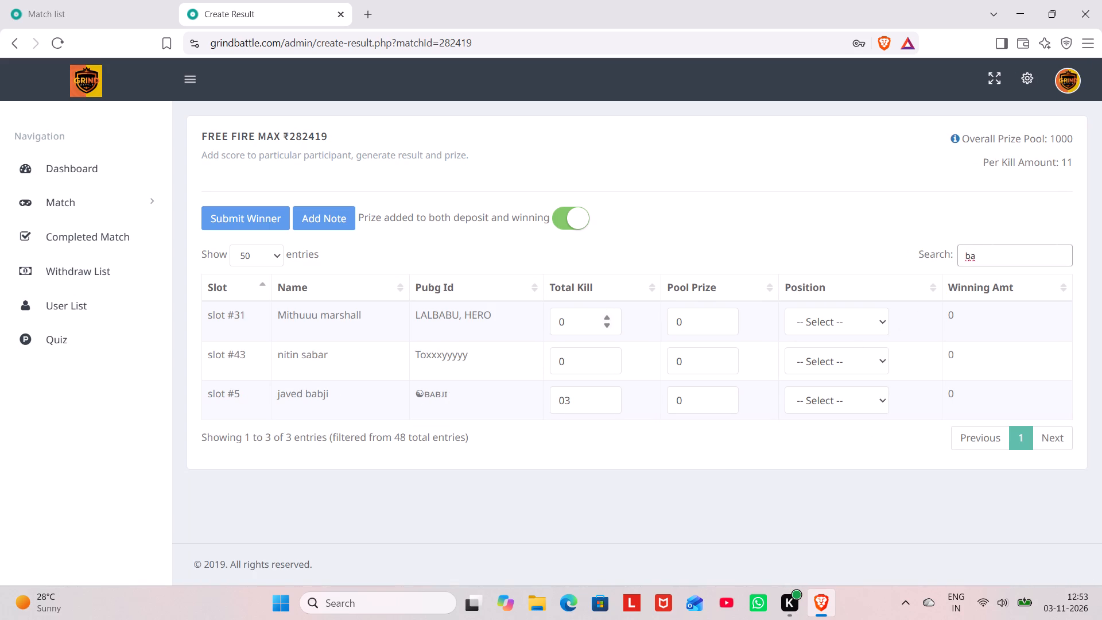
pyautogui.click(588, 320)
pyautogui.press('2')
pyautogui.press('Tab')
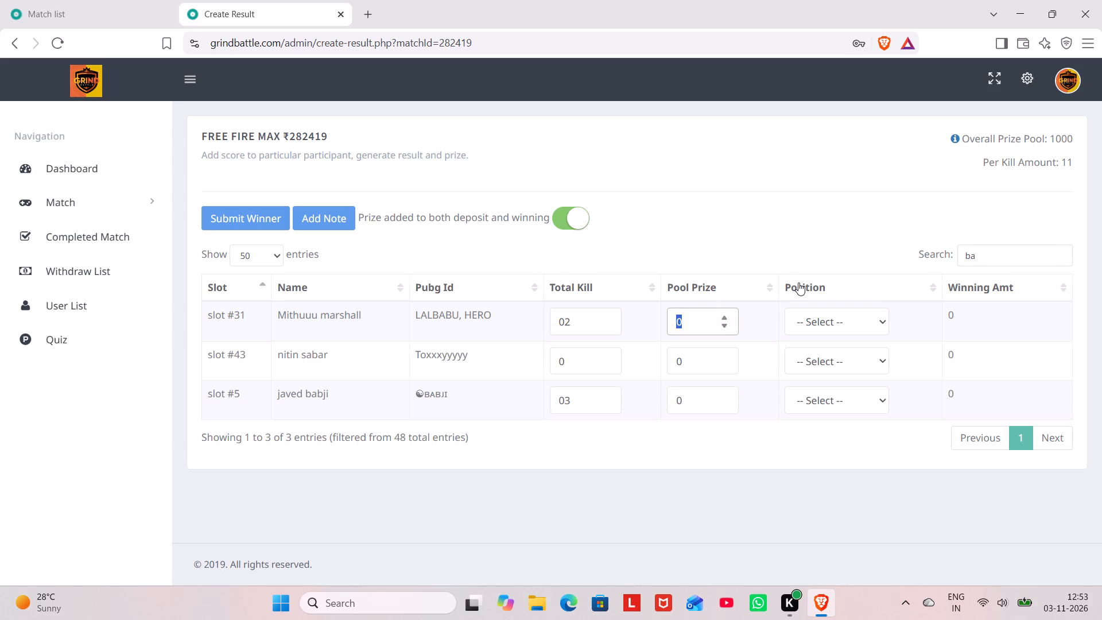
pyautogui.click(994, 258)
pyautogui.press('BackSpace')
pyautogui.press('BackSpace')
pyautogui.press('BackSpace')
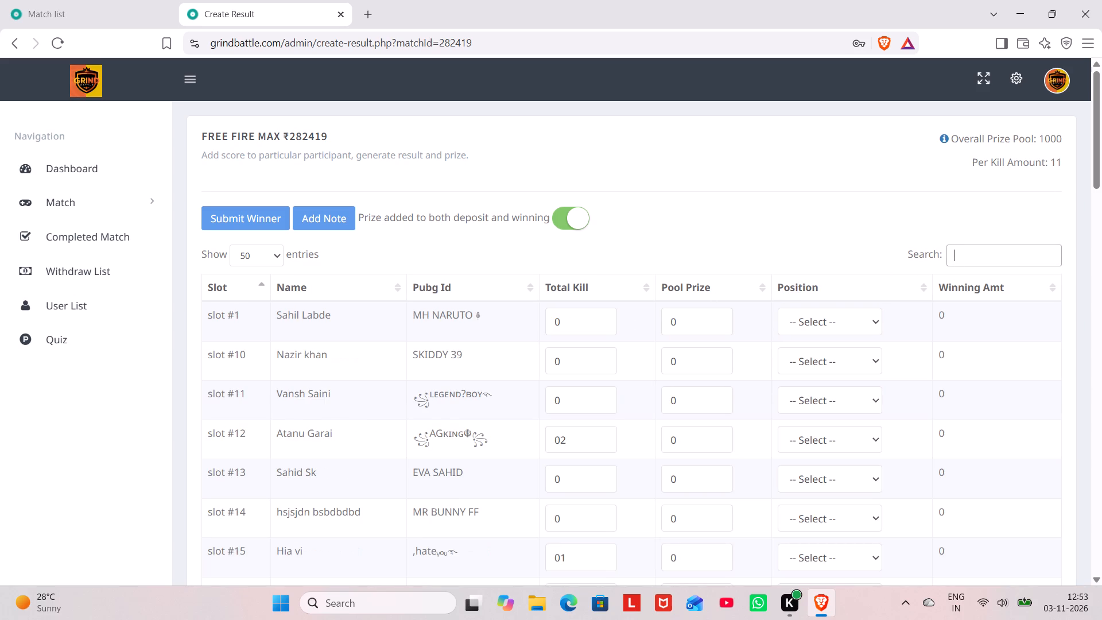
pyautogui.write('ar')
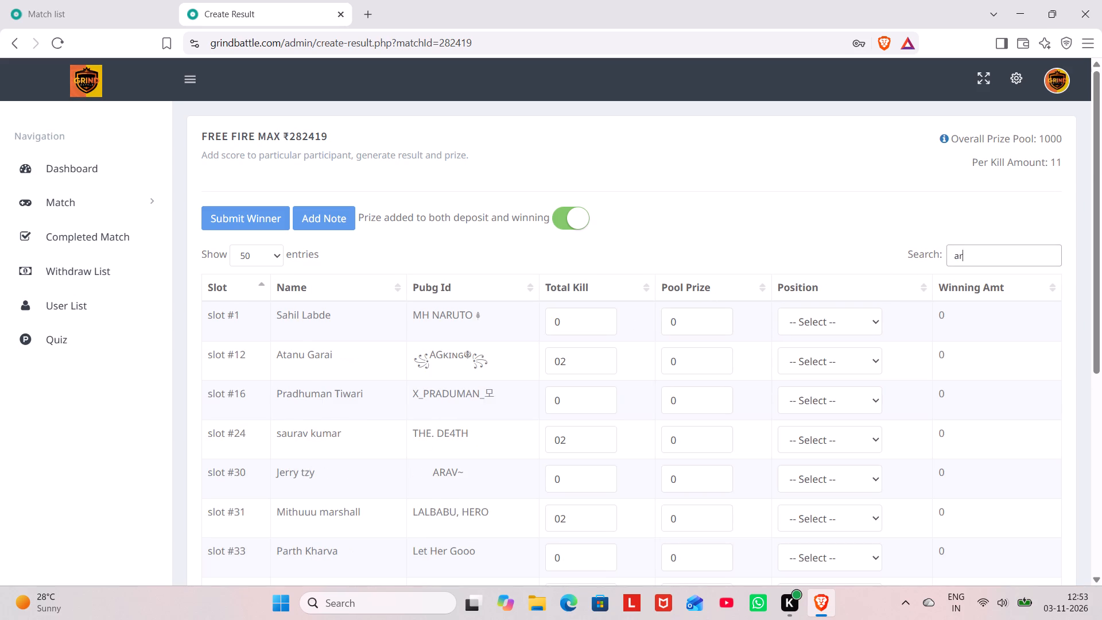
pyautogui.click(569, 485)
pyautogui.press('1')
pyautogui.press('Tab')
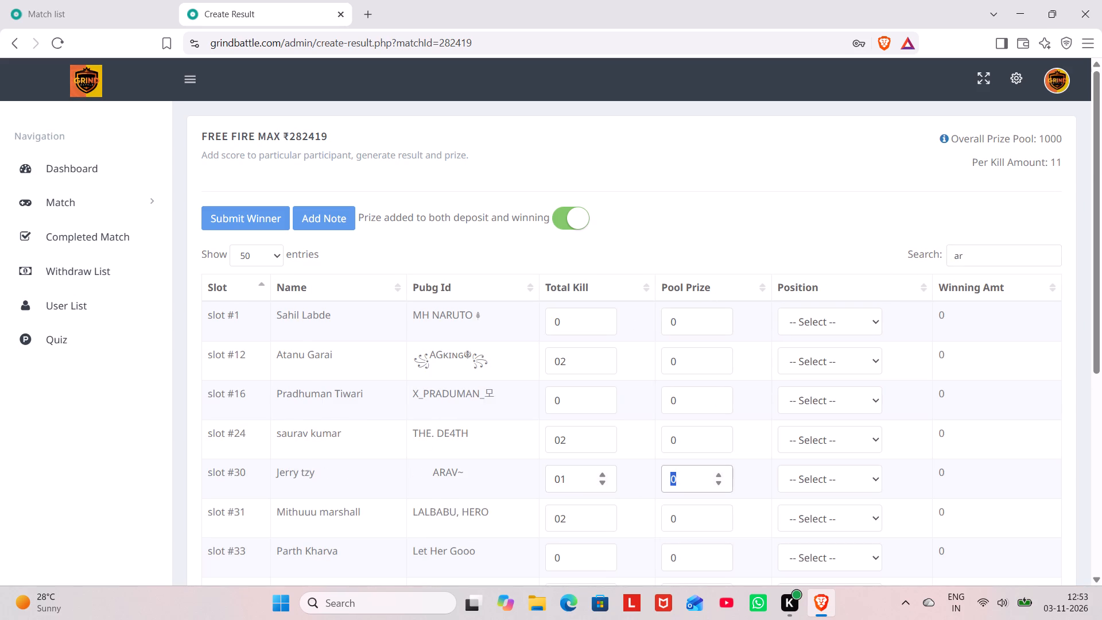
pyautogui.click(988, 244)
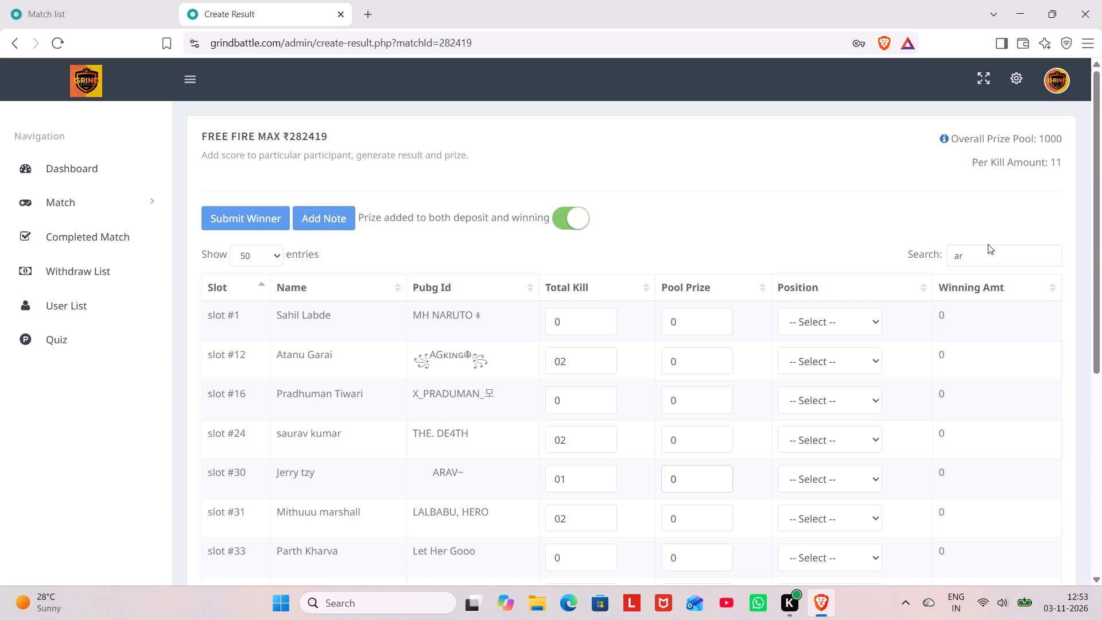
pyautogui.click(981, 251)
pyautogui.press('BackSpace')
pyautogui.press('BackSpace')
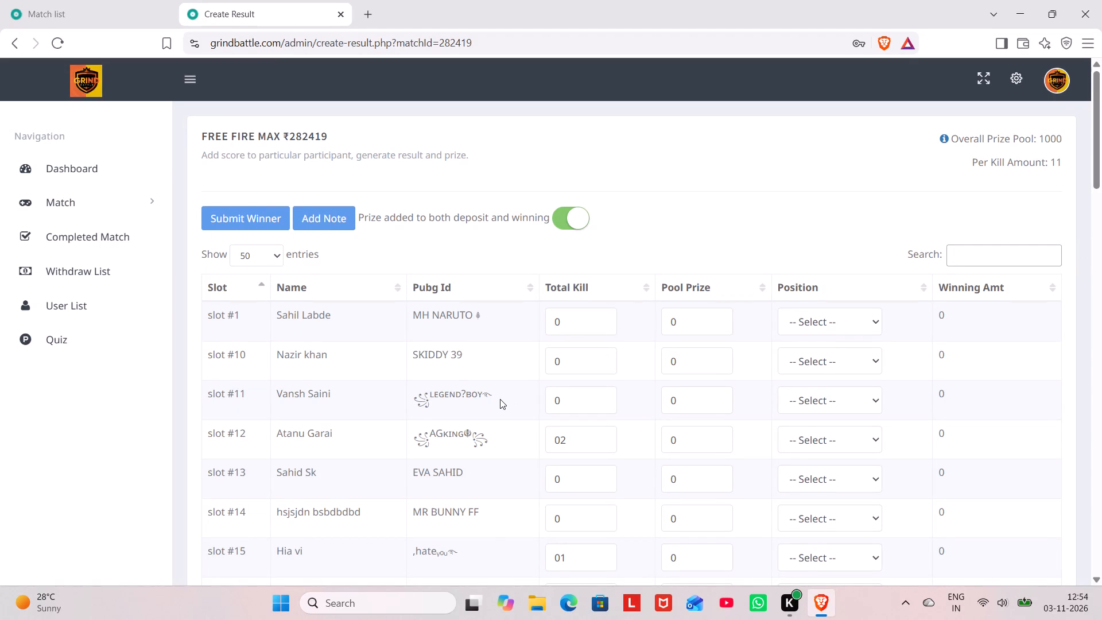
pyautogui.scroll(-2, 500, 399)
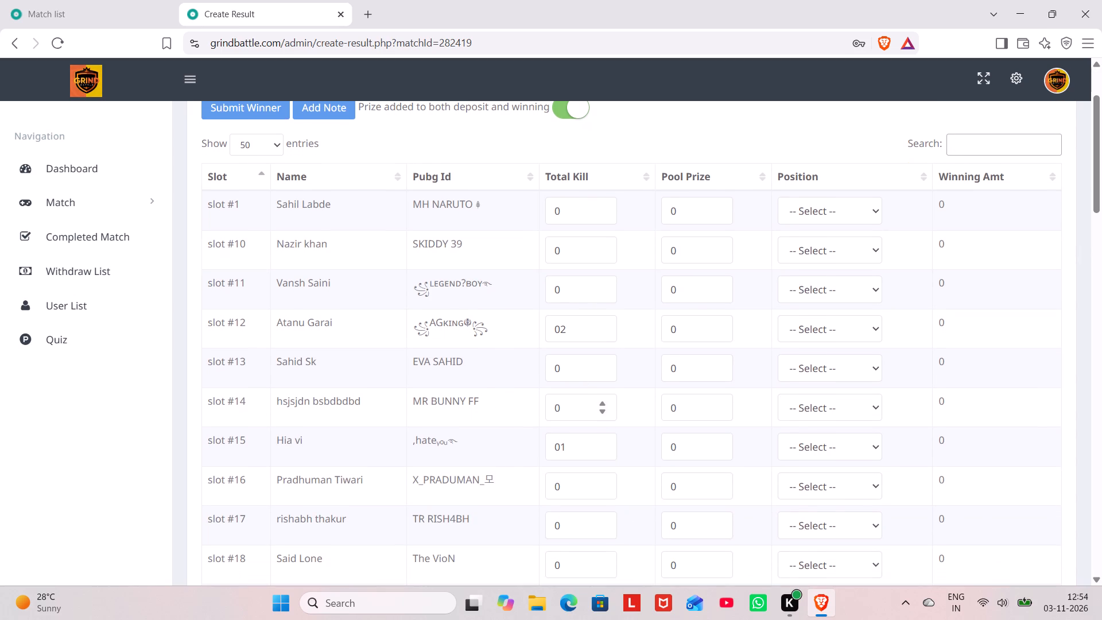
pyautogui.click(583, 409)
pyautogui.press('1')
pyautogui.press('Tab')
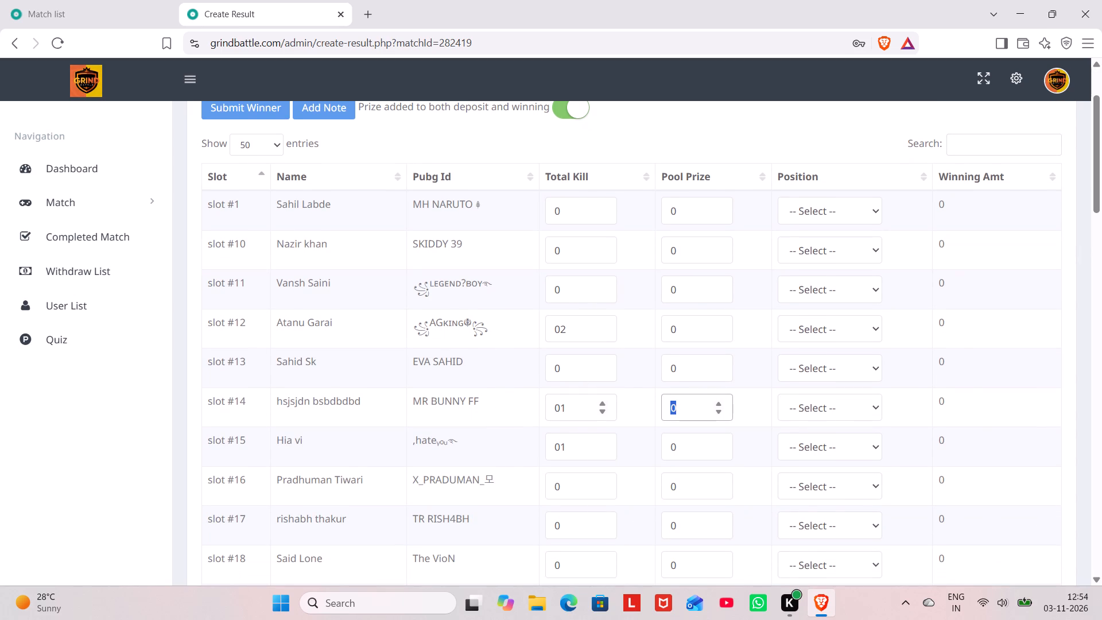
pyautogui.click(529, 427)
pyautogui.scroll(-5, 529, 427)
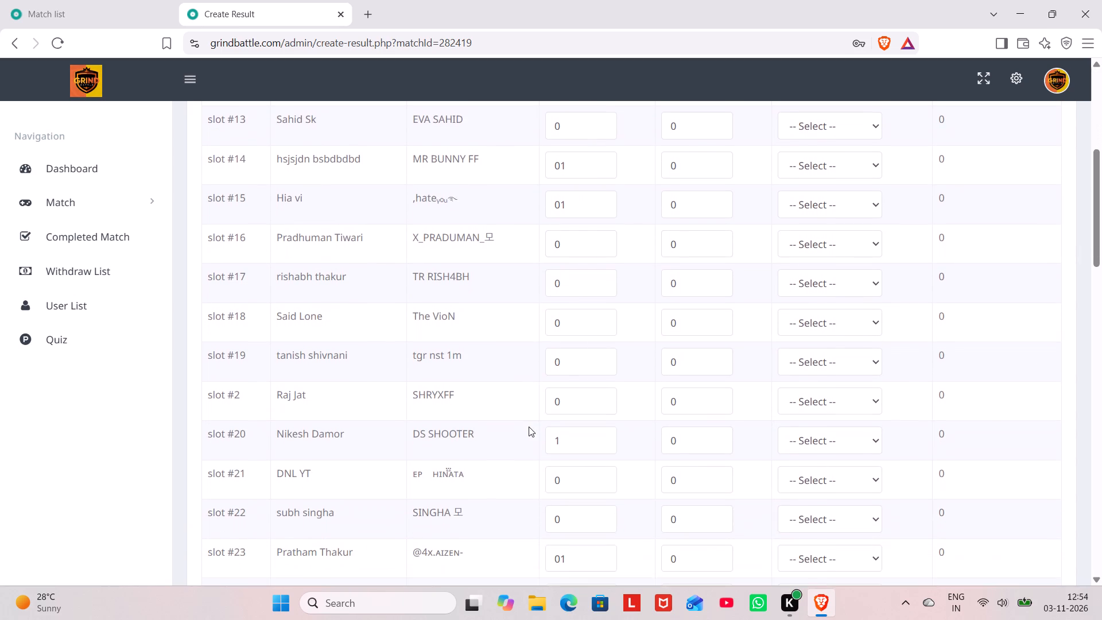
pyautogui.scroll(-1, 529, 427)
pyautogui.click(575, 376)
pyautogui.press('1')
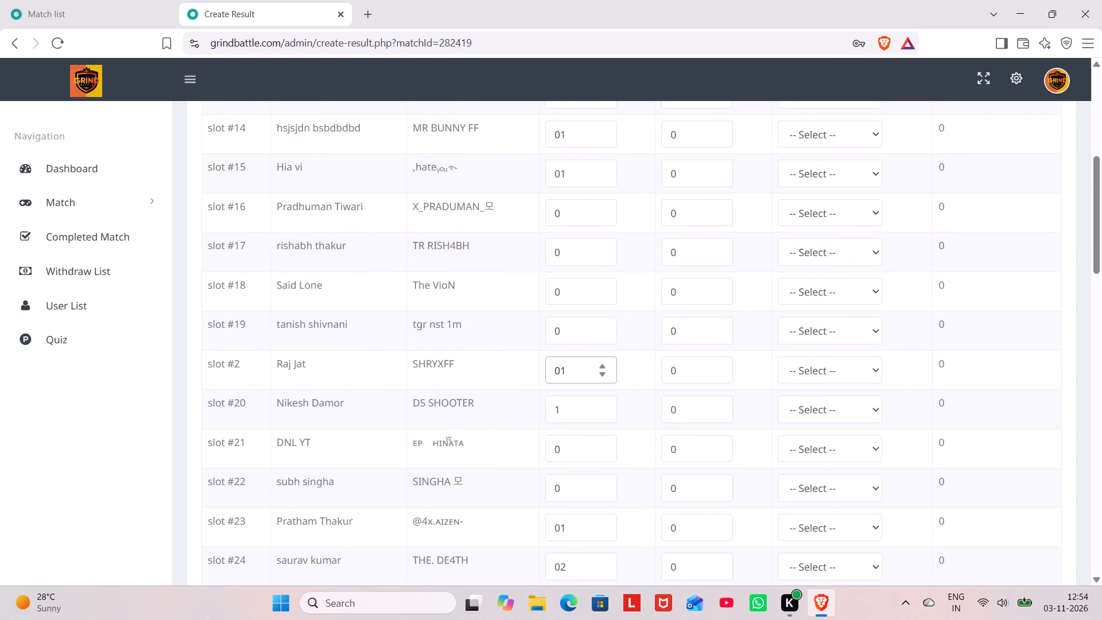
pyautogui.press('Tab')
pyautogui.click(514, 428)
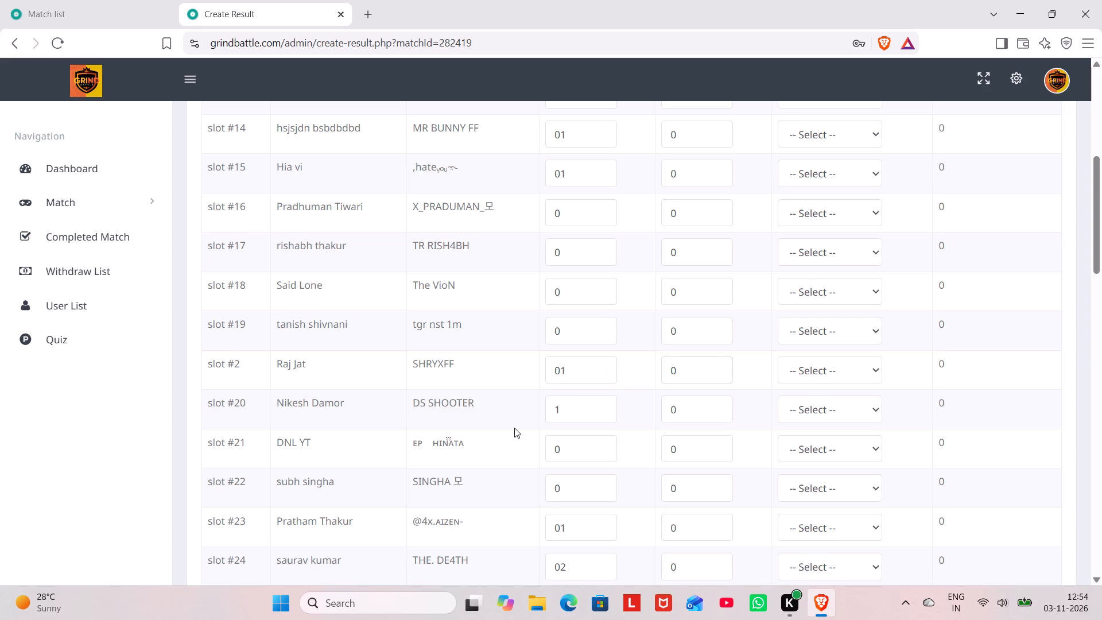
pyautogui.scroll(3, 514, 428)
pyautogui.click(987, 224)
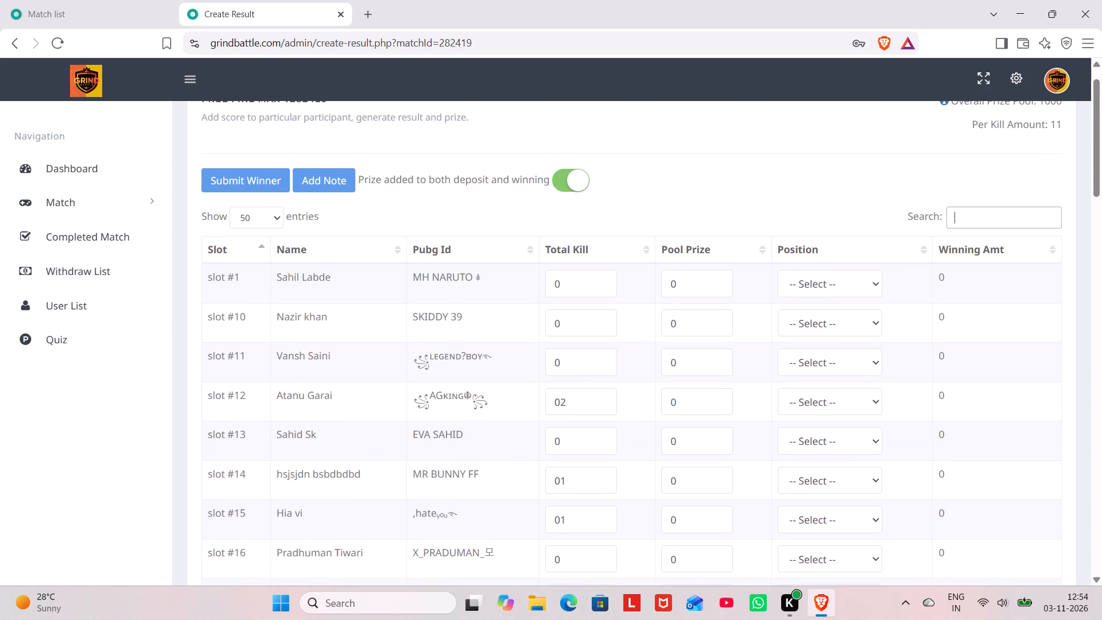
pyautogui.write('sat')
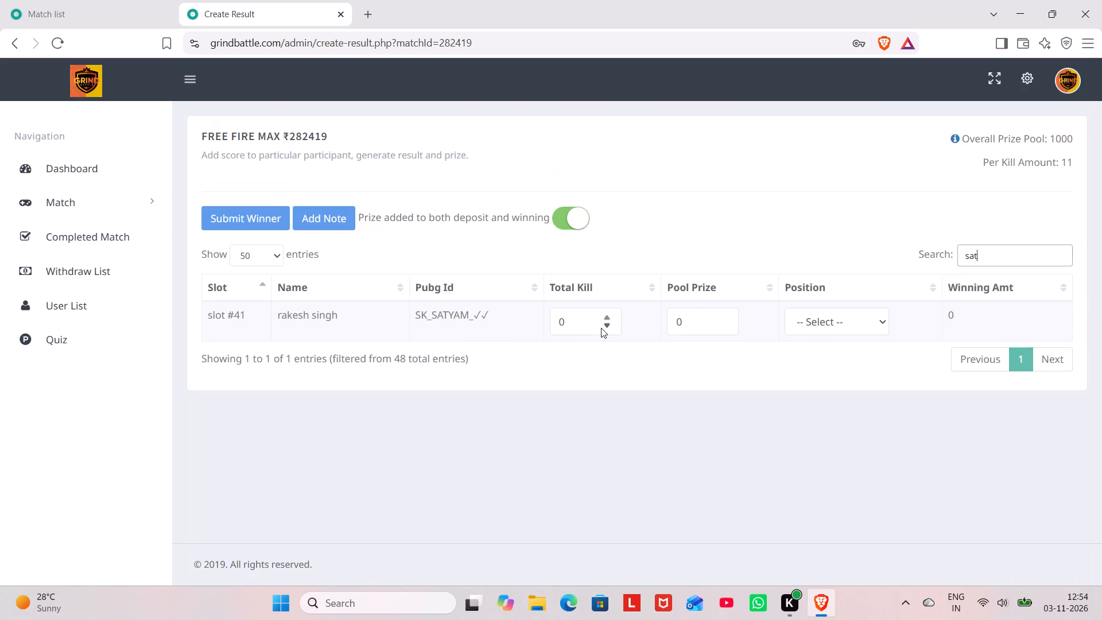
pyautogui.click(600, 328)
pyautogui.press('1')
pyautogui.press('Tab')
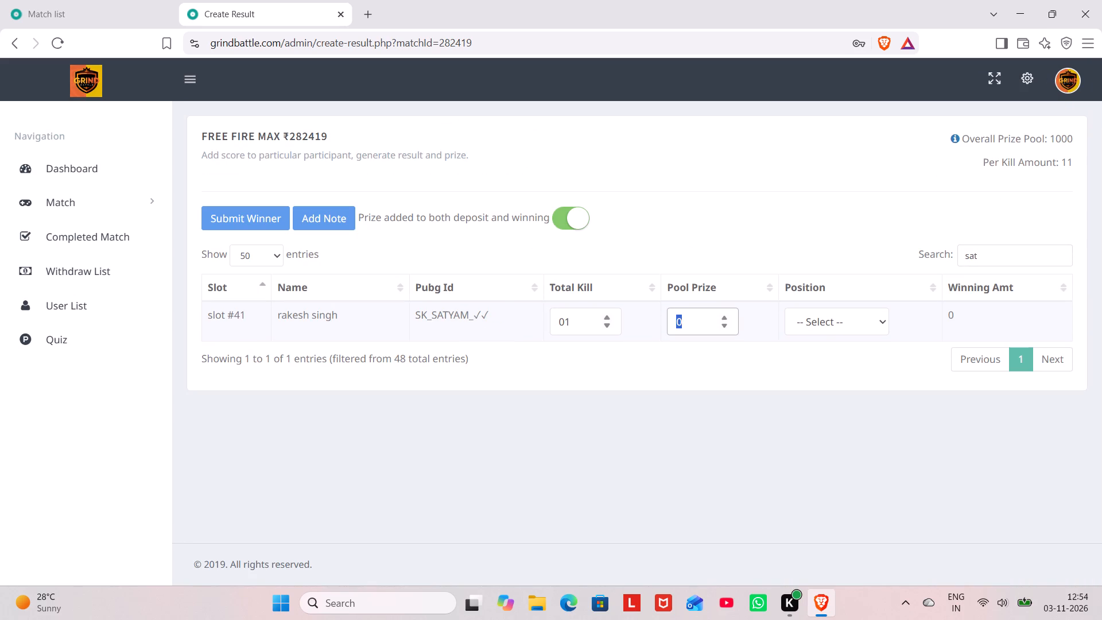
# Clear the participant search and submit the winners for match 282419.
pyautogui.click(1006, 258)
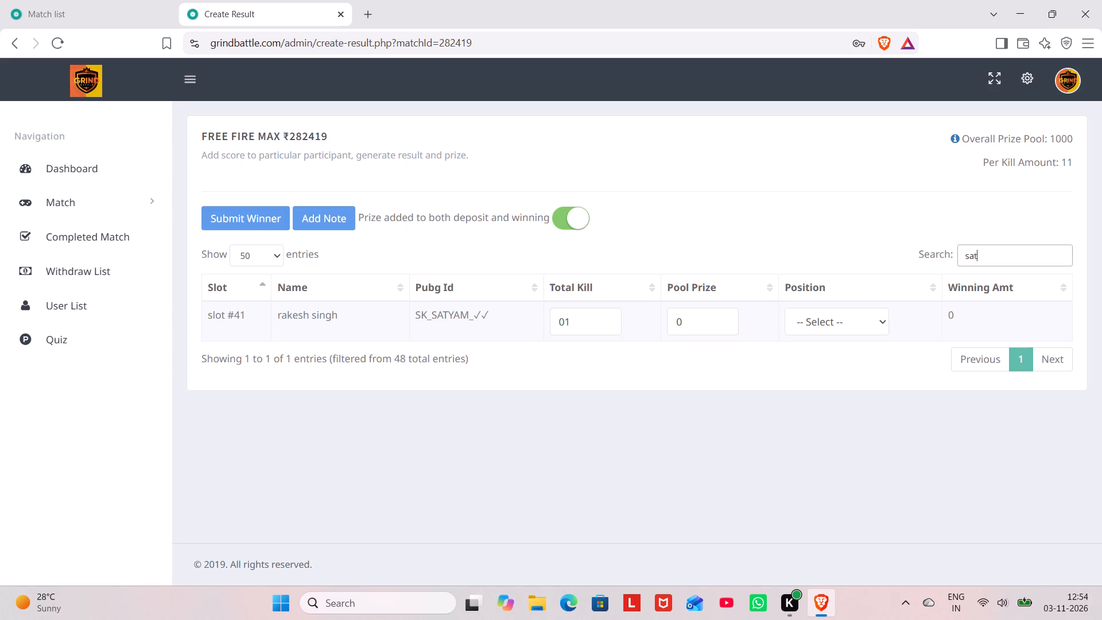
pyautogui.press('BackSpace')
pyautogui.press('BackSpace')
pyautogui.press('BackSpace')
pyautogui.press('BackSpace')
pyautogui.click(651, 188)
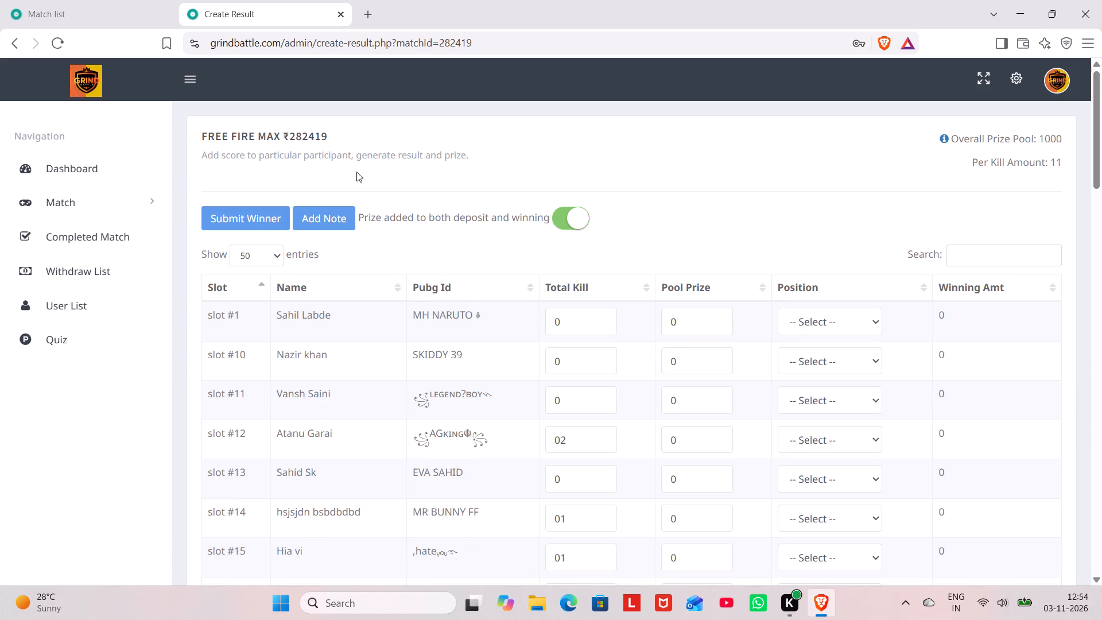
pyautogui.click(267, 209)
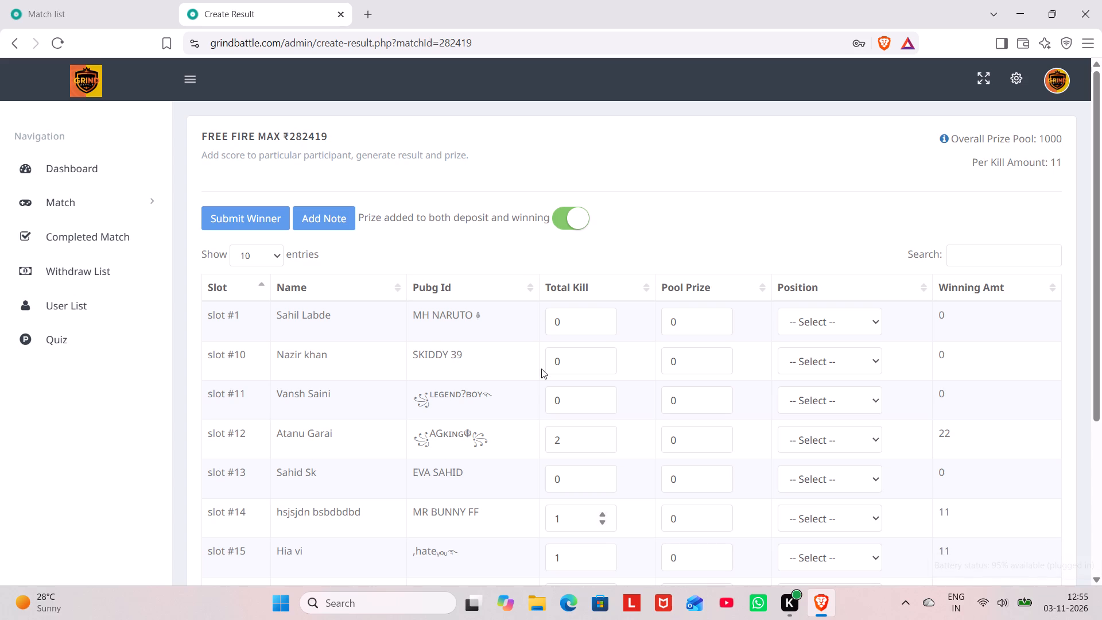
# Add and save the note "NG DEBOJIT send your POV to customer support." for match 282419.
pyautogui.click(340, 217)
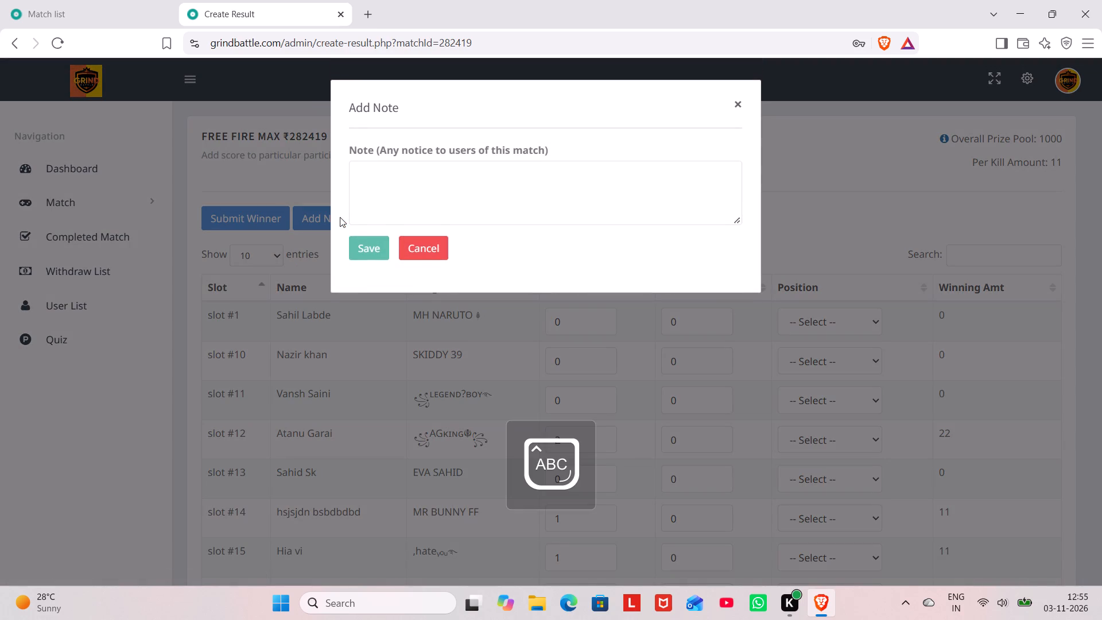
pyautogui.click(398, 174)
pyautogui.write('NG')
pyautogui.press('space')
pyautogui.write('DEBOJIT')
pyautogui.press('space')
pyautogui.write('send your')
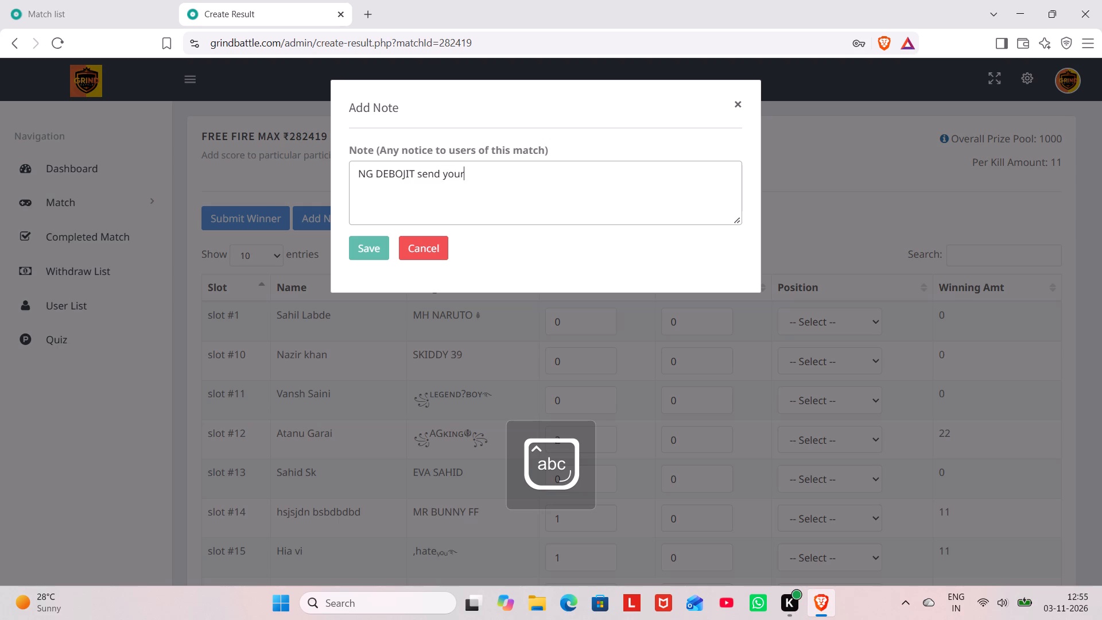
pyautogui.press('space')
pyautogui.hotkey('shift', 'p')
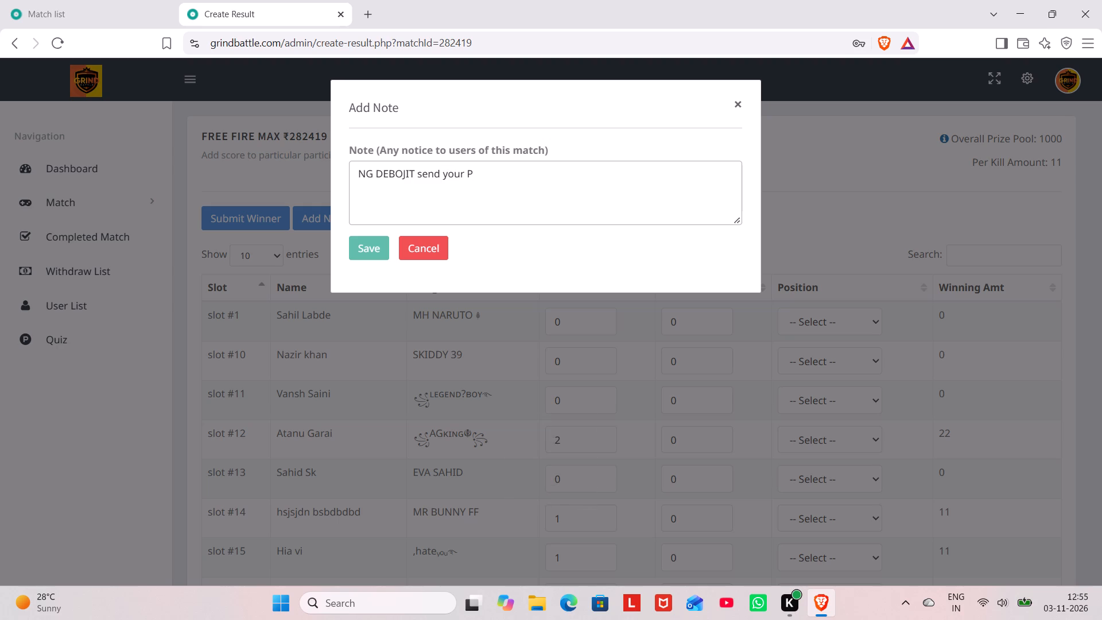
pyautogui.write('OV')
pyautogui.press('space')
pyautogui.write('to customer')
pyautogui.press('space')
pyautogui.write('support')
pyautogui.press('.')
pyautogui.click(377, 251)
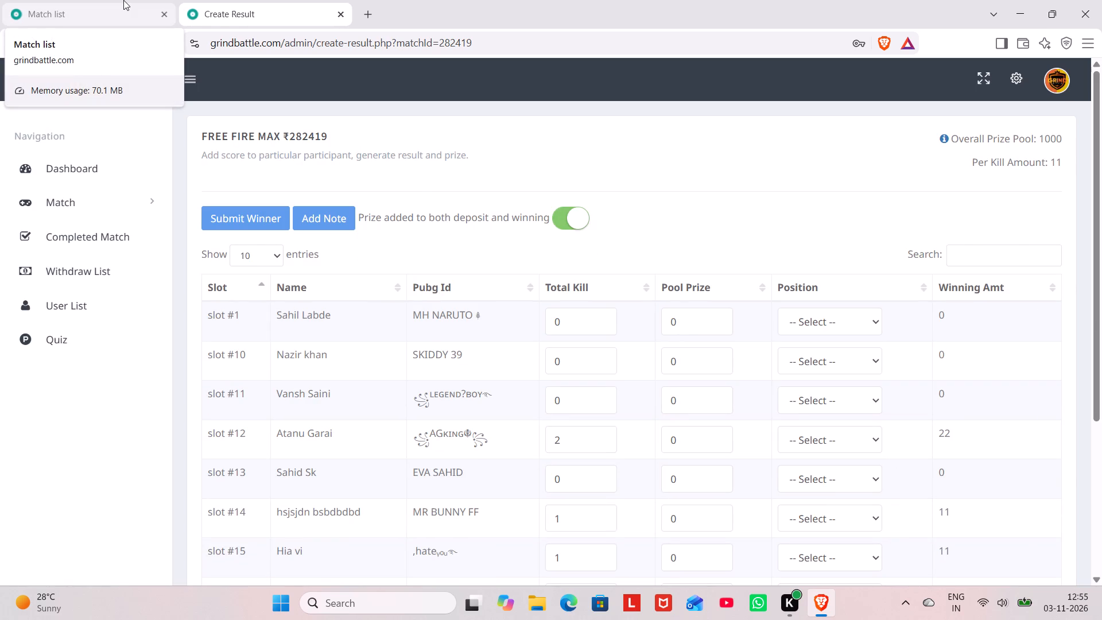
# Find match 282420 in the match list and change its status from ongoing to finished.
pyautogui.click(123, 0)
pyautogui.press('BackSpace')
pyautogui.press('BackSpace')
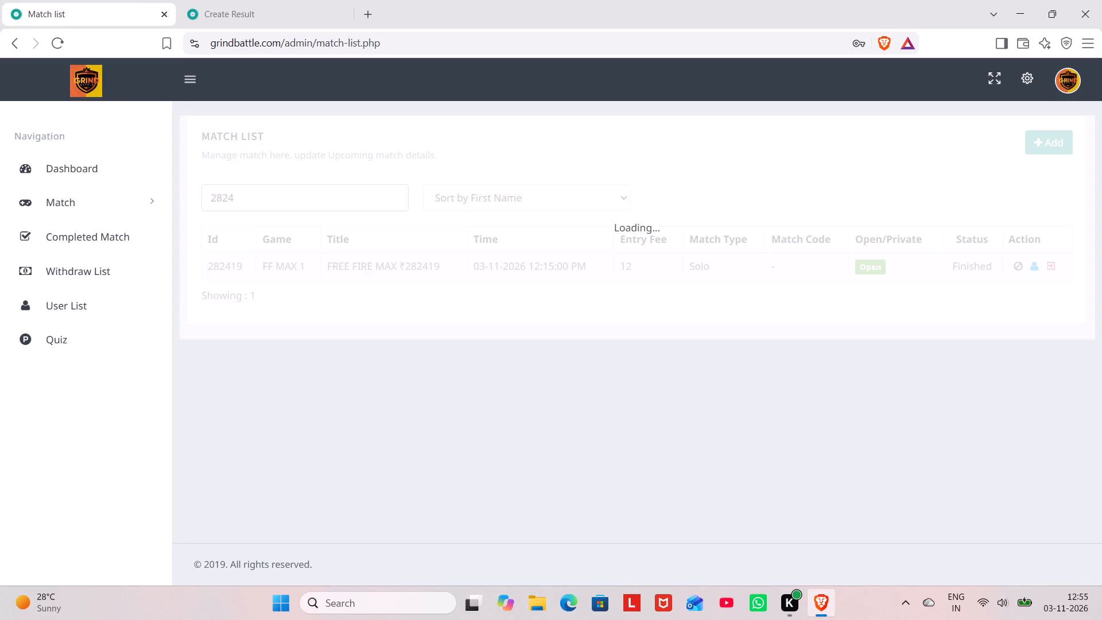
pyautogui.write('20')
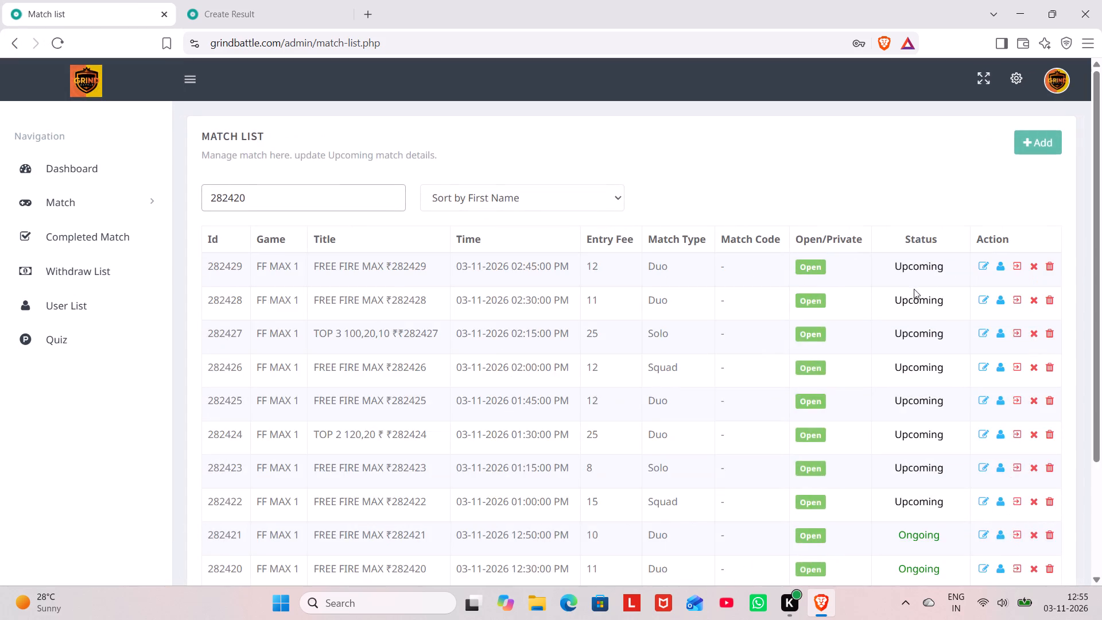
pyautogui.click(938, 265)
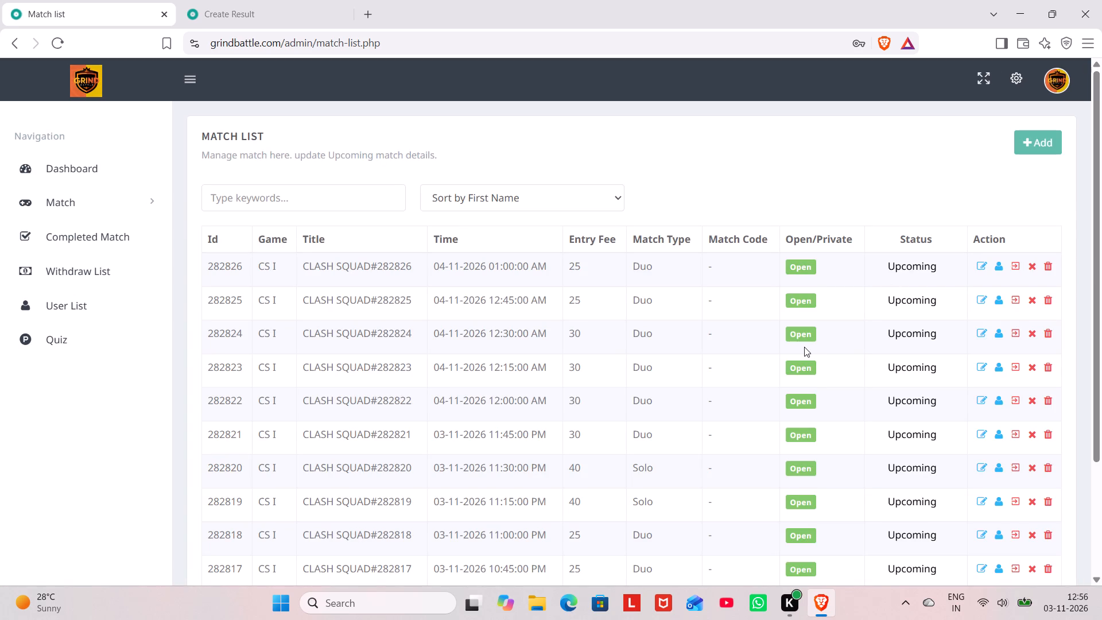
# Search the match list for 282420 and open its match details, with the completed match list open in the other tab.
pyautogui.click(327, 195)
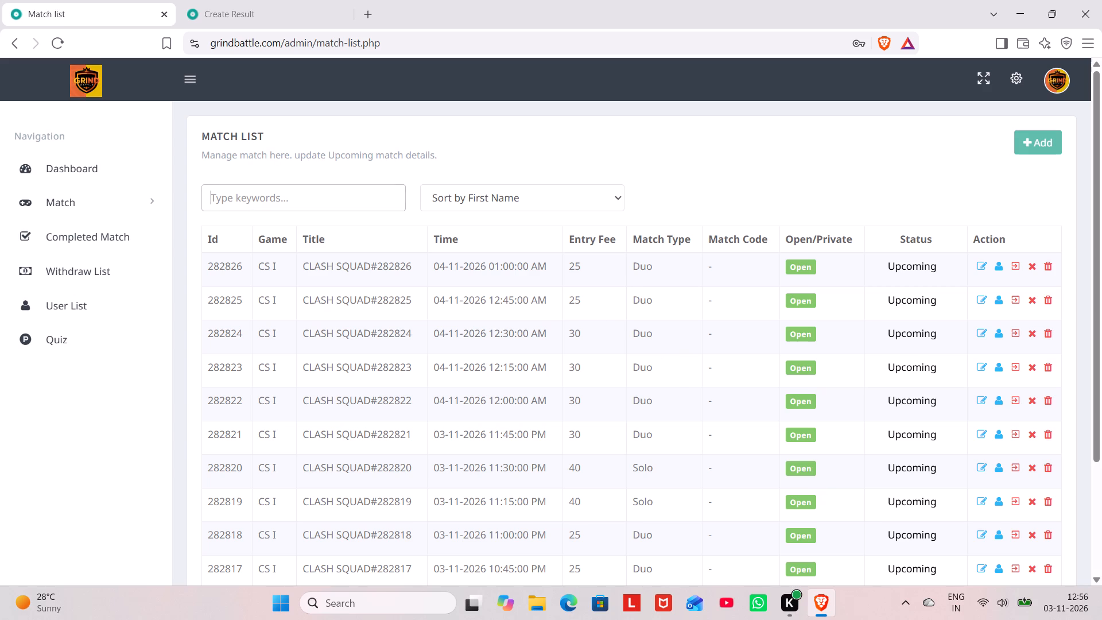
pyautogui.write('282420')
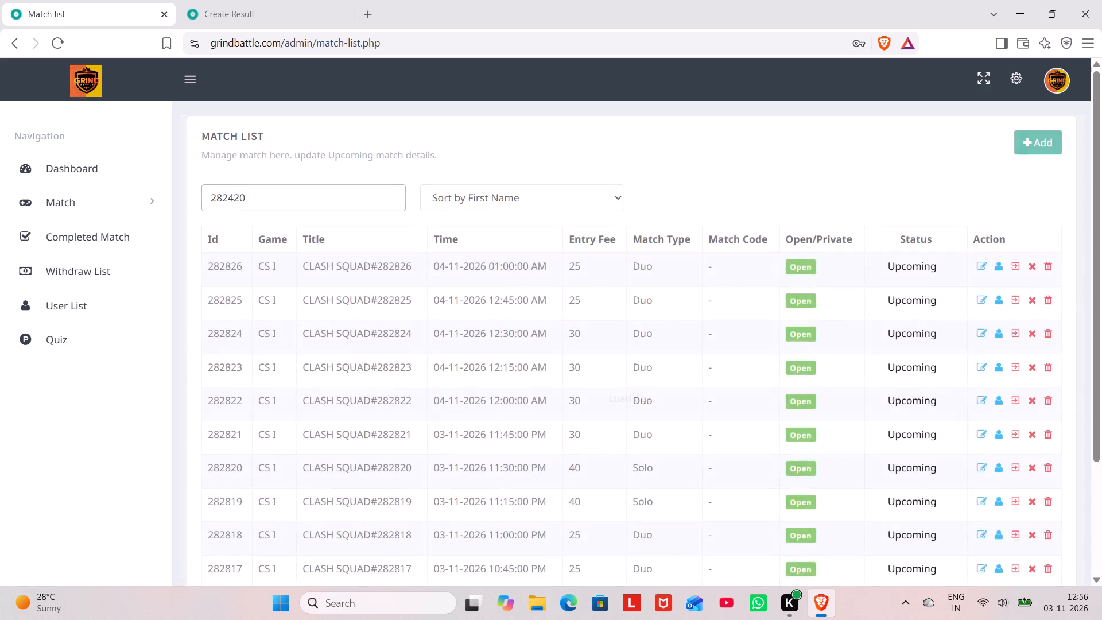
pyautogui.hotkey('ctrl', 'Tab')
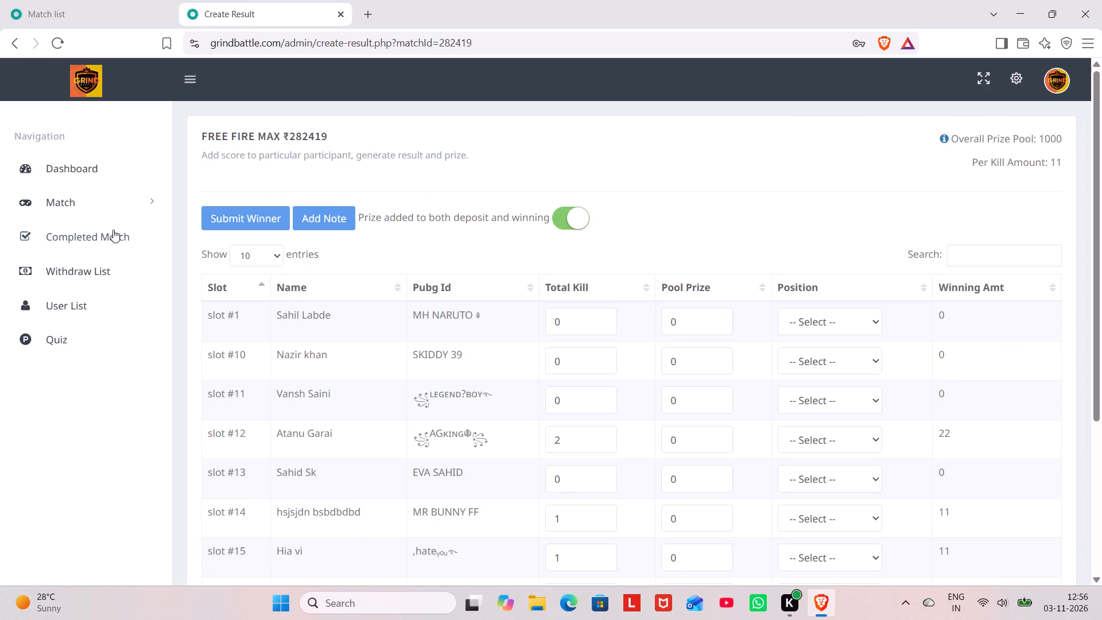
pyautogui.click(105, 243)
pyautogui.click(120, 0)
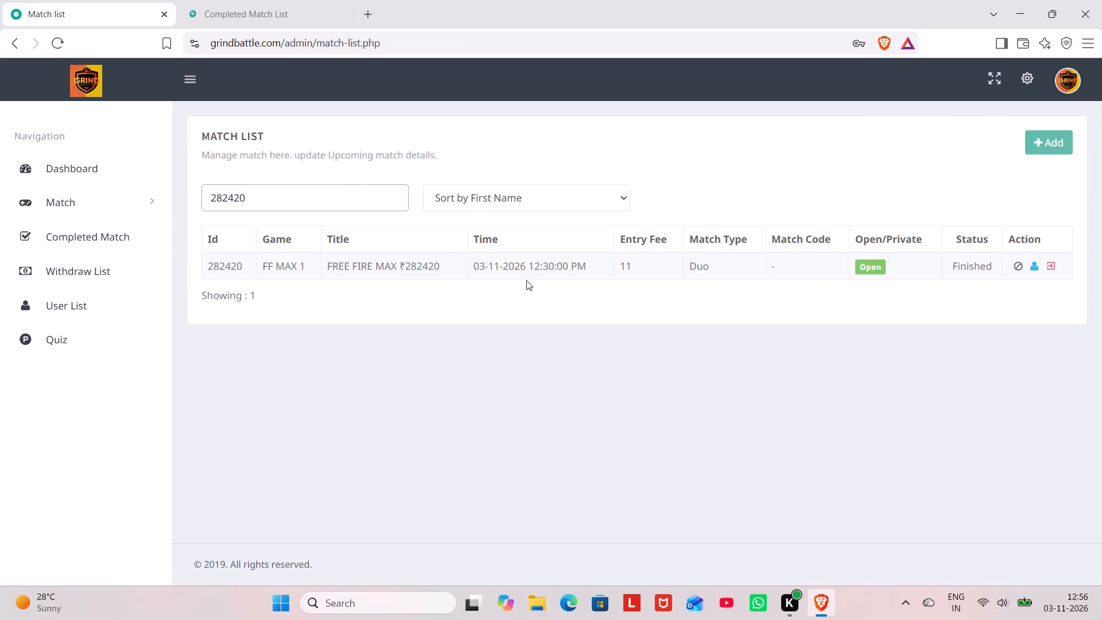
pyautogui.click(1035, 268)
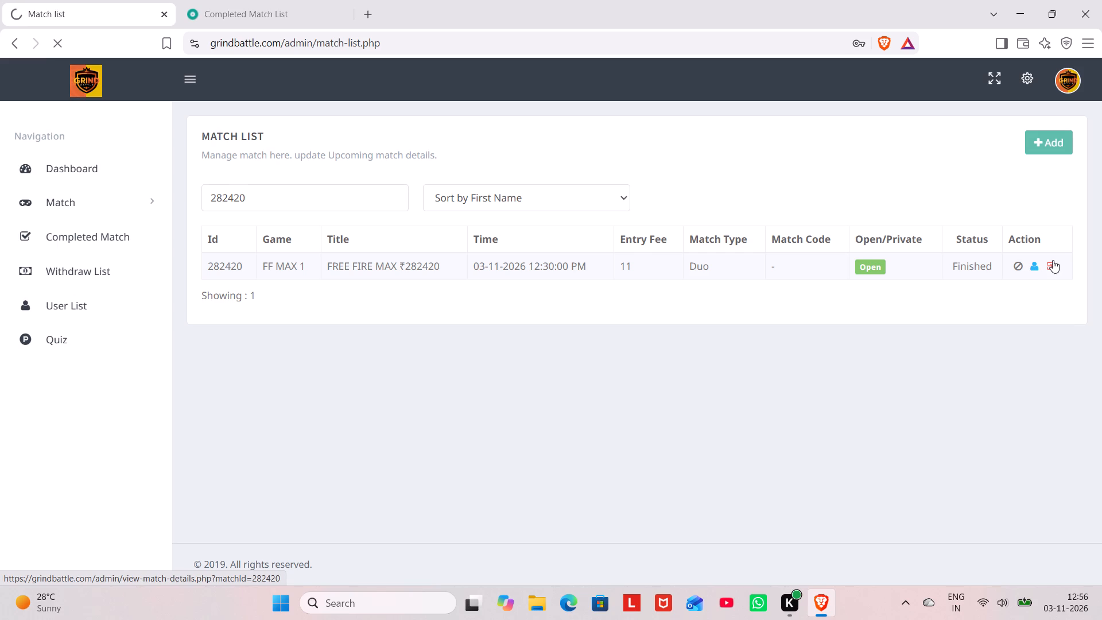
pyautogui.click(1052, 261)
pyautogui.click(281, 0)
pyautogui.click(274, 191)
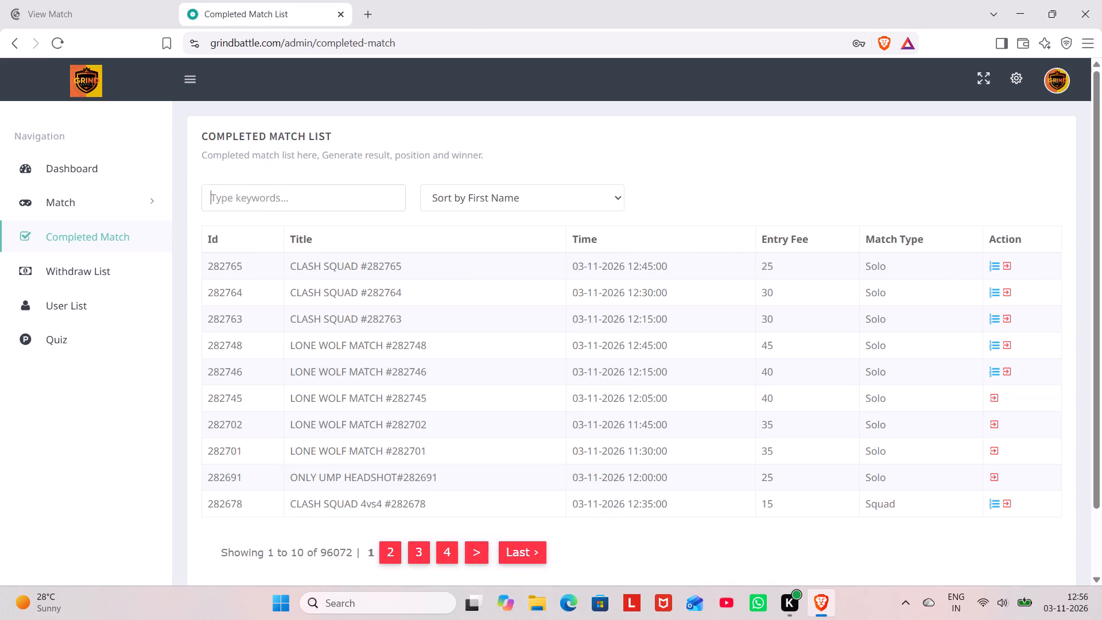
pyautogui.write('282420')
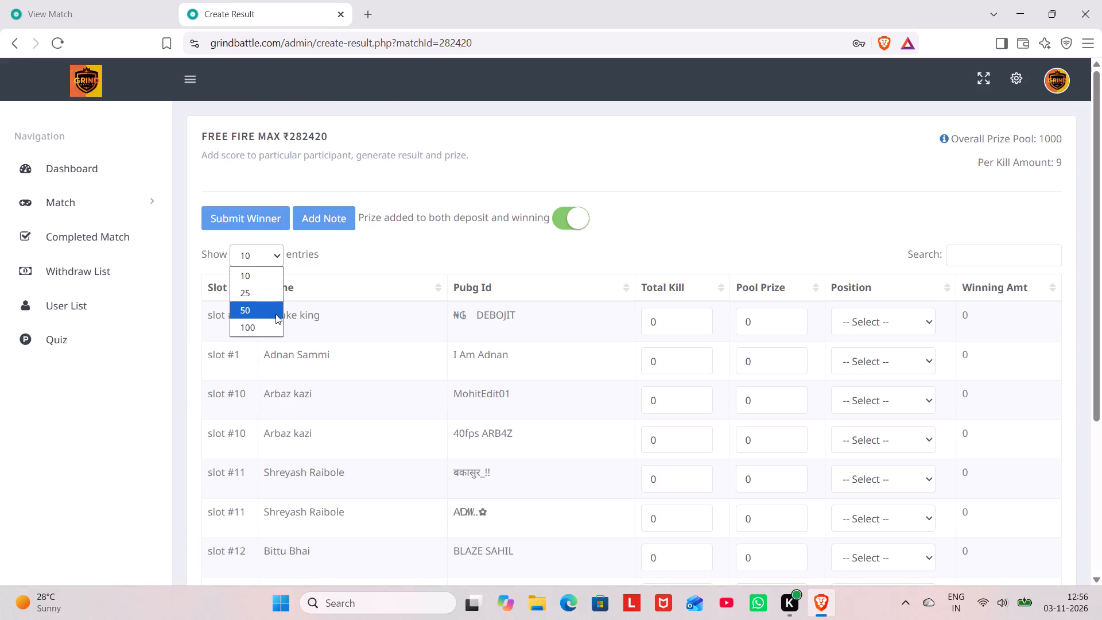
pyautogui.click(276, 313)
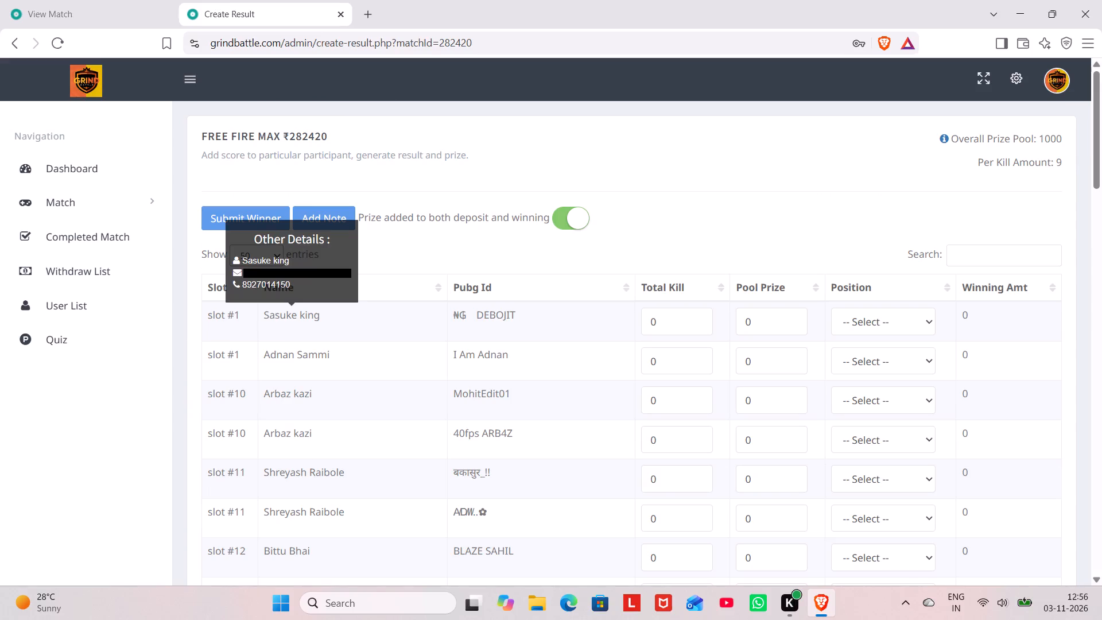
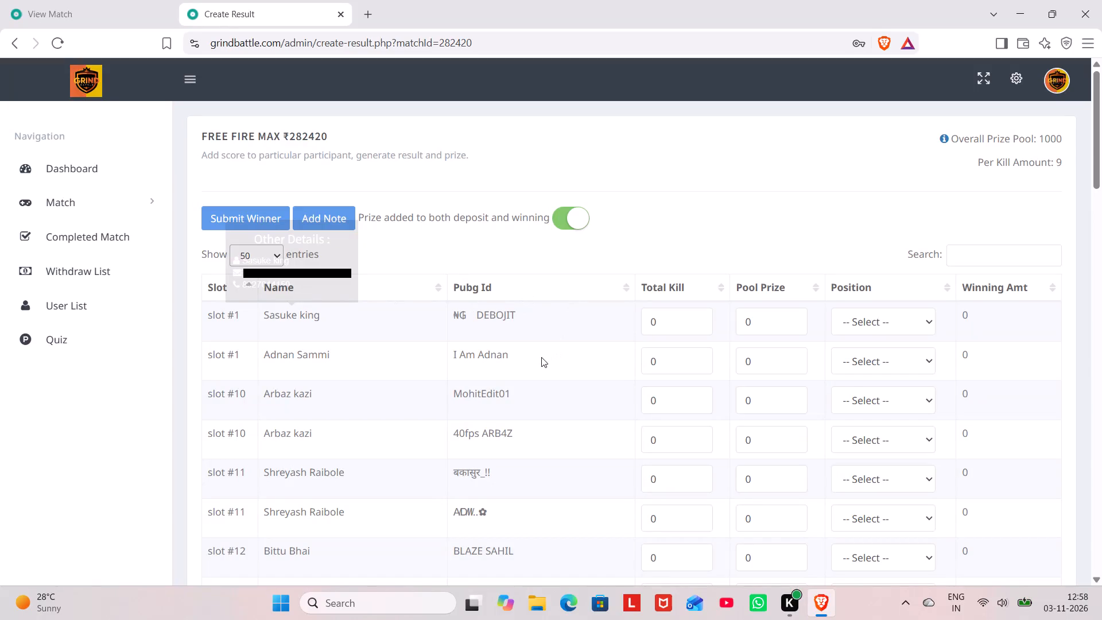
# Read through the whole participant list of match 282420, checking slots and Pubg IDs from slot 1 to slot 9.
pyautogui.scroll(-3, 532, 419)
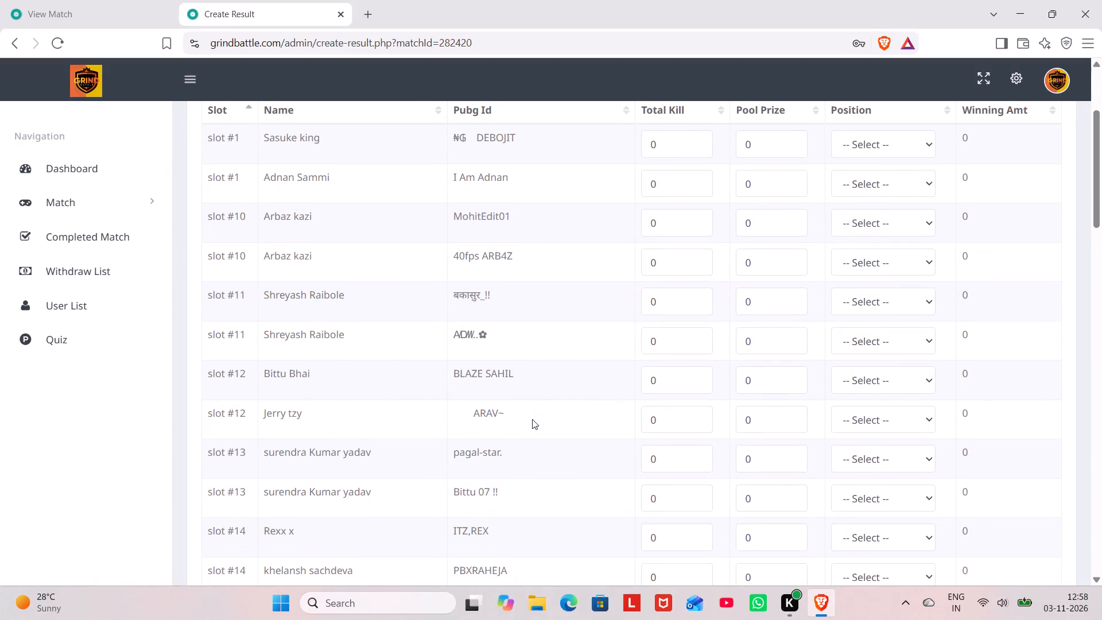
pyautogui.scroll(-4, 532, 419)
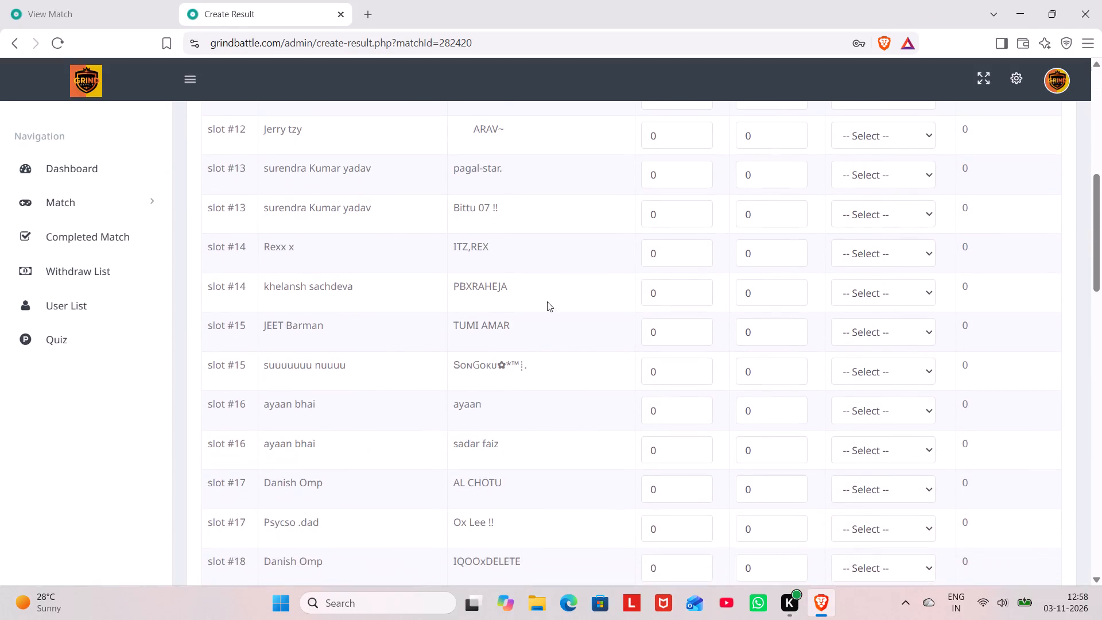
pyautogui.scroll(-5, 612, 401)
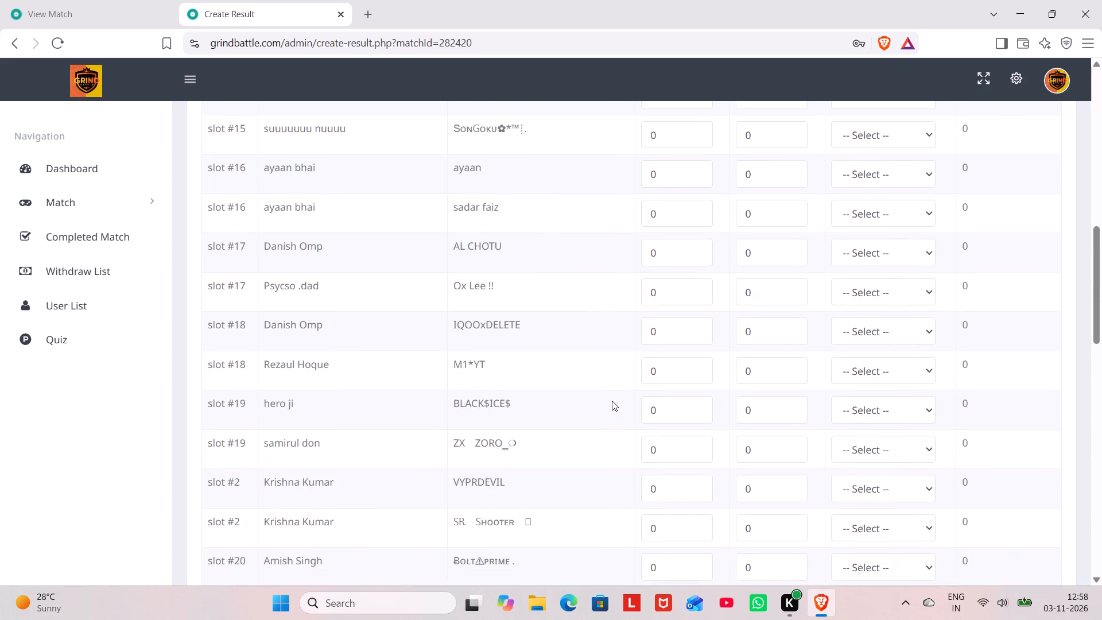
pyautogui.scroll(-5, 612, 401)
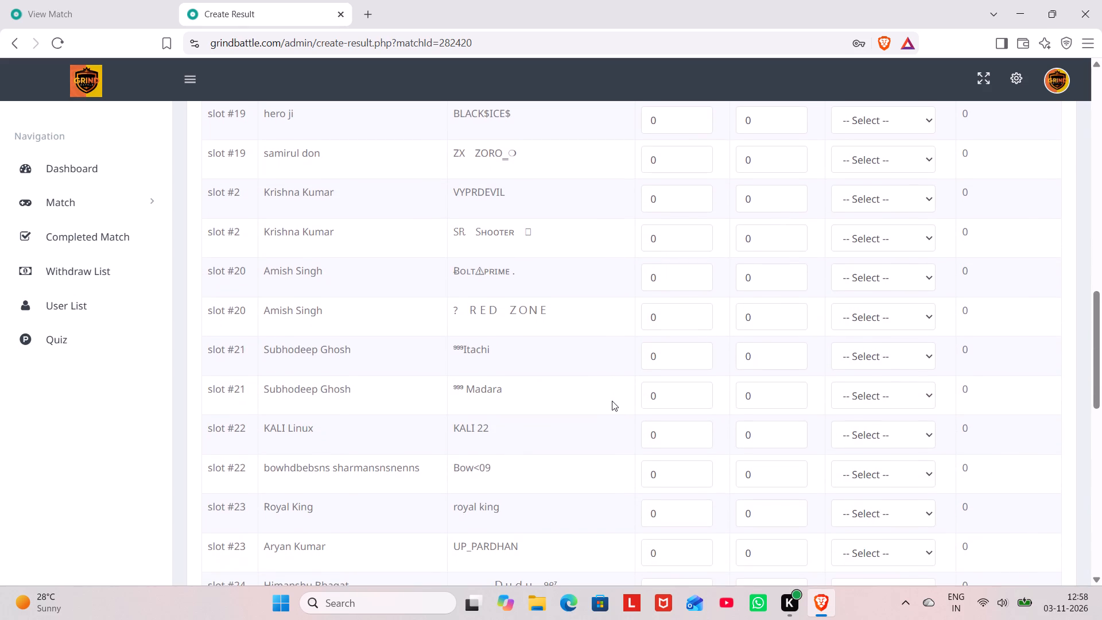
pyautogui.scroll(-7, 612, 401)
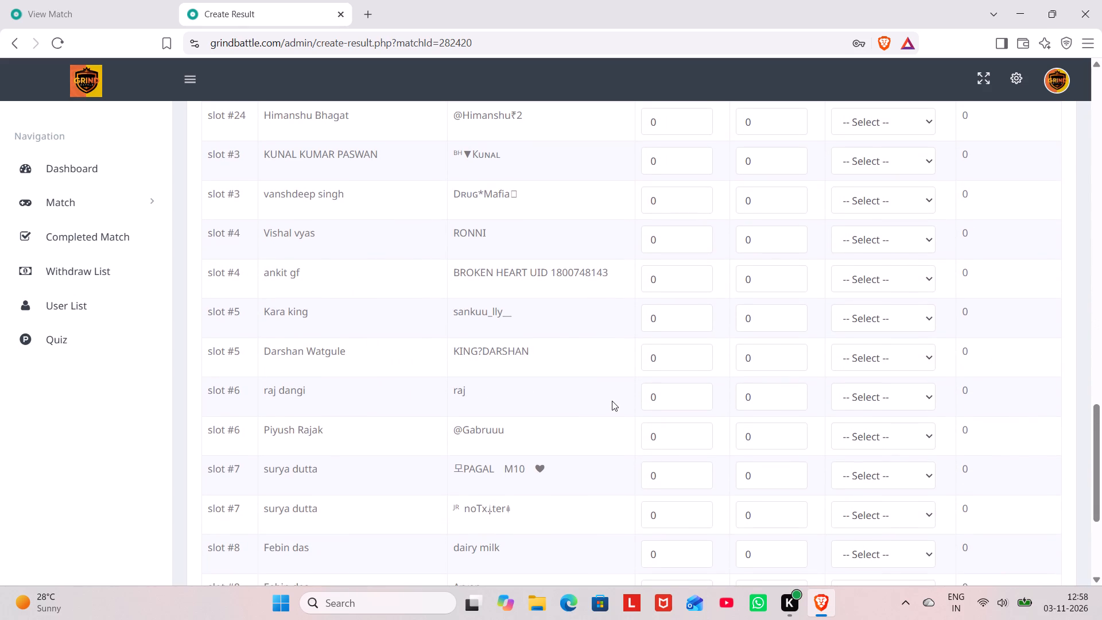
pyautogui.scroll(-3, 612, 401)
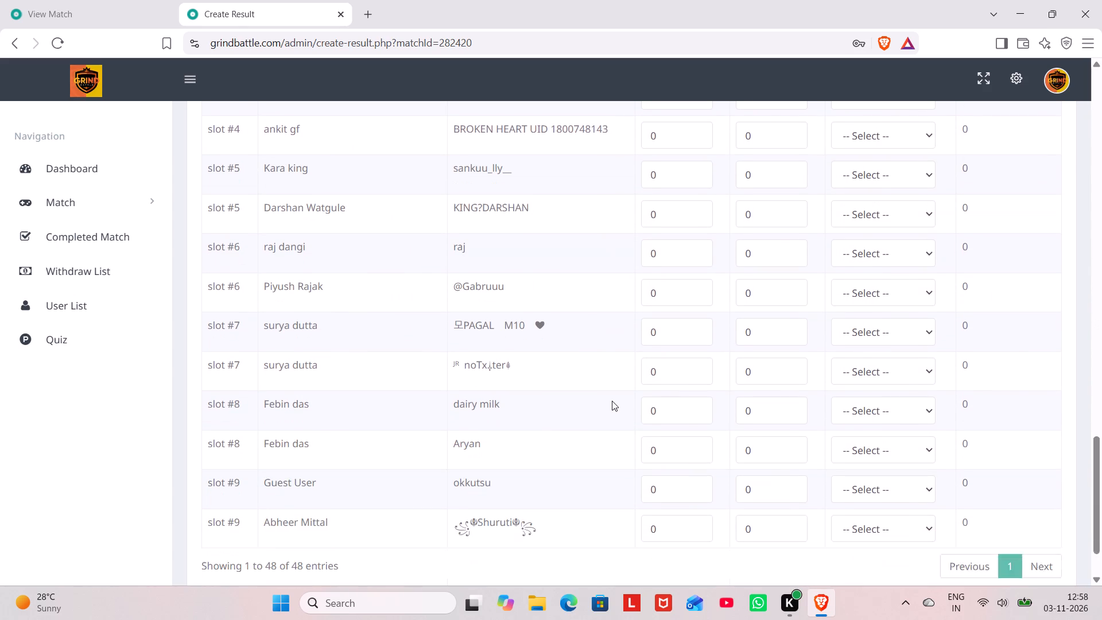
pyautogui.scroll(-1, 612, 401)
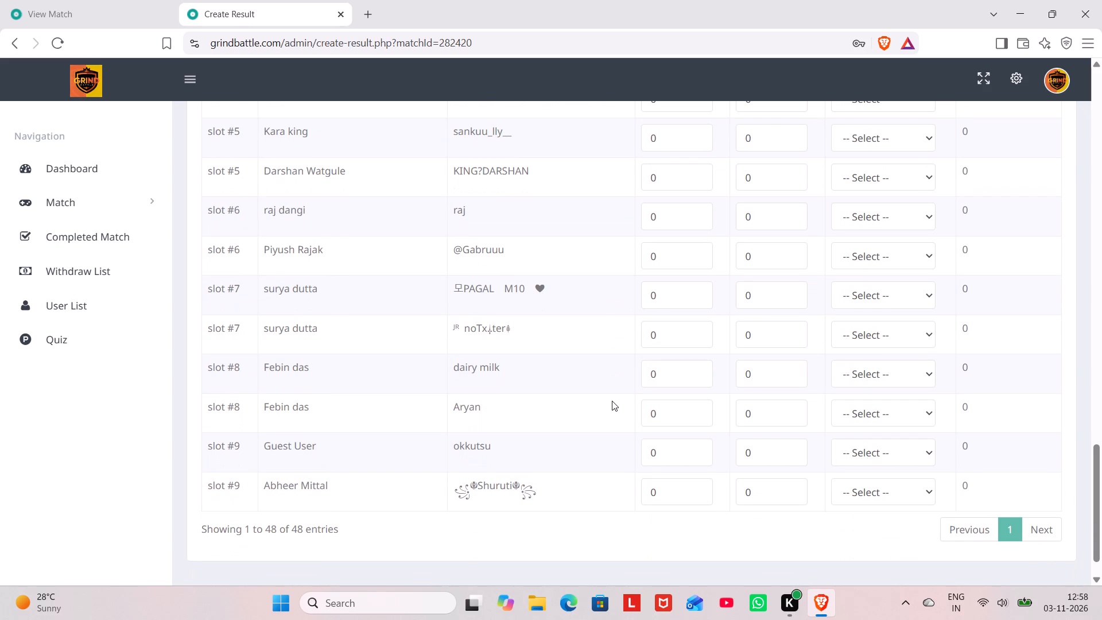
pyautogui.scroll(3, 612, 401)
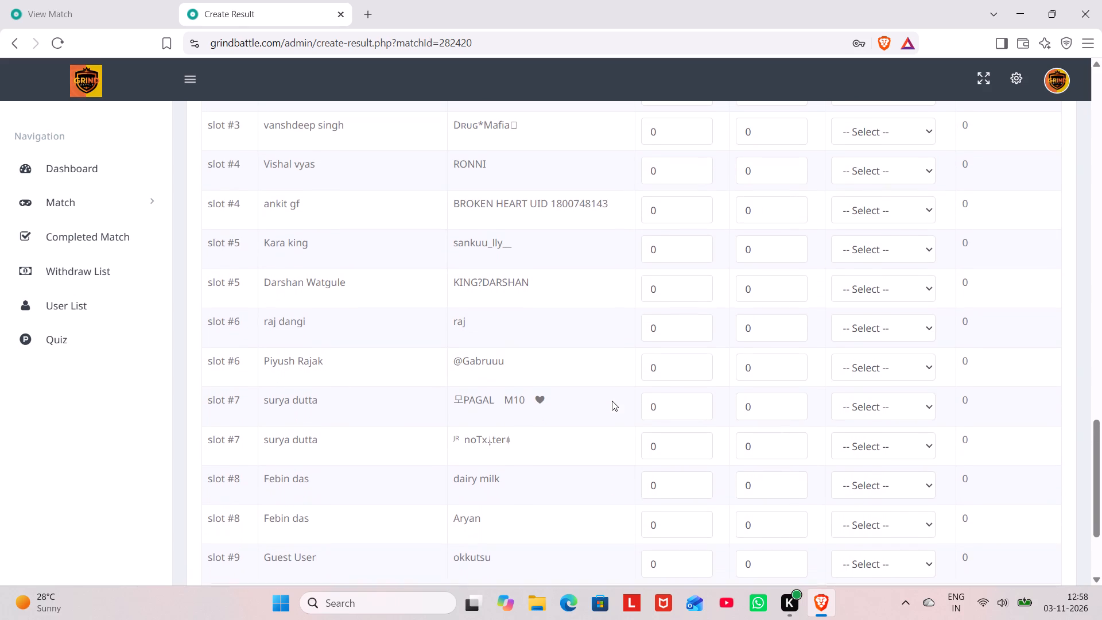
pyautogui.scroll(3, 612, 401)
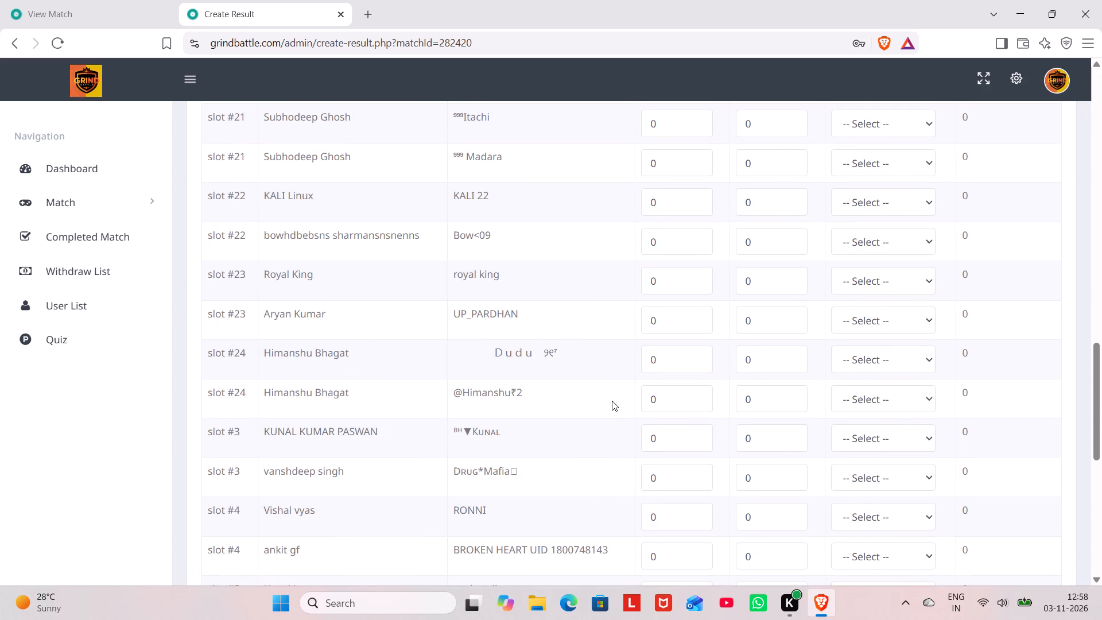
pyautogui.scroll(3, 612, 401)
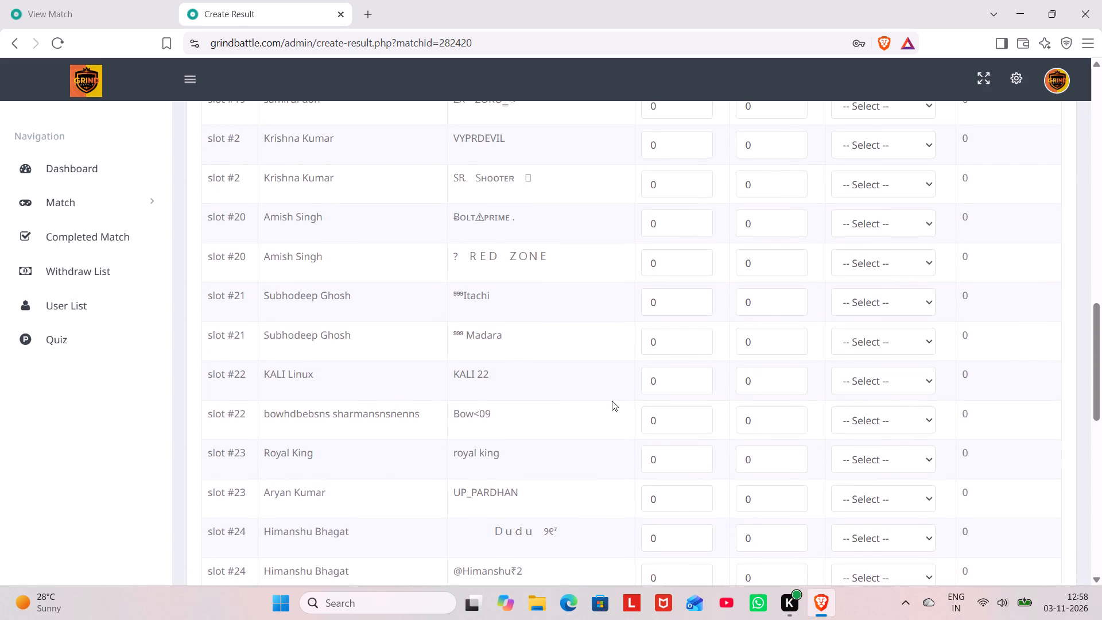
pyautogui.scroll(4, 612, 401)
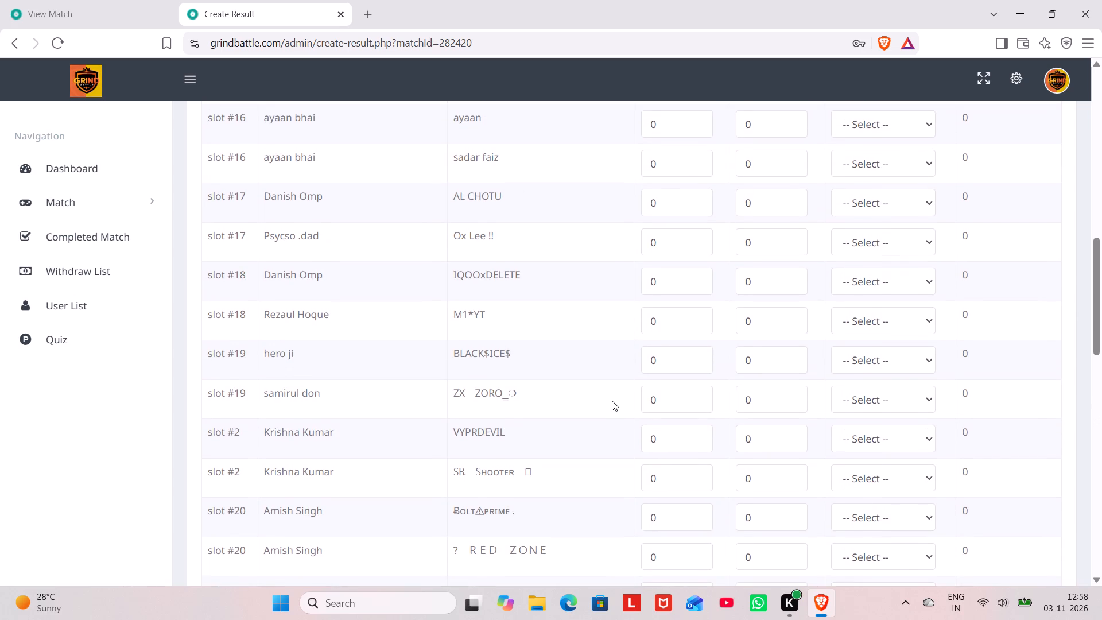
pyautogui.scroll(3, 612, 401)
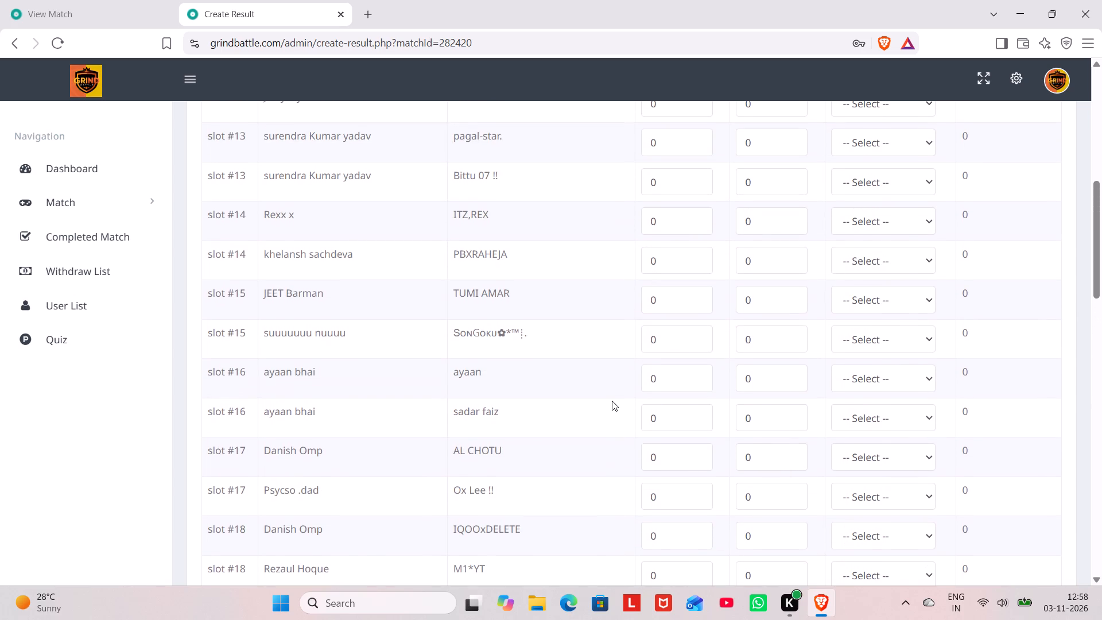
pyautogui.scroll(5, 612, 401)
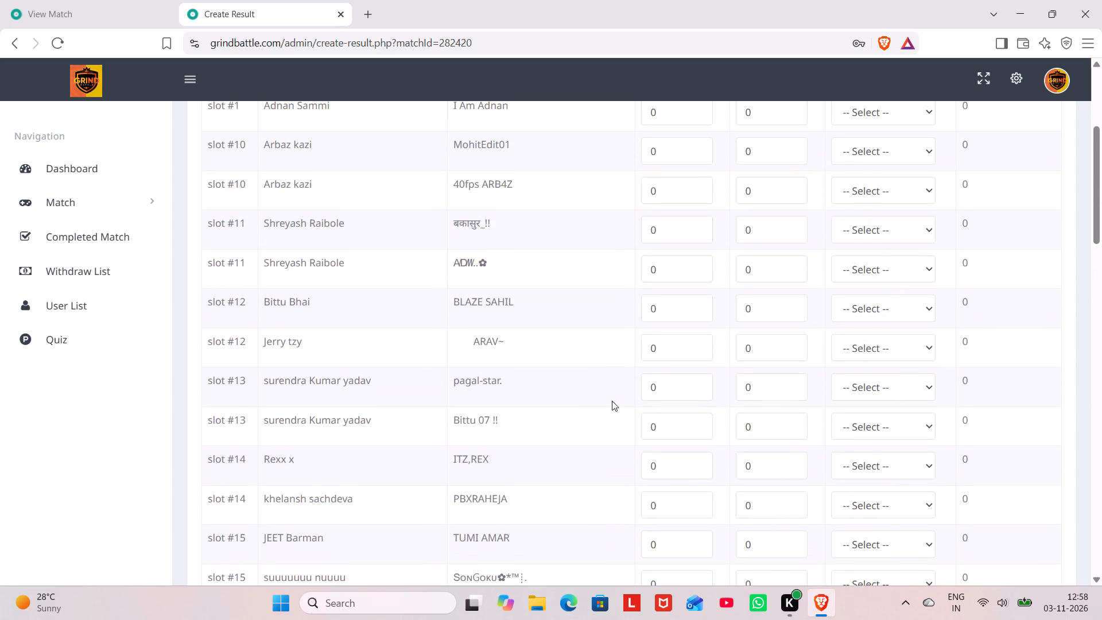
pyautogui.scroll(3, 612, 401)
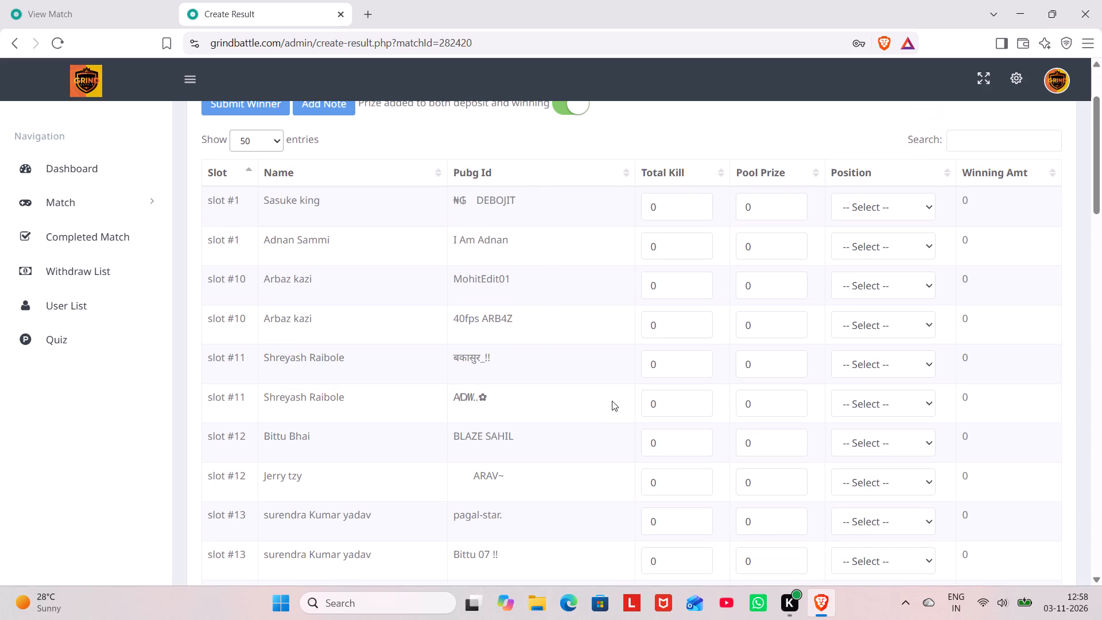
pyautogui.click(612, 401)
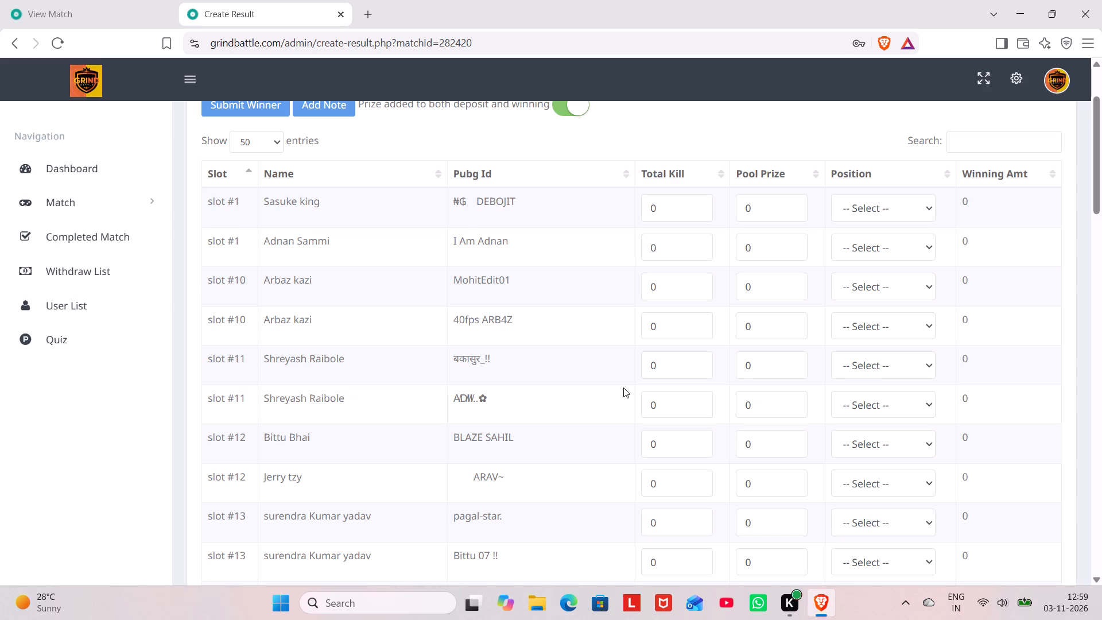
pyautogui.scroll(-3, 623, 387)
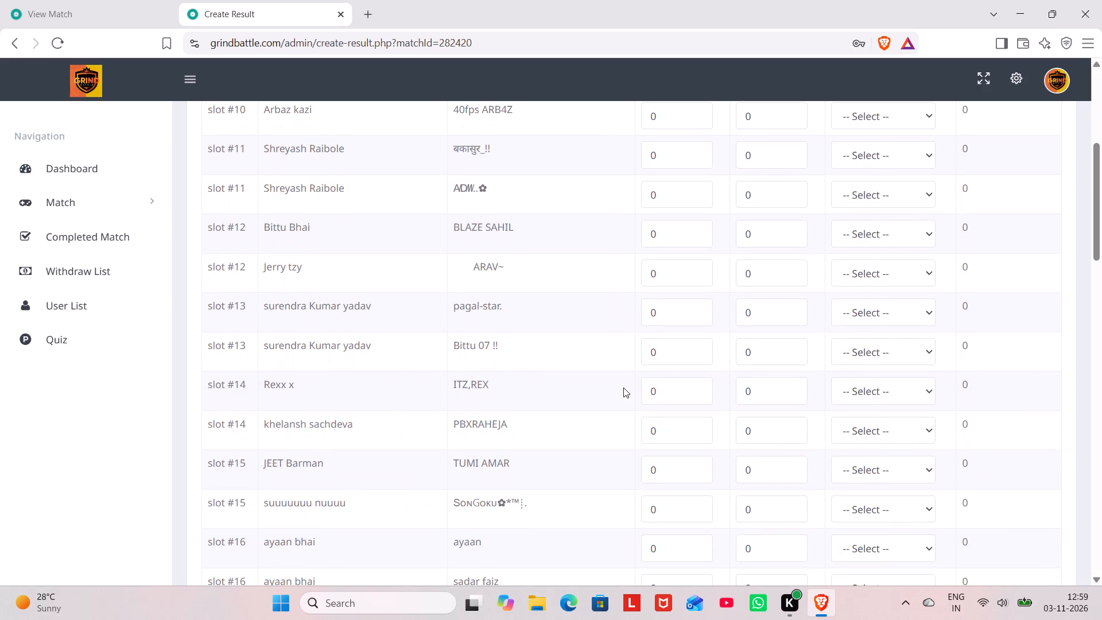
pyautogui.scroll(-3, 623, 387)
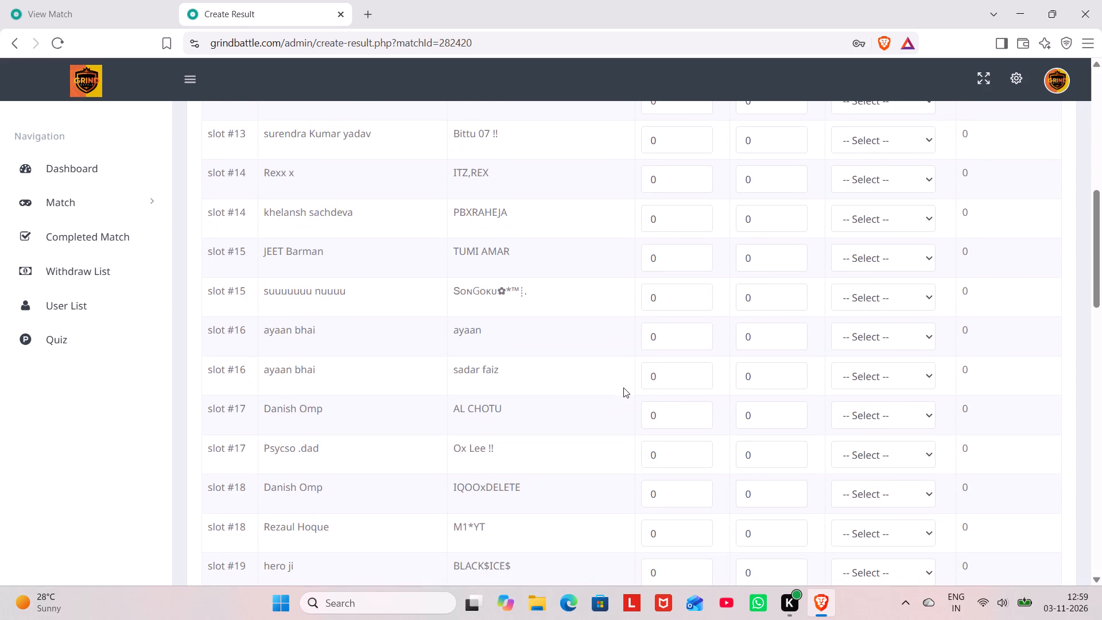
pyautogui.scroll(-1, 623, 387)
pyautogui.click(669, 419)
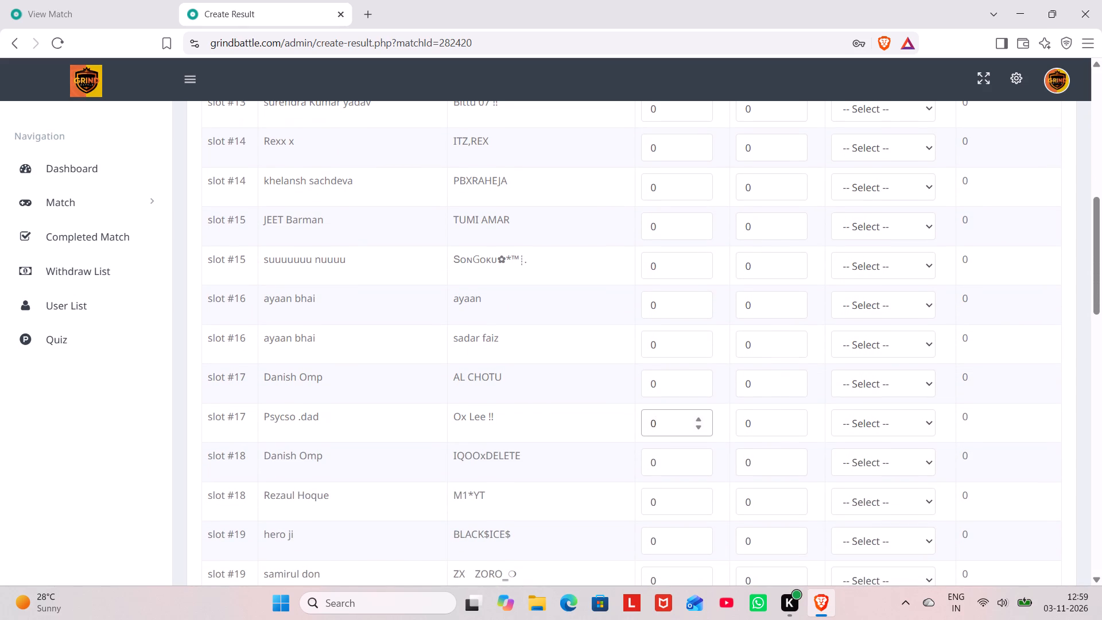
pyautogui.press('5')
pyautogui.press('Tab')
pyautogui.click(597, 476)
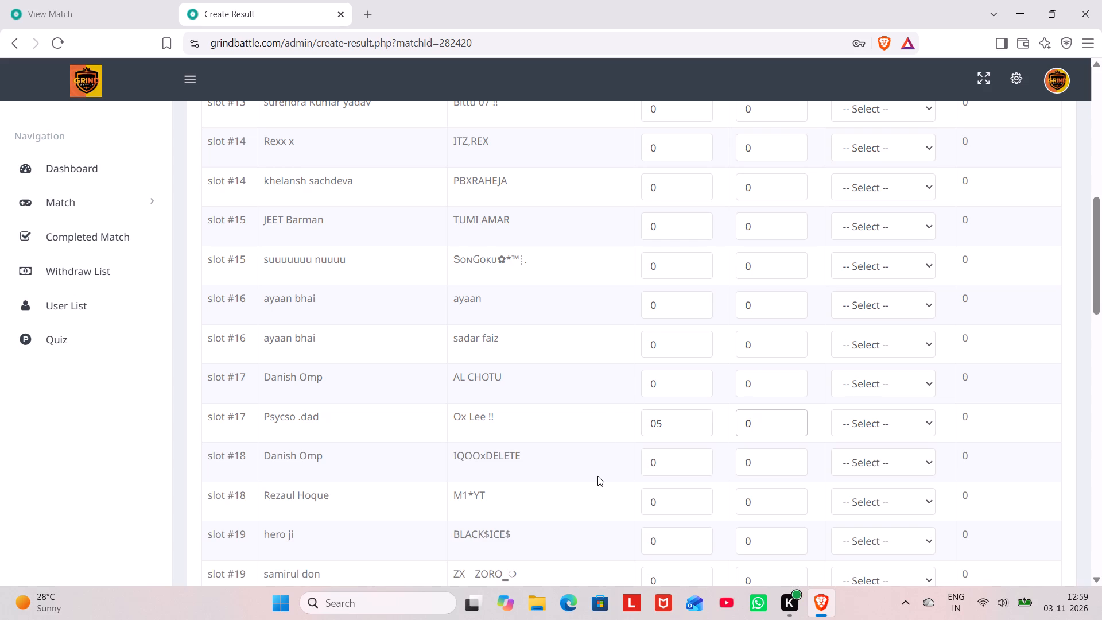
pyautogui.scroll(-1, 597, 476)
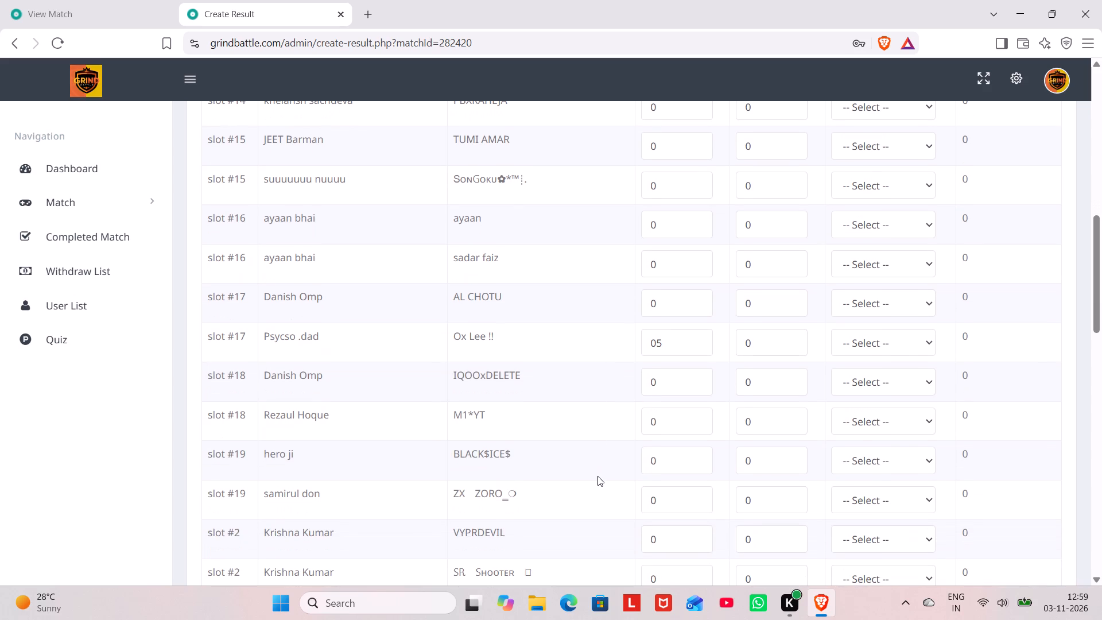
pyautogui.scroll(-3, 597, 476)
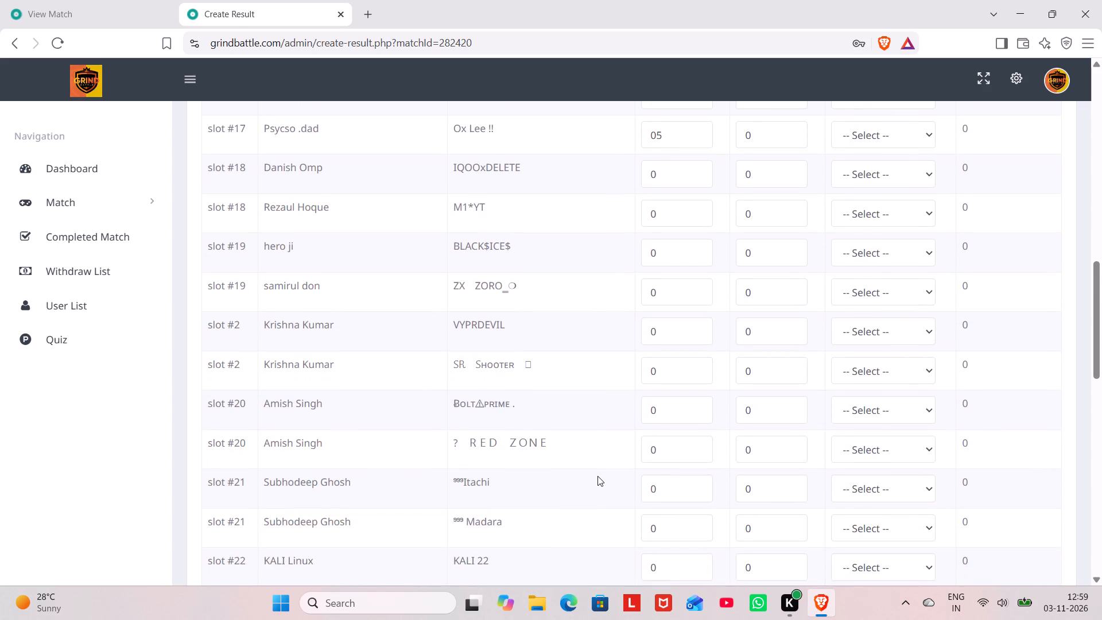
pyautogui.scroll(-2, 597, 476)
pyautogui.click(668, 473)
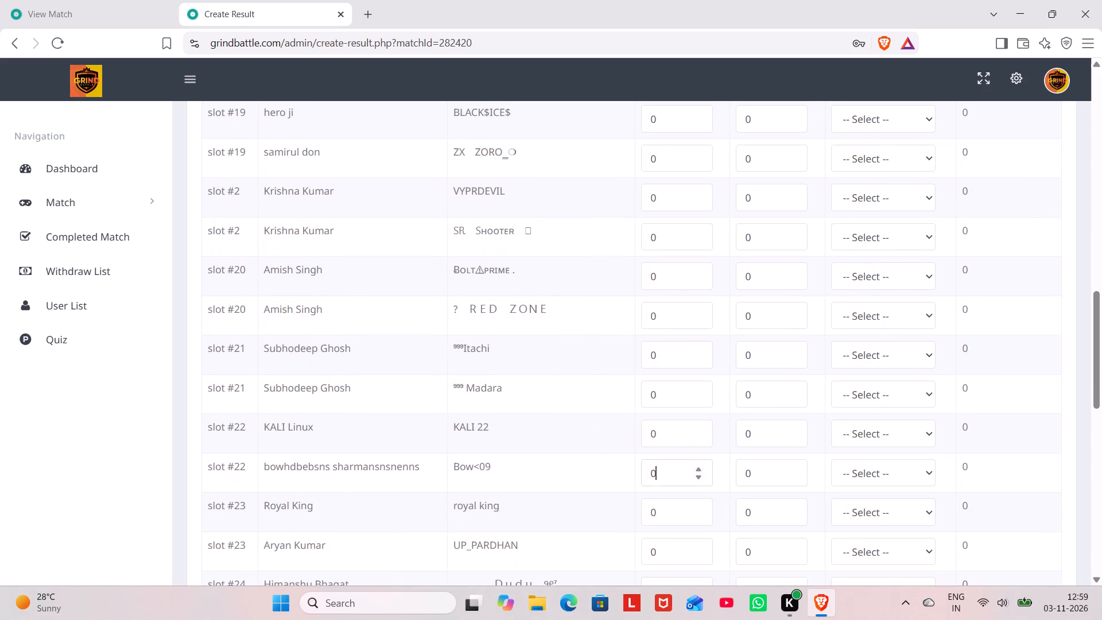
pyautogui.press('4')
pyautogui.press('Tab')
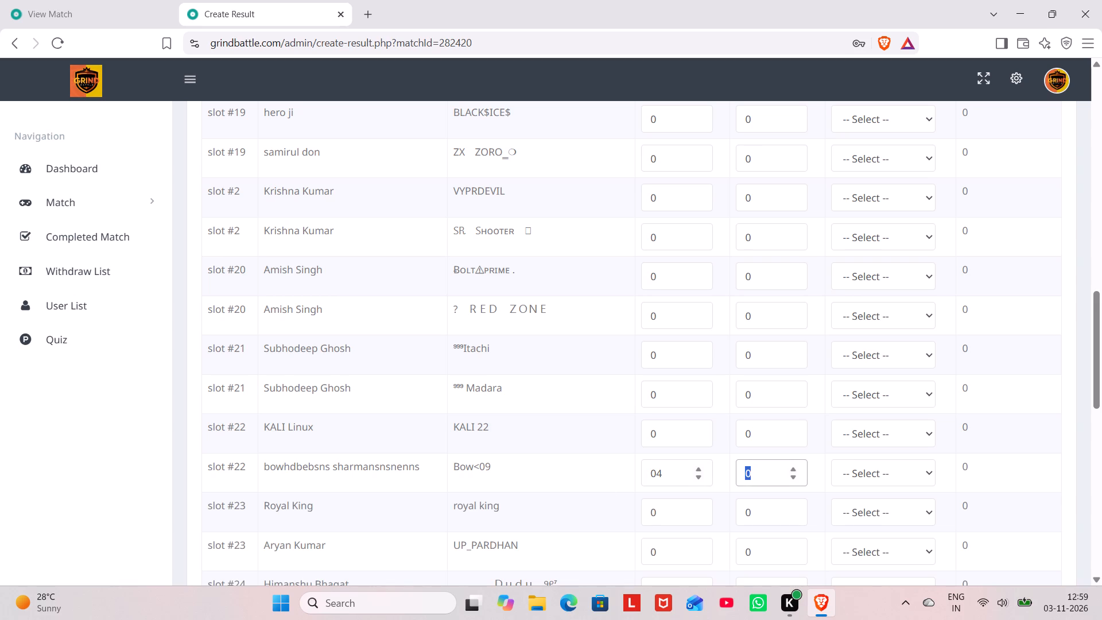
pyautogui.click(579, 511)
pyautogui.scroll(-3, 579, 511)
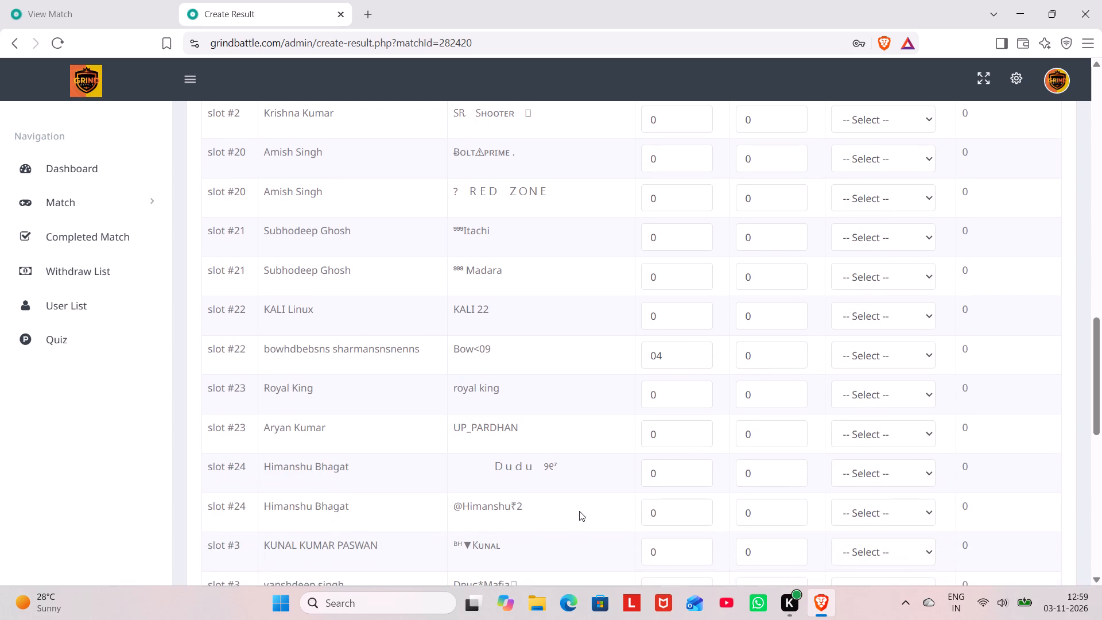
pyautogui.scroll(-5, 579, 511)
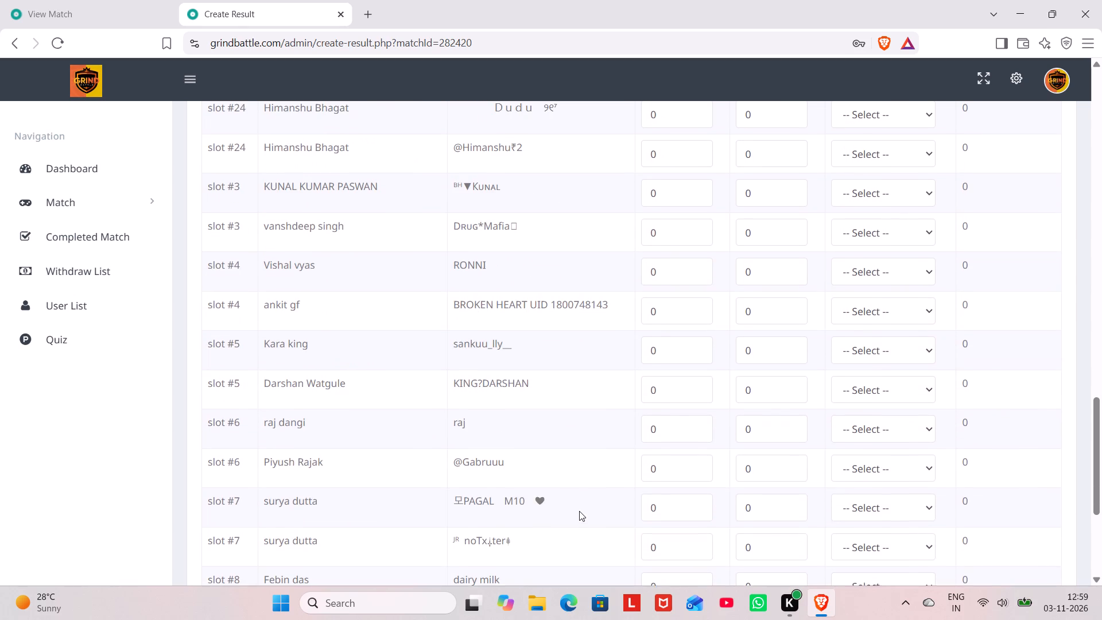
pyautogui.scroll(-1, 579, 511)
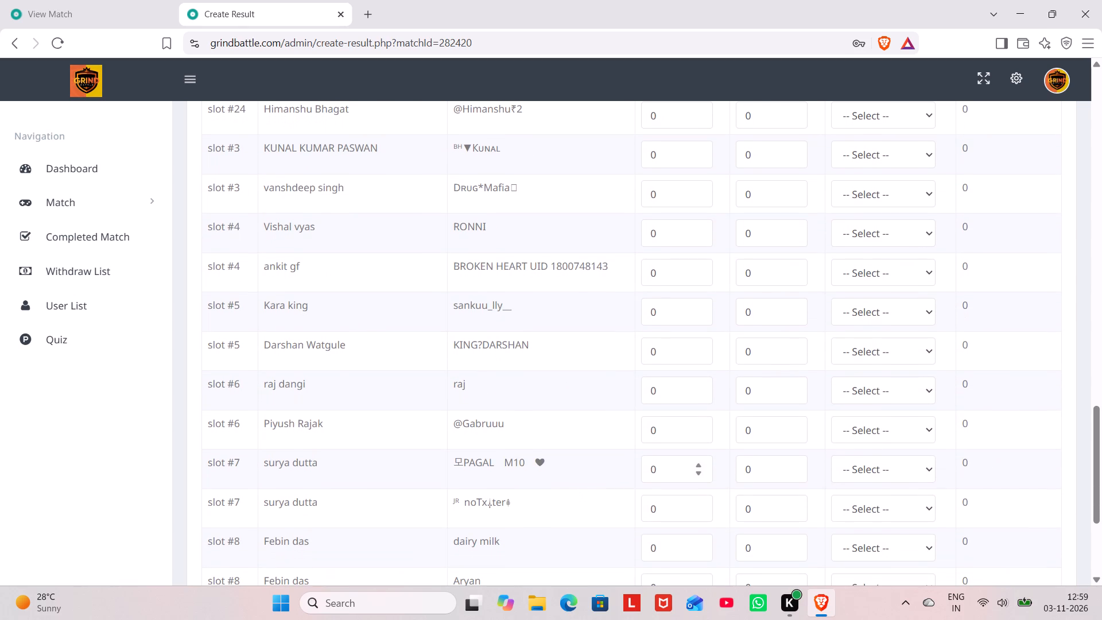
pyautogui.click(664, 467)
pyautogui.press('3')
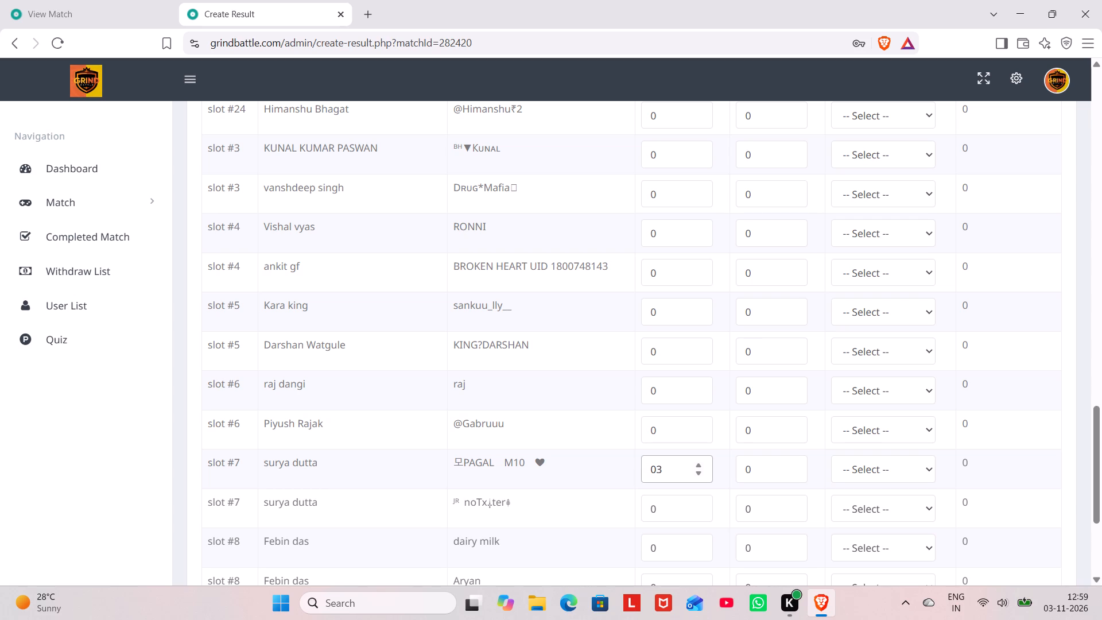
pyautogui.press('Tab')
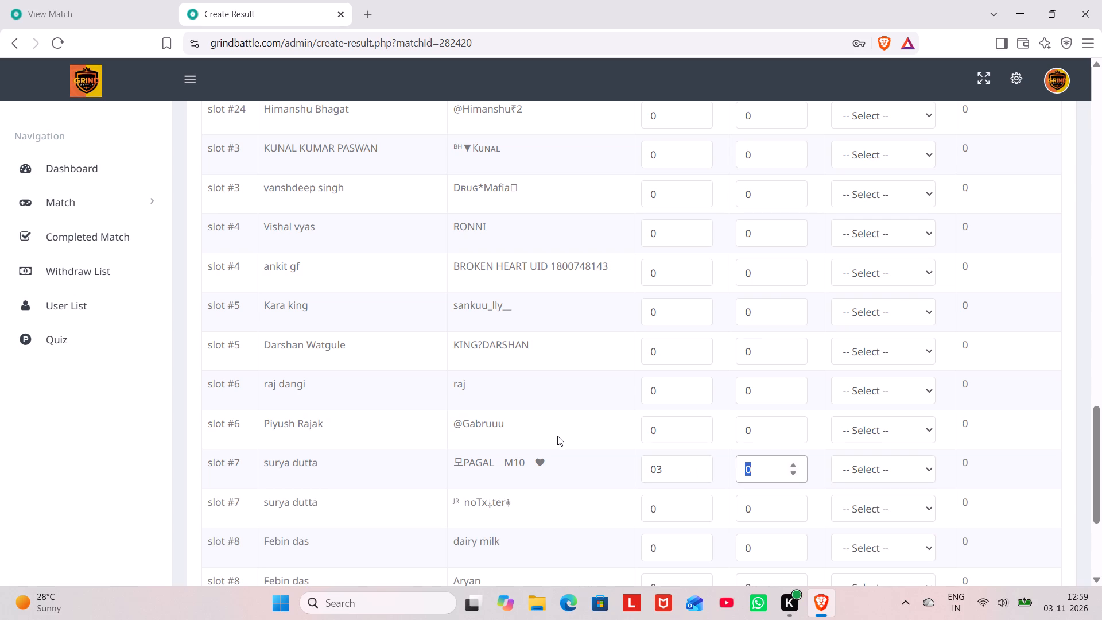
pyautogui.click(549, 434)
pyautogui.scroll(2, 549, 434)
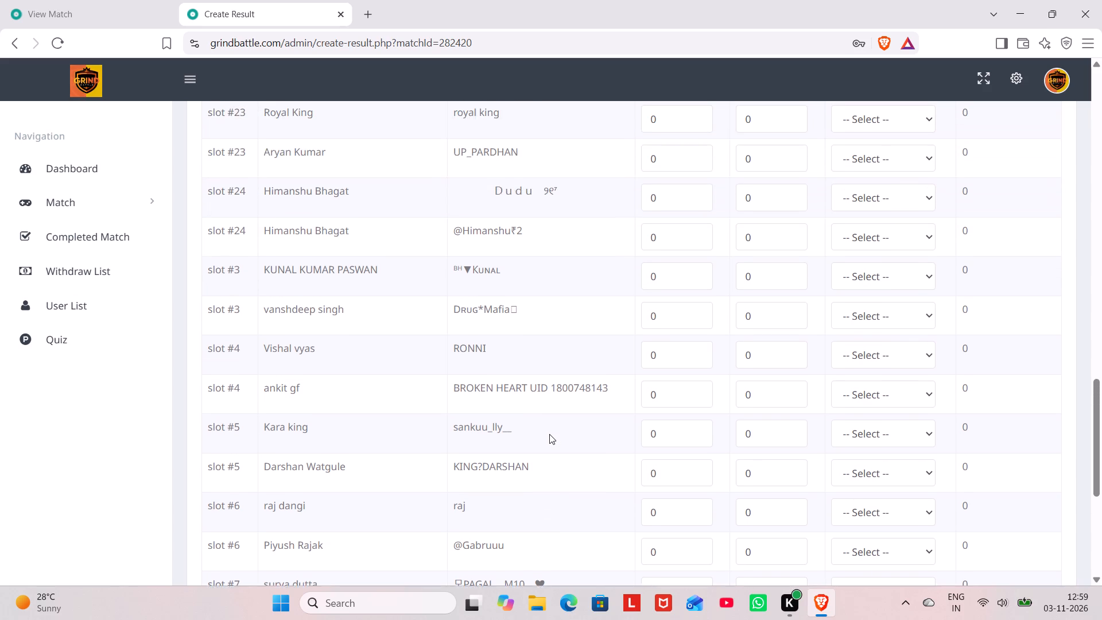
pyautogui.scroll(4, 549, 434)
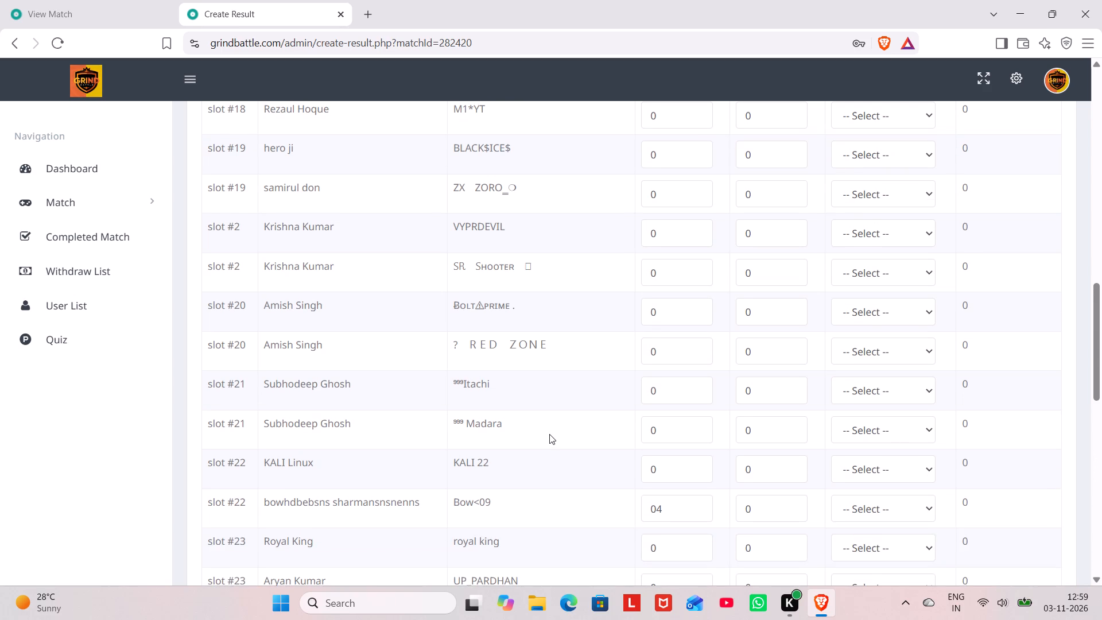
pyautogui.scroll(5, 549, 434)
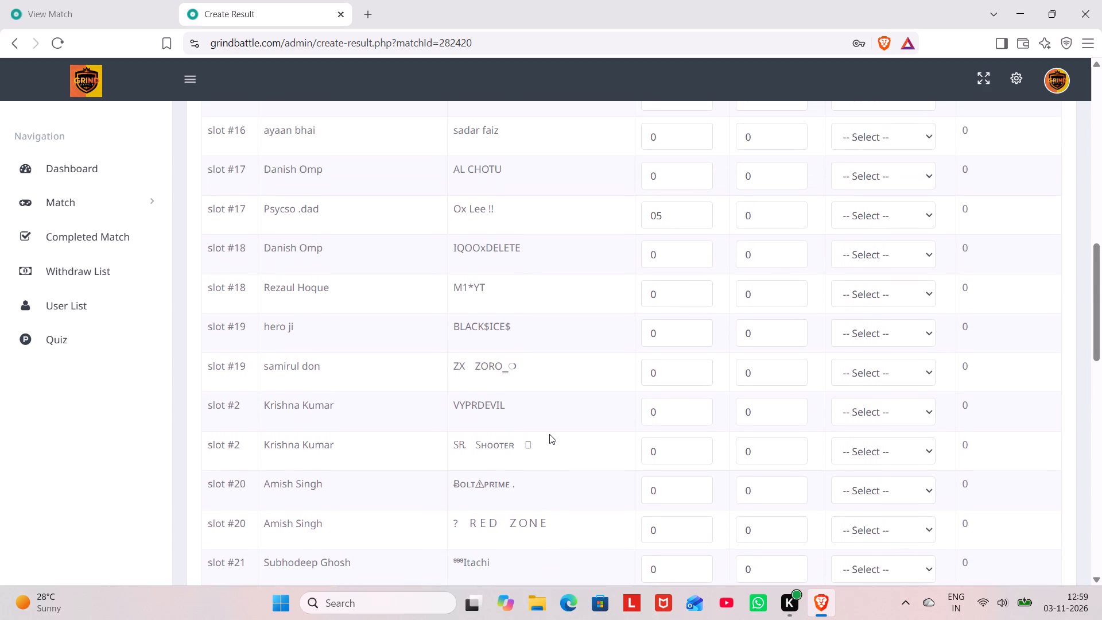
pyautogui.scroll(4, 549, 434)
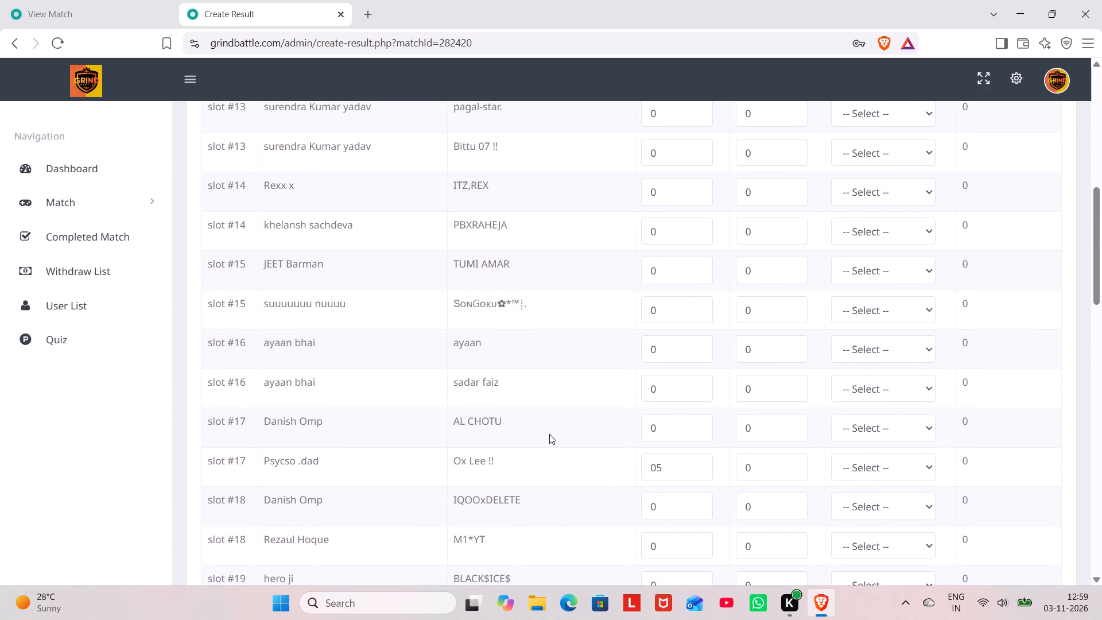
pyautogui.scroll(2, 549, 434)
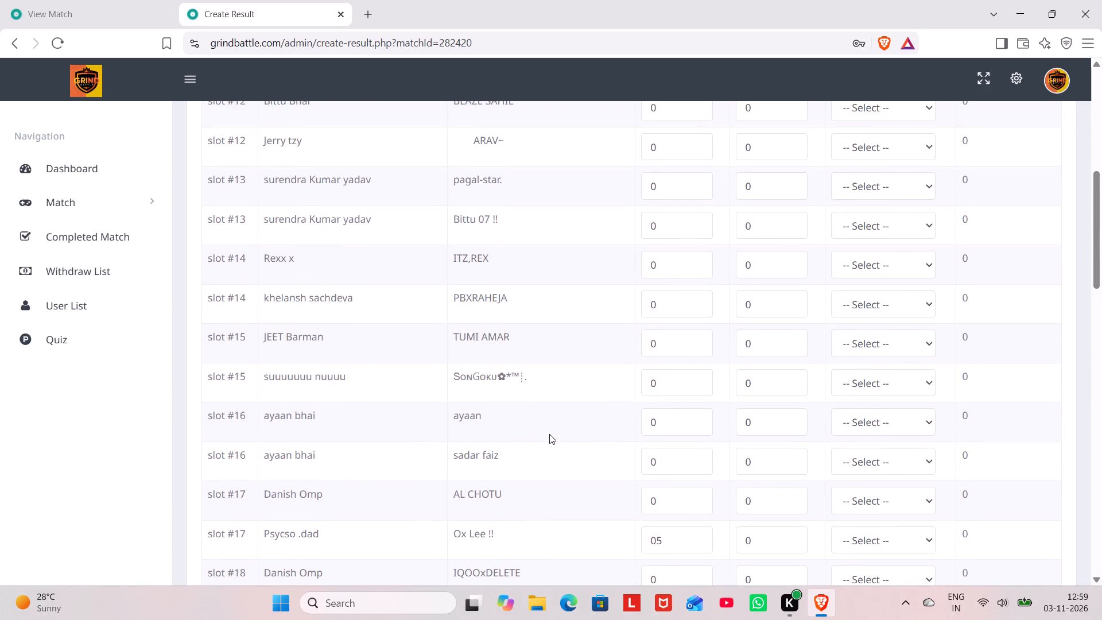
pyautogui.scroll(5, 549, 434)
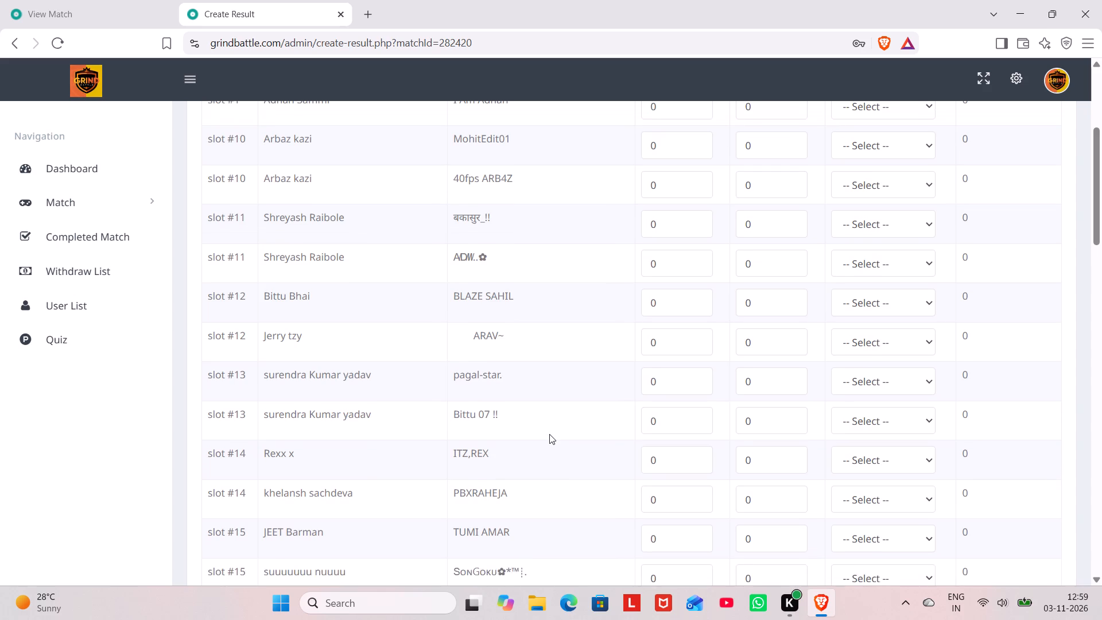
pyautogui.scroll(1, 549, 434)
pyautogui.scroll(-6, 549, 434)
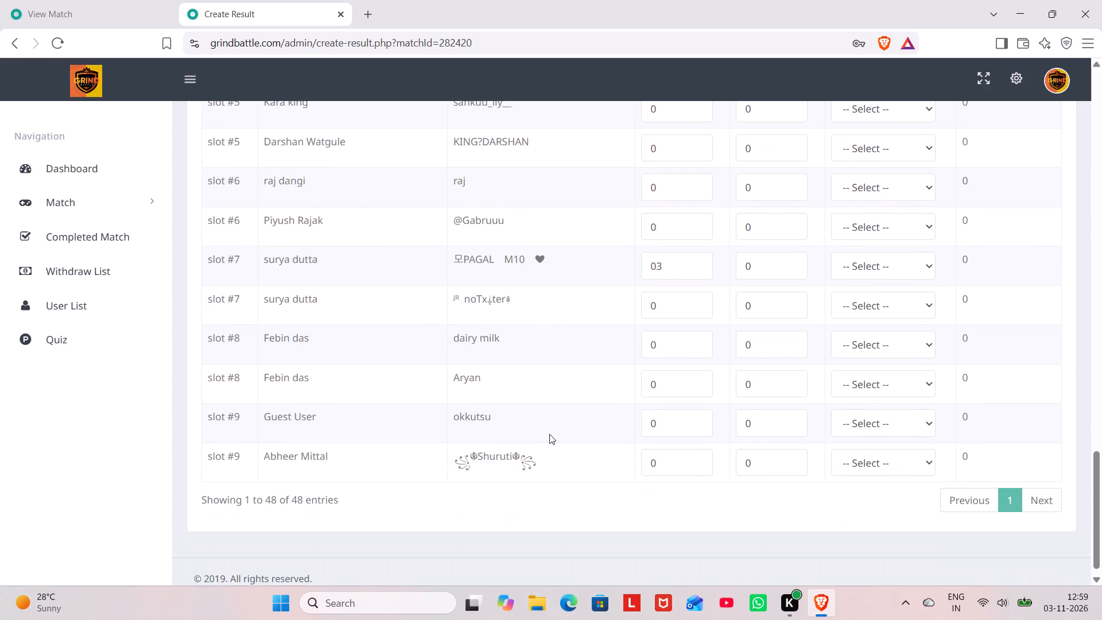
pyautogui.click(677, 325)
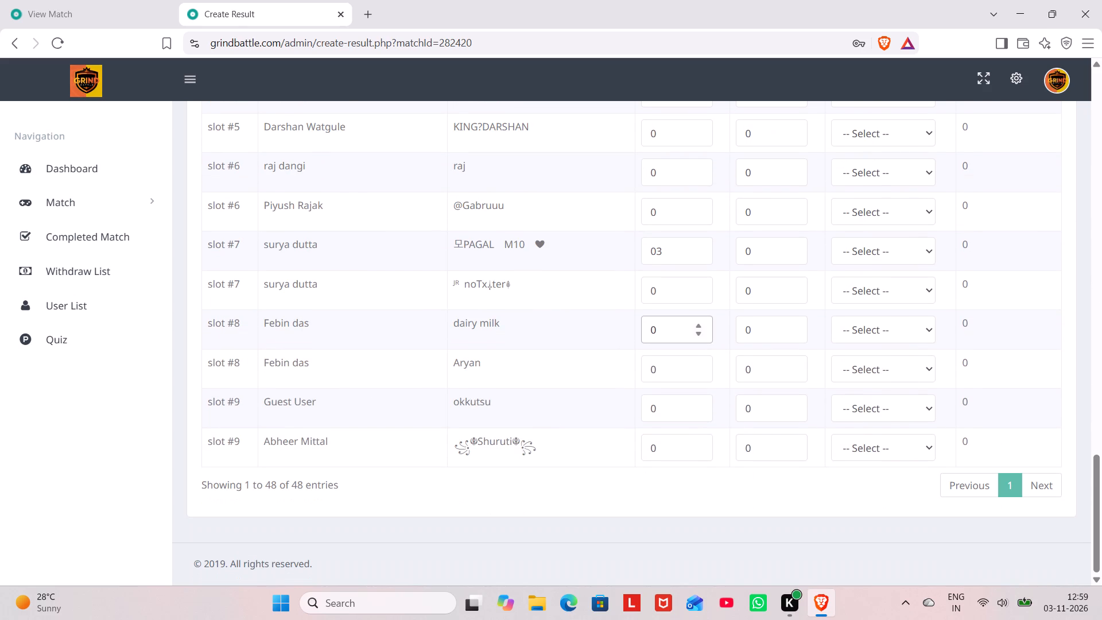
pyautogui.press('1')
pyautogui.press('Tab')
pyautogui.press('Tab')
pyautogui.press('Tab')
pyautogui.write('01`')
pyautogui.press('Tab')
pyautogui.click(578, 314)
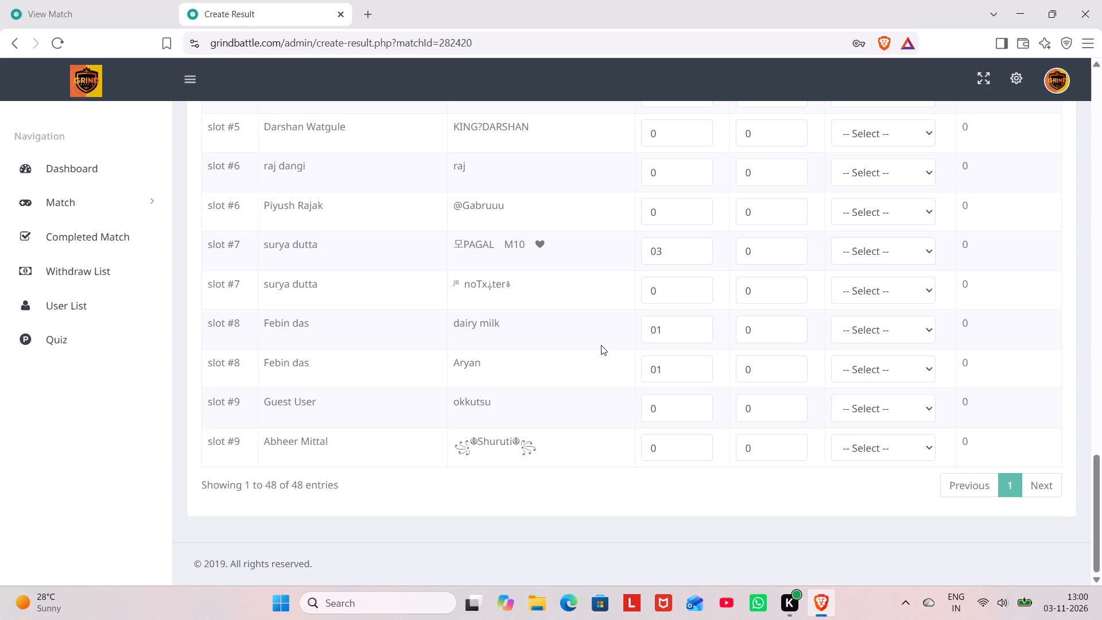
pyautogui.scroll(1, 601, 345)
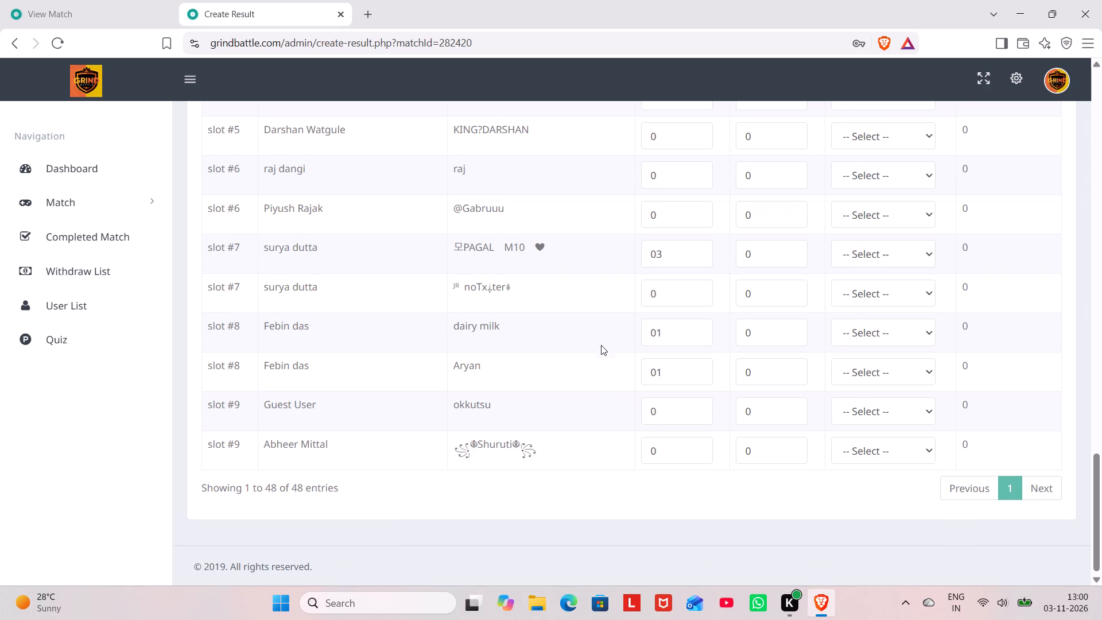
pyautogui.scroll(4, 601, 345)
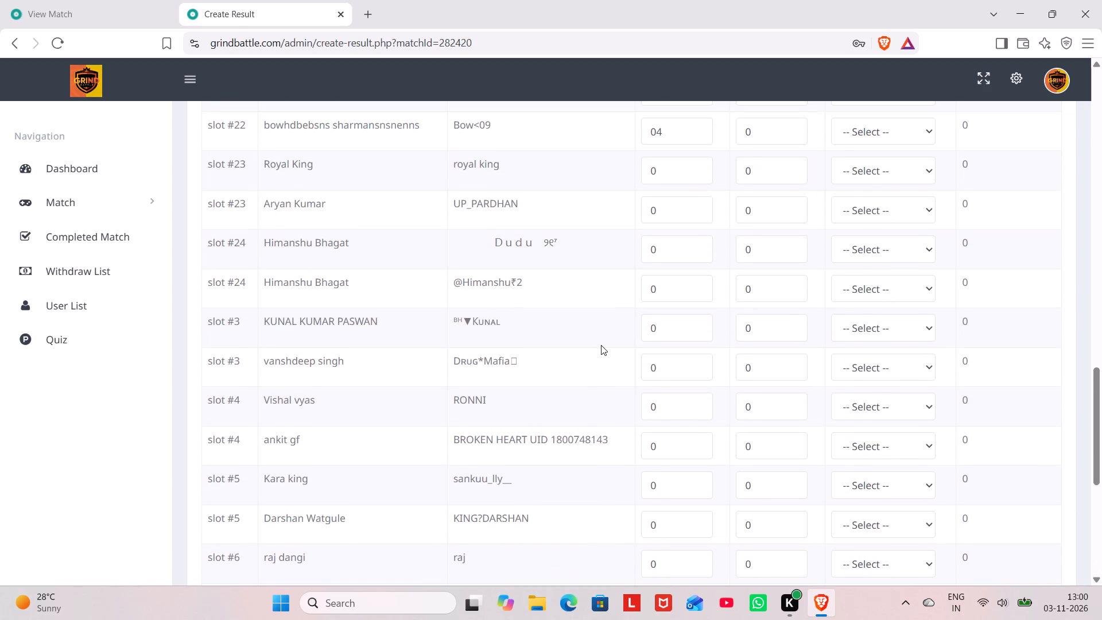
pyautogui.scroll(4, 601, 345)
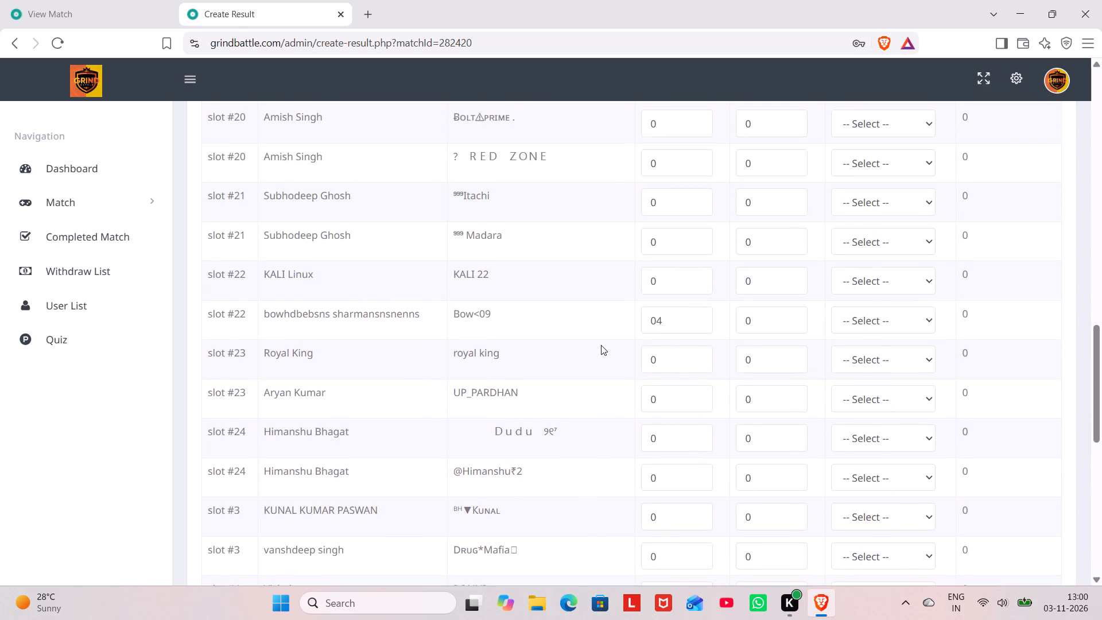
pyautogui.scroll(2, 601, 345)
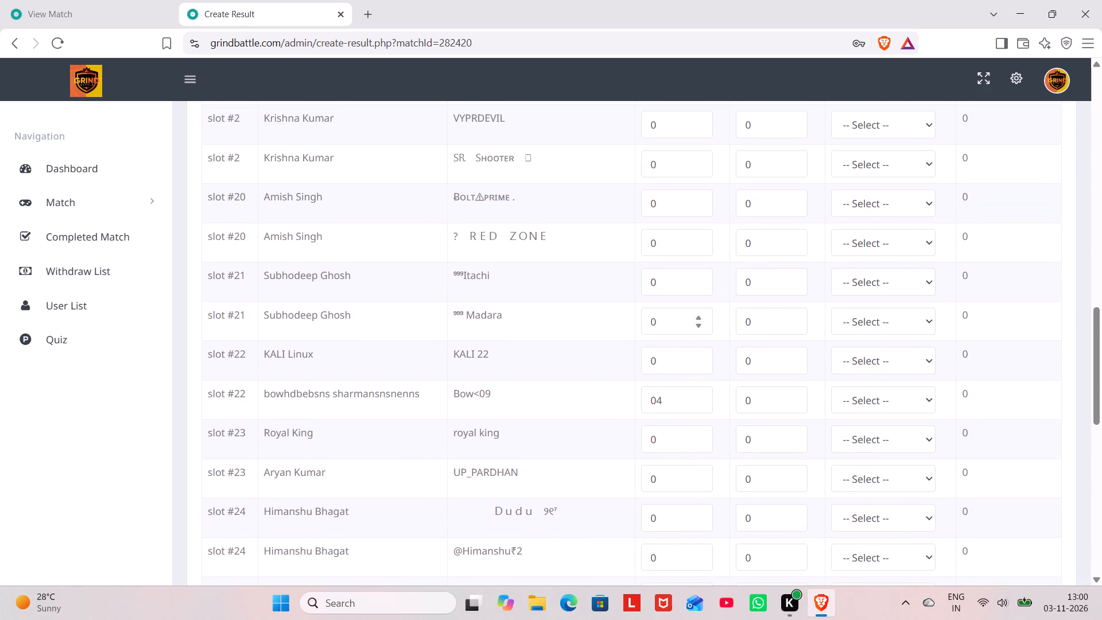
pyautogui.click(662, 325)
pyautogui.press('2')
pyautogui.press('Tab')
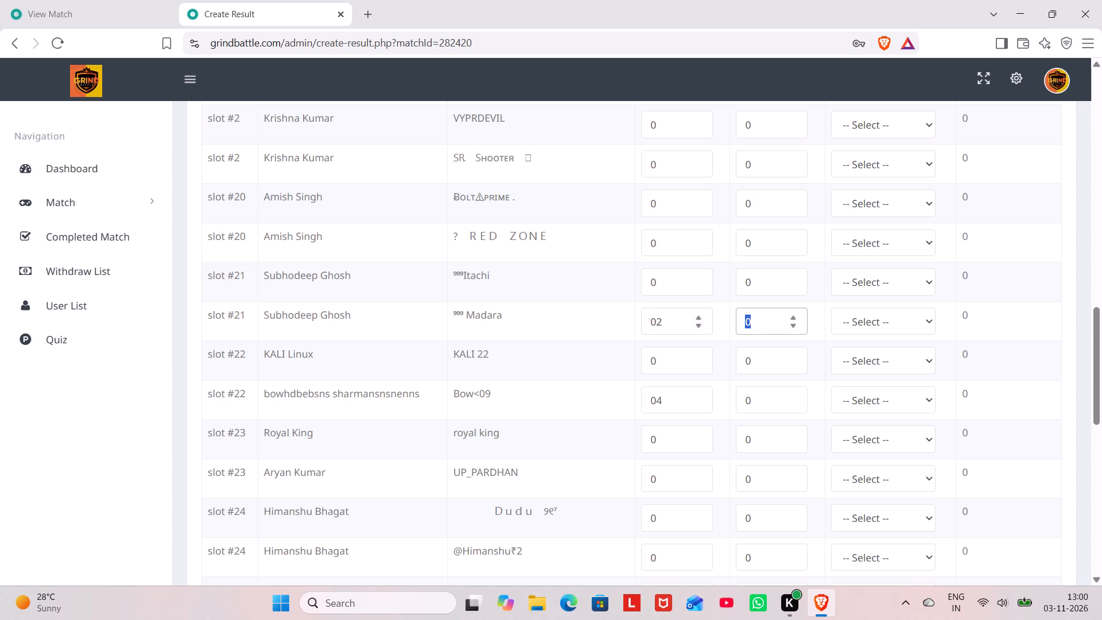
pyautogui.click(603, 286)
pyautogui.scroll(4, 603, 286)
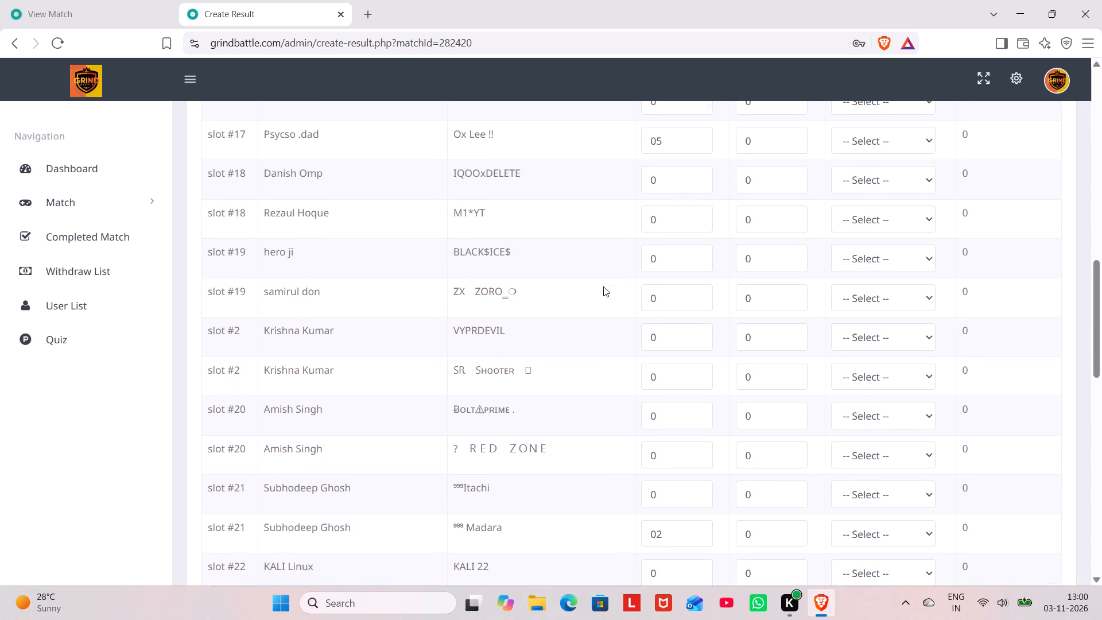
pyautogui.scroll(1, 603, 286)
pyautogui.scroll(2, 585, 177)
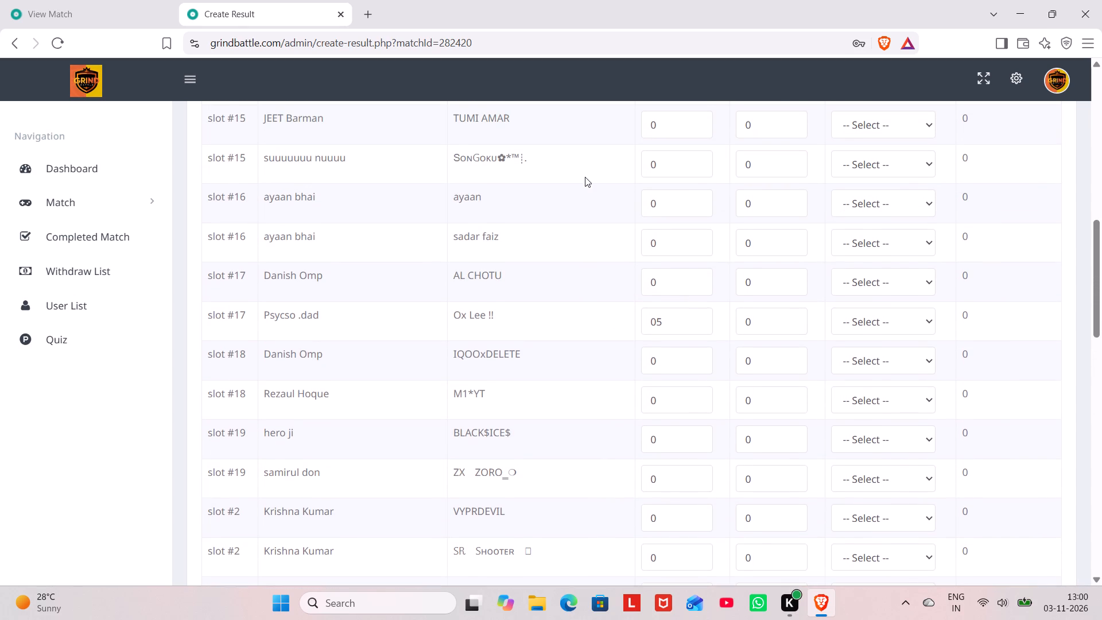
pyautogui.click(660, 233)
pyautogui.press('1')
pyautogui.press('Tab')
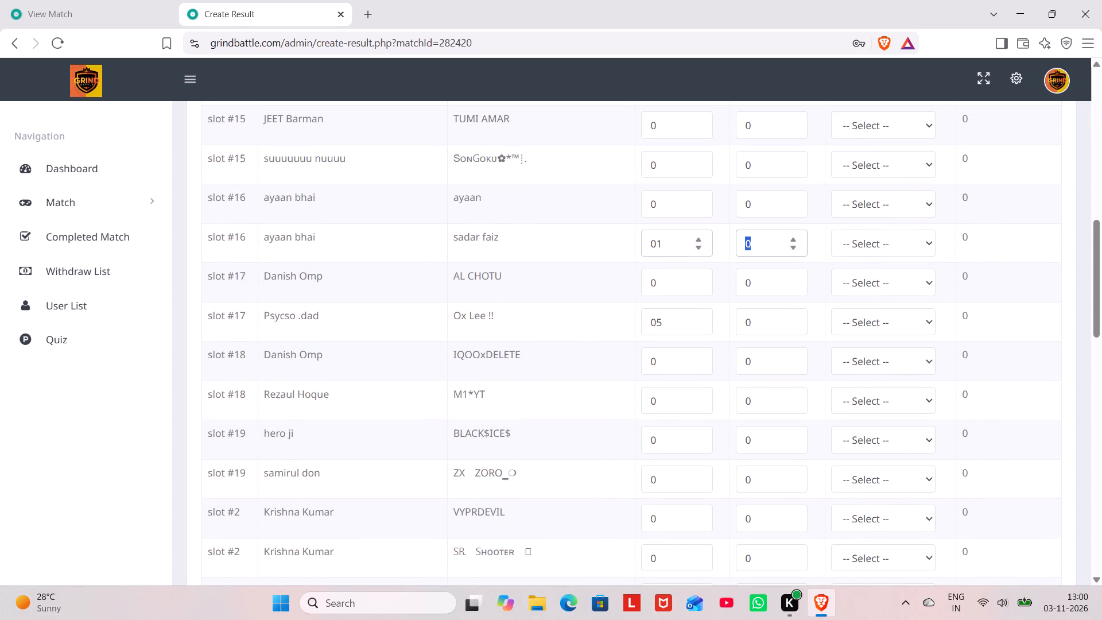
pyautogui.click(579, 247)
# Record a total kill of 1 for the slot 15 participant with Pubg Id SonGoku.
pyautogui.scroll(1, 579, 247)
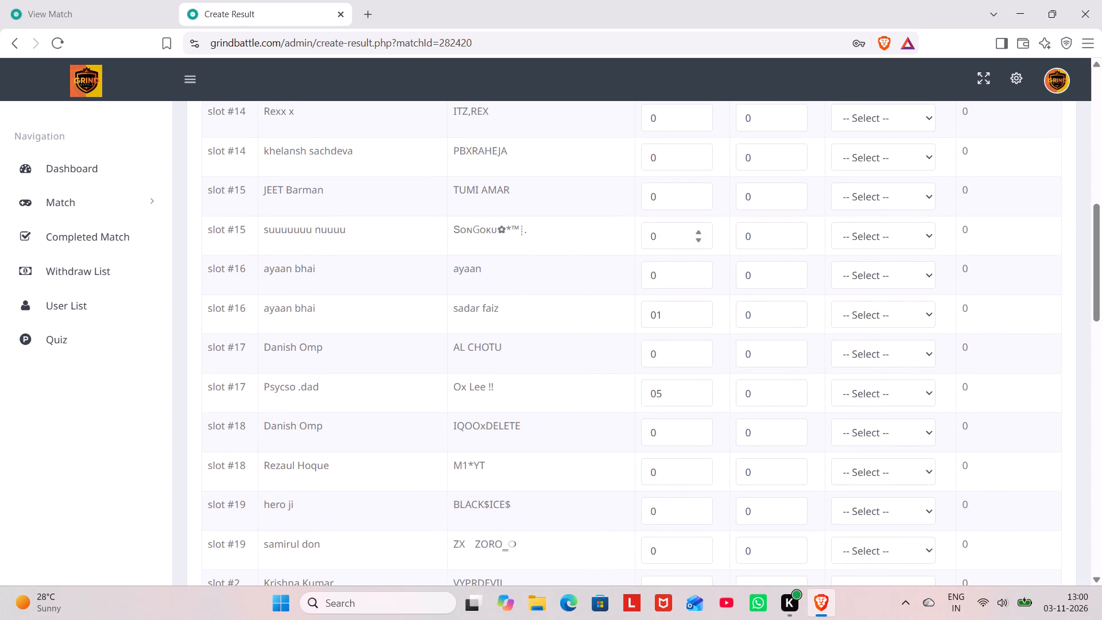
pyautogui.click(666, 246)
pyautogui.press('1')
pyautogui.press('Tab')
pyautogui.click(588, 251)
pyautogui.scroll(4, 573, 269)
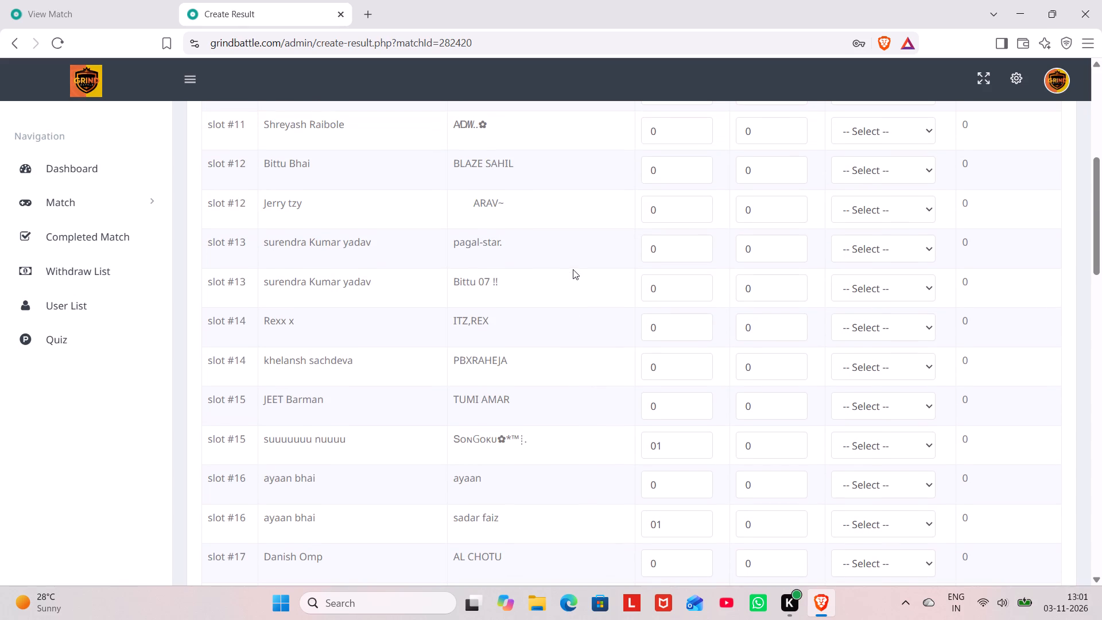
pyautogui.click(685, 323)
pyautogui.press('1')
pyautogui.press('Tab')
pyautogui.click(579, 324)
pyautogui.scroll(5, 579, 324)
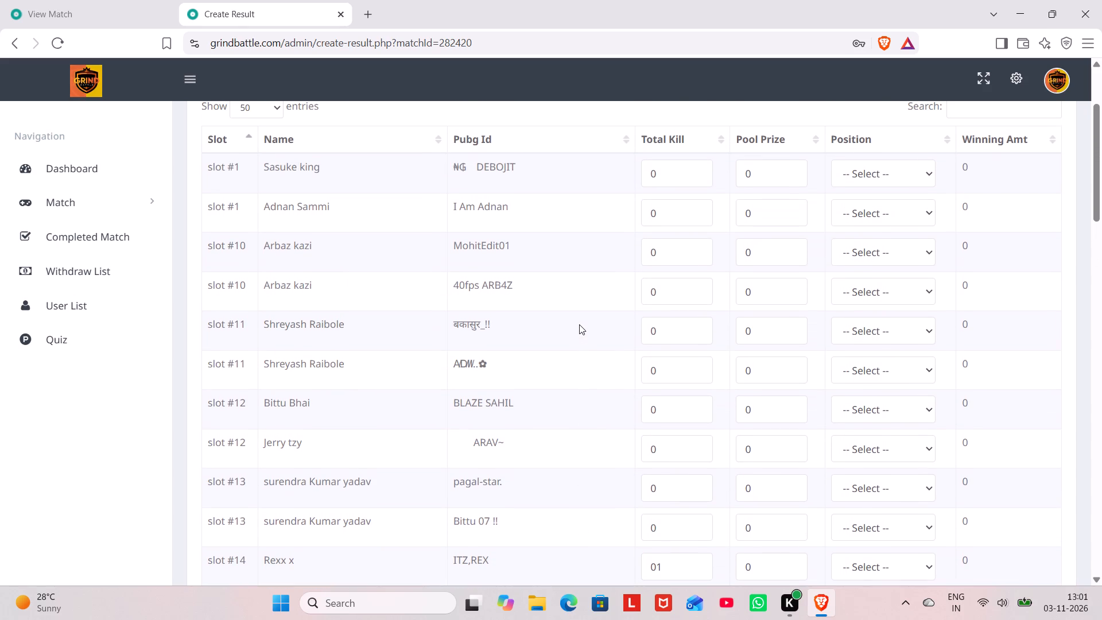
pyautogui.click(661, 220)
pyautogui.press('2')
pyautogui.press('Tab')
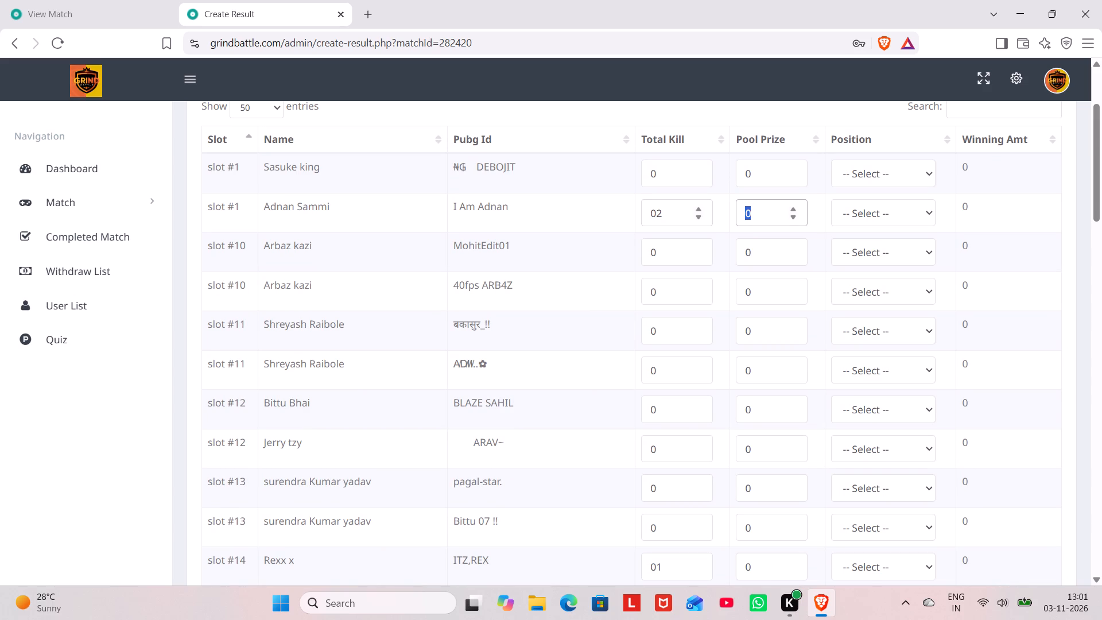
pyautogui.click(629, 242)
pyautogui.scroll(-3, 629, 242)
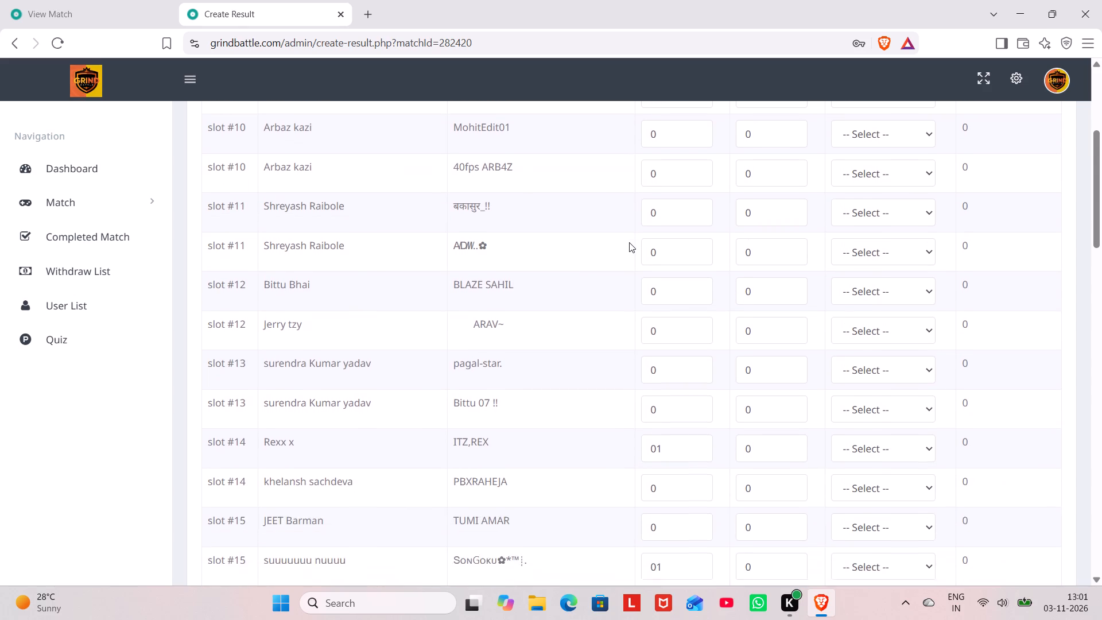
pyautogui.scroll(-4, 629, 242)
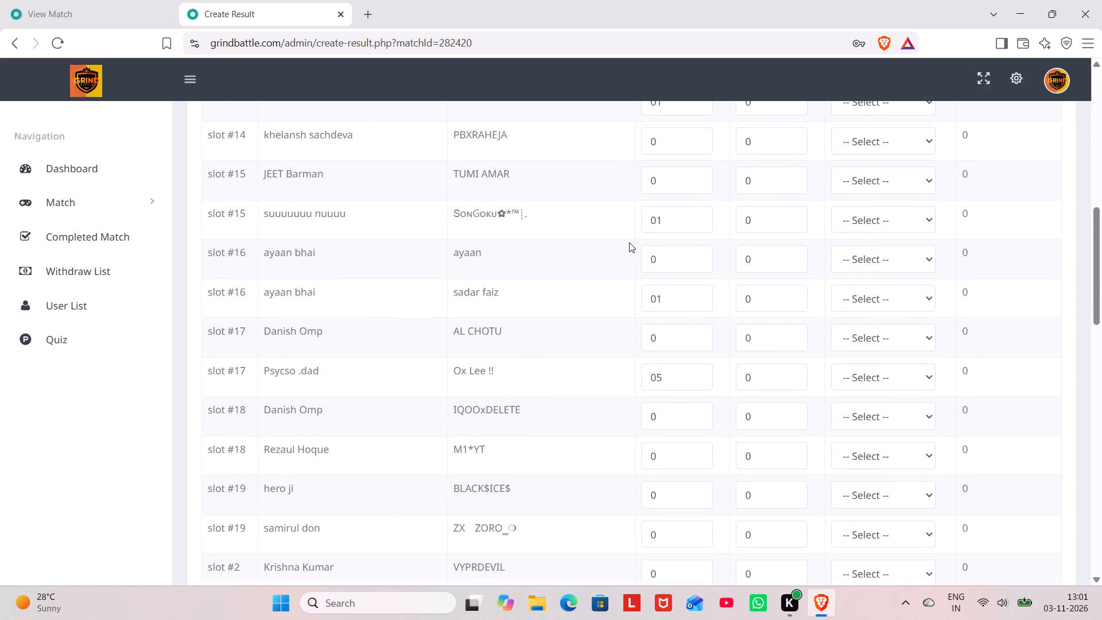
pyautogui.scroll(-2, 629, 242)
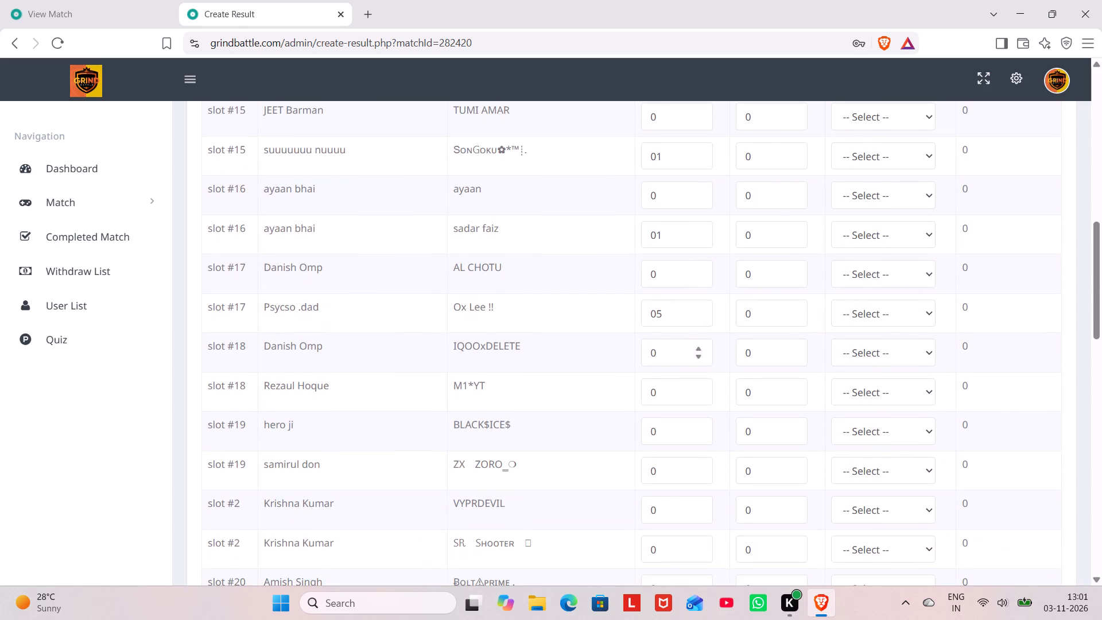
pyautogui.click(670, 348)
pyautogui.press('2')
pyautogui.press('Tab')
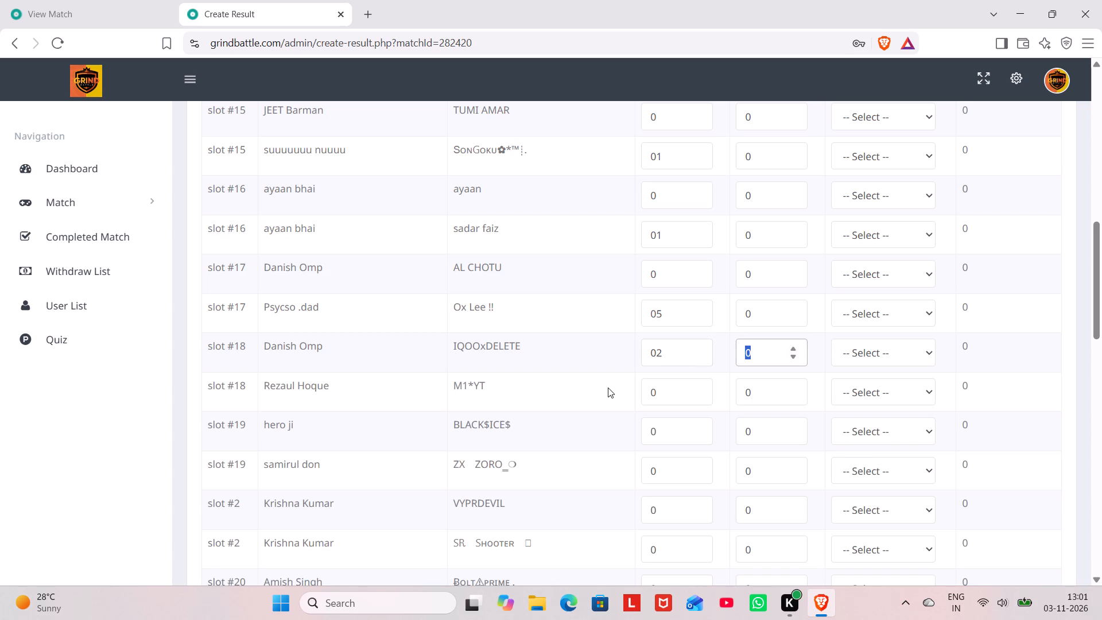
pyautogui.click(604, 390)
pyautogui.scroll(-1, 604, 390)
pyautogui.click(666, 394)
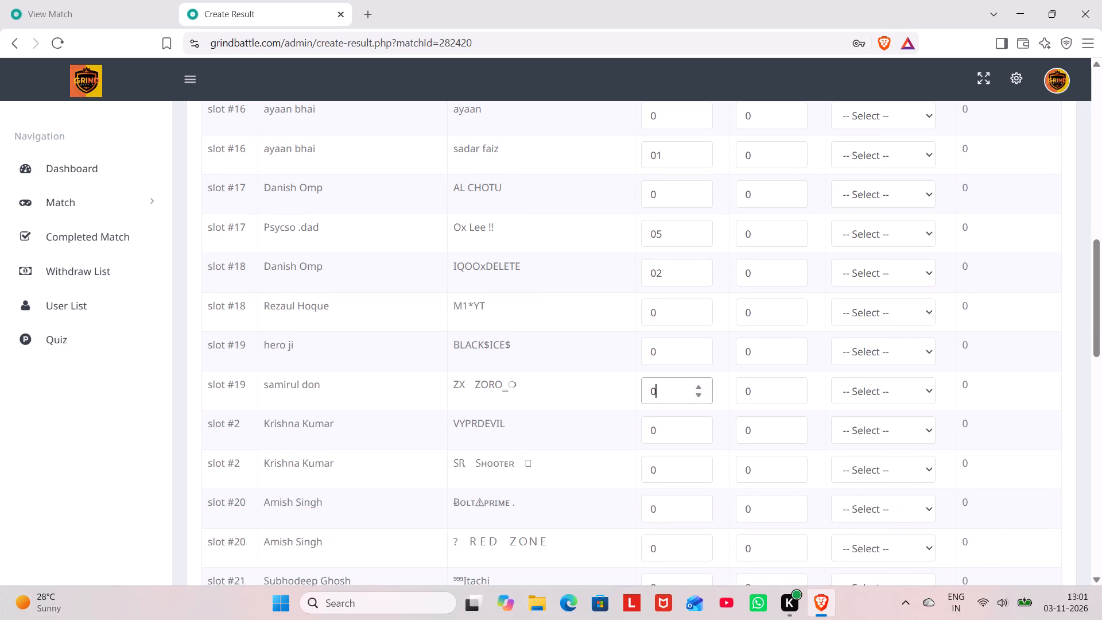
pyautogui.press('1')
pyautogui.press('Tab')
pyautogui.click(609, 424)
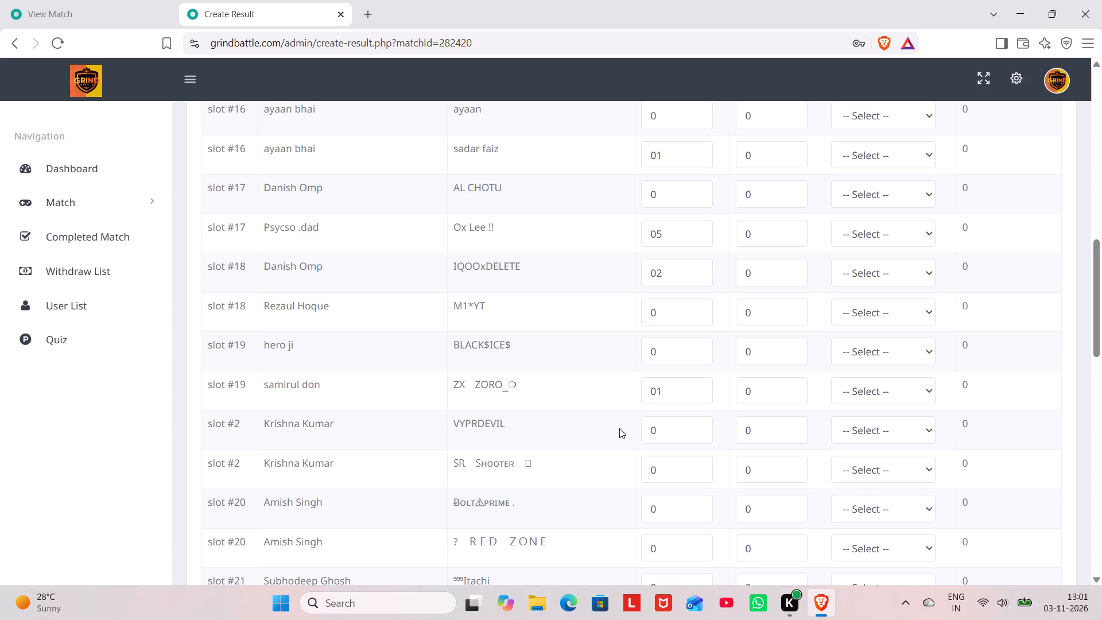
pyautogui.scroll(-4, 619, 428)
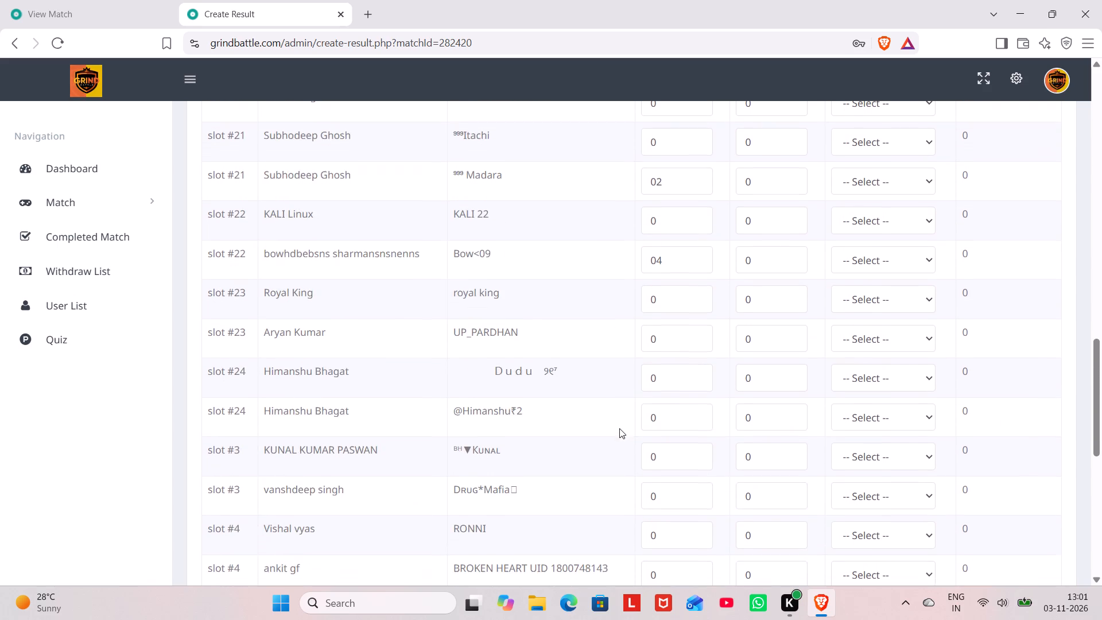
pyautogui.scroll(-1, 619, 428)
pyautogui.scroll(6, 619, 428)
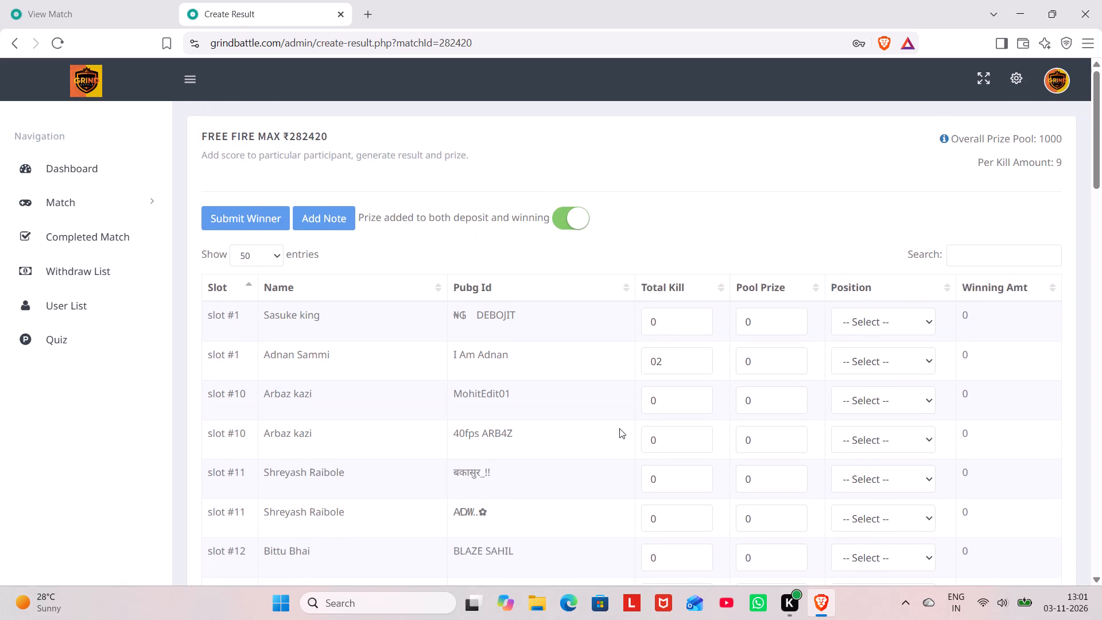
pyautogui.scroll(1, 619, 428)
pyautogui.scroll(-5, 619, 428)
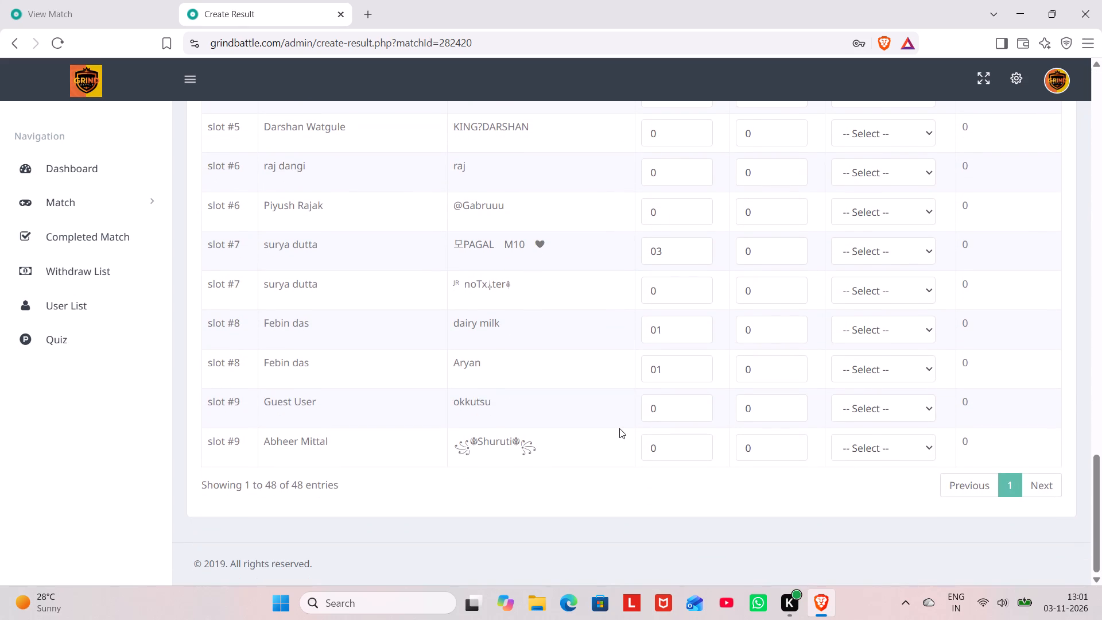
pyautogui.scroll(2, 619, 428)
pyautogui.scroll(1, 635, 292)
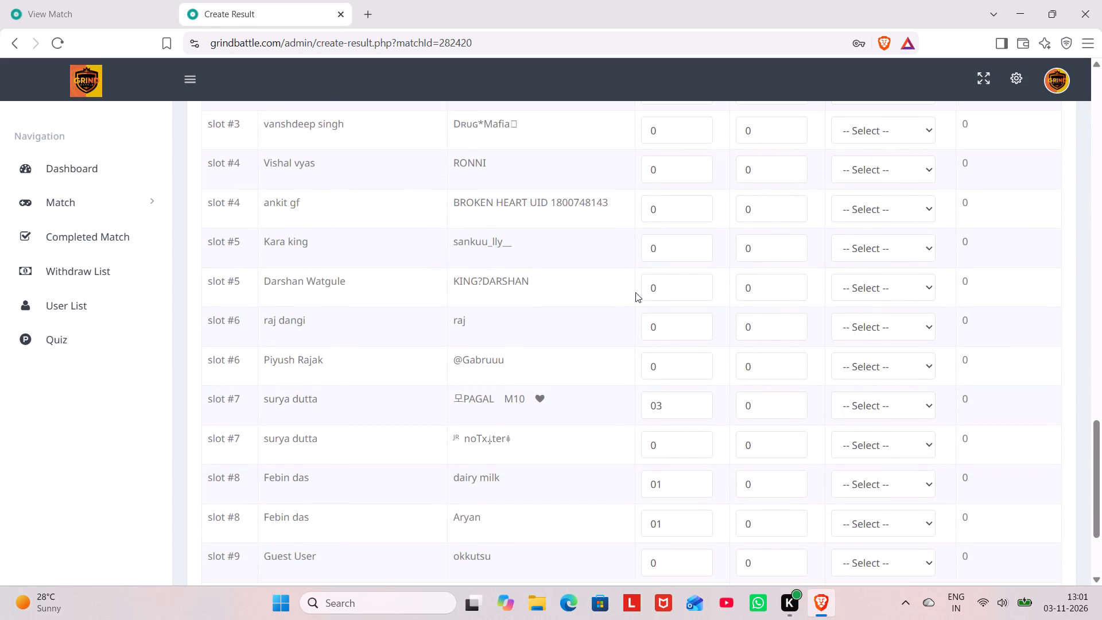
pyautogui.scroll(1, 635, 292)
pyautogui.click(682, 246)
pyautogui.press('4')
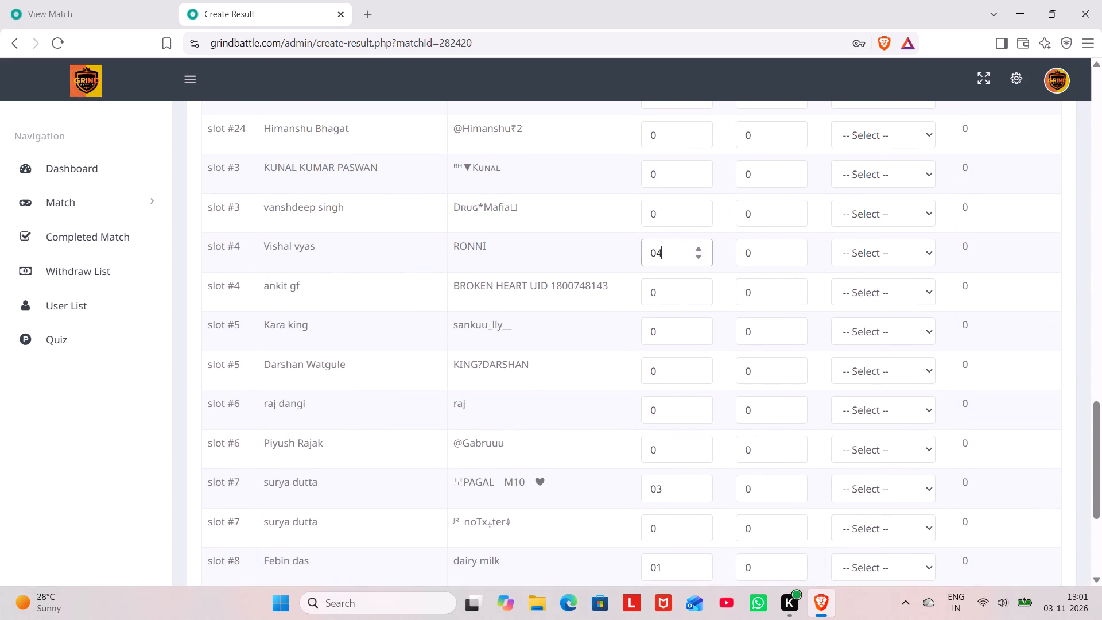
# Submit the winners for match 282420 with the entered kills.
pyautogui.press('Tab')
pyautogui.click(556, 248)
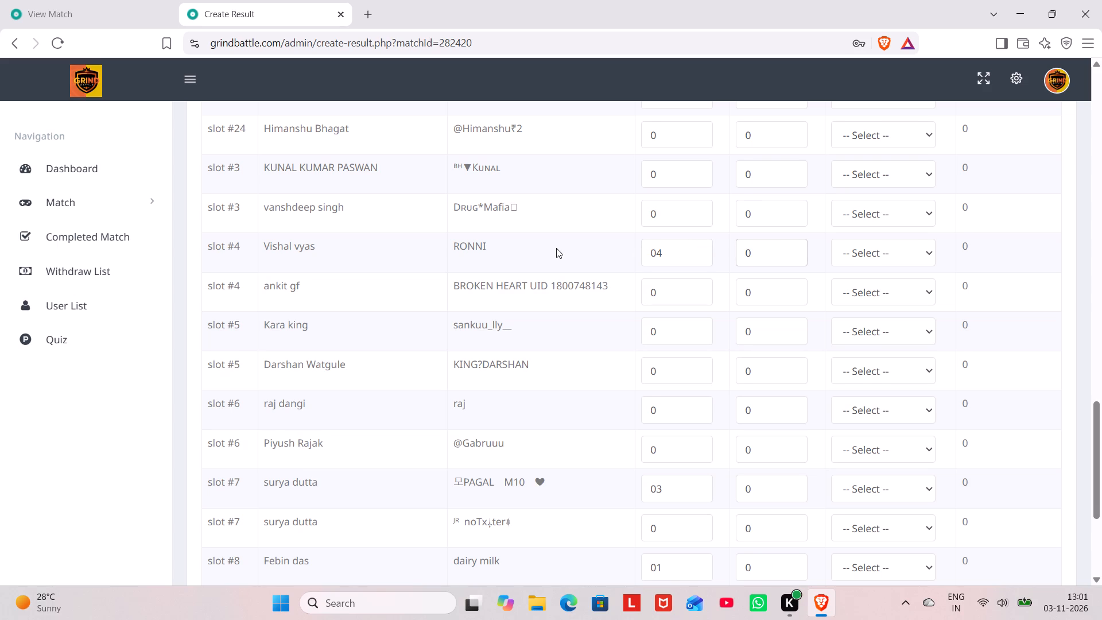
pyautogui.scroll(7, 556, 248)
pyautogui.click(226, 224)
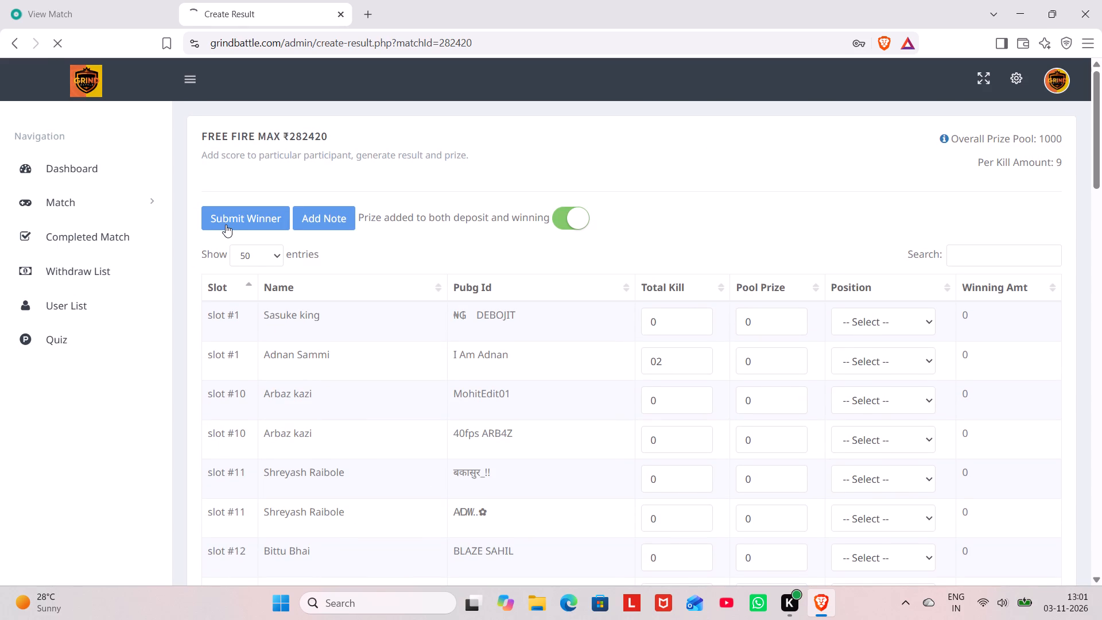
# Return from the details of match 282420 to the match list.
pyautogui.click(84, 0)
pyautogui.click(5, 42)
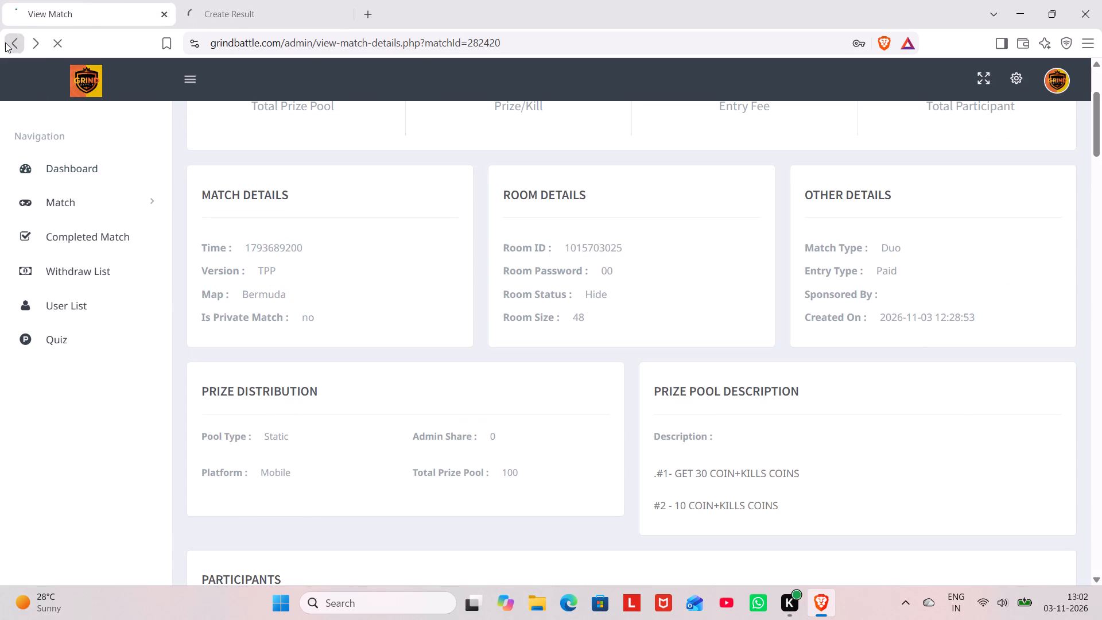
pyautogui.click(286, 0)
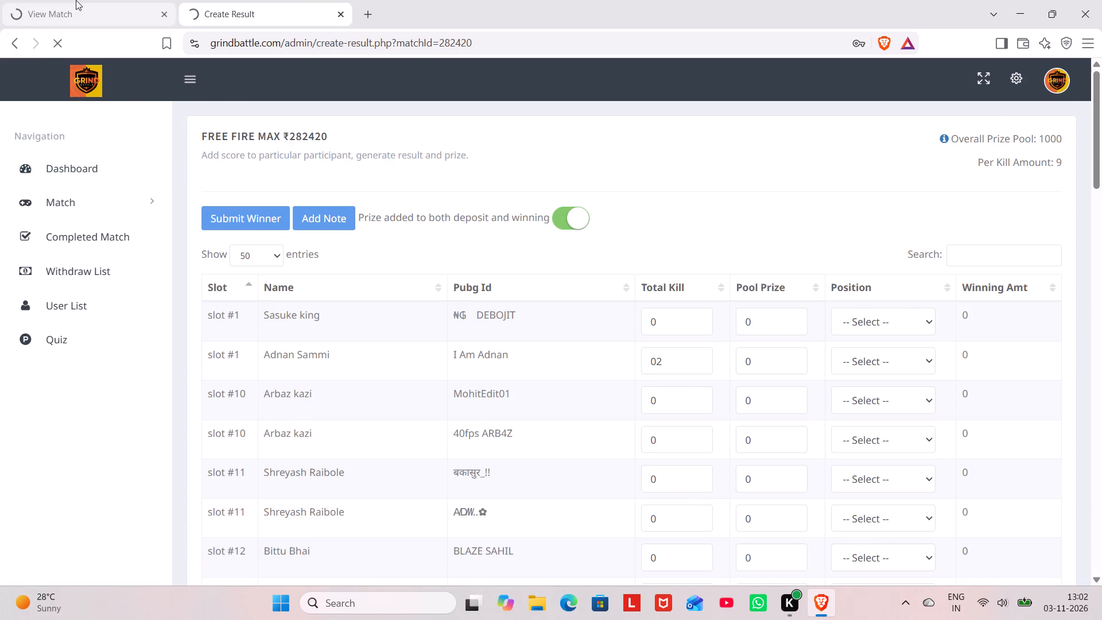
pyautogui.click(76, 0)
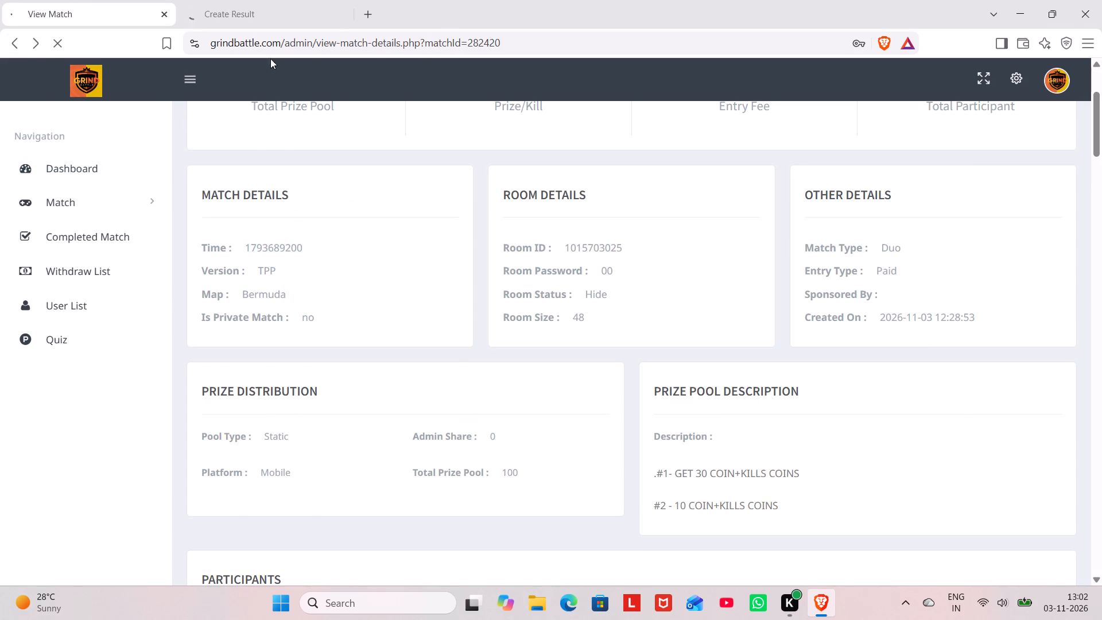
# Add and save the note "NG DEBOJIT & ARAV both send your POV to customer support." on the match 282420 result.
pyautogui.click(267, 0)
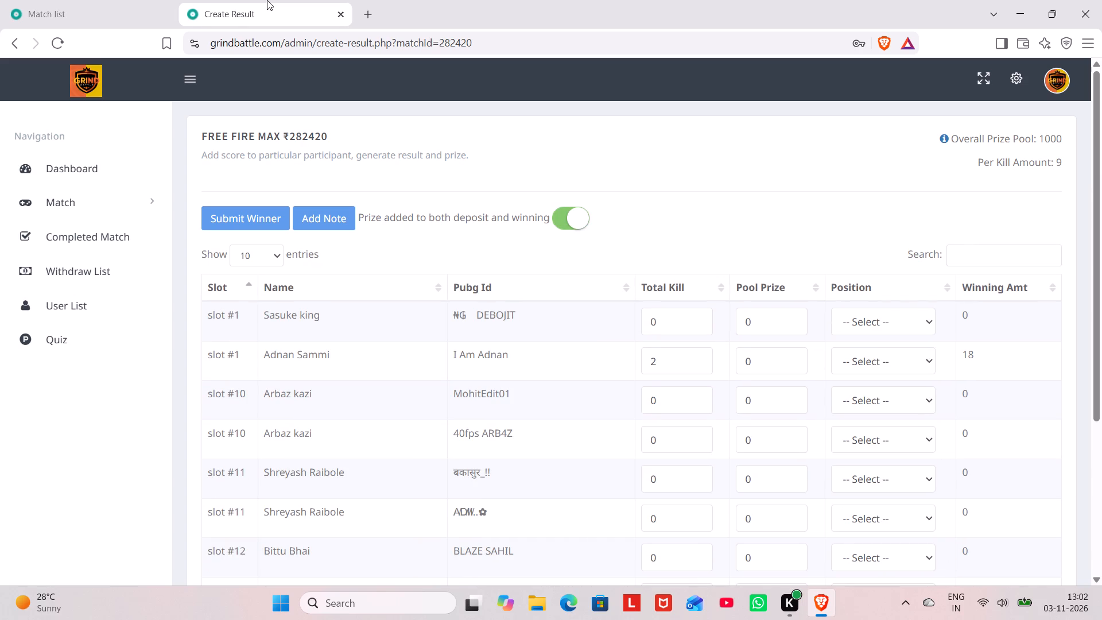
pyautogui.click(325, 214)
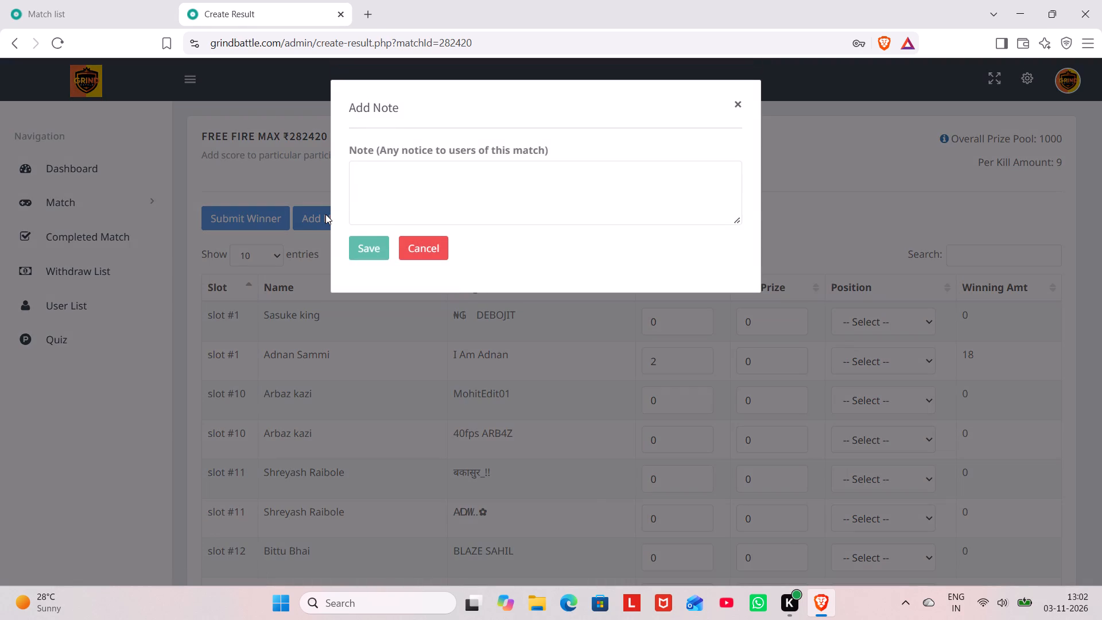
pyautogui.write('NG')
pyautogui.press('space')
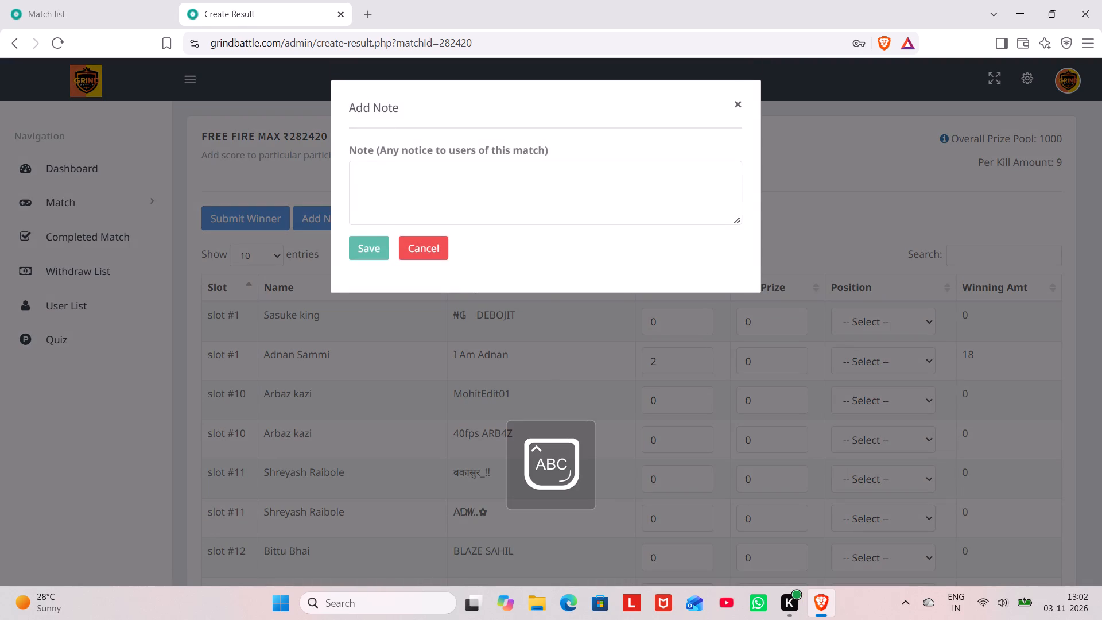
pyautogui.click(408, 177)
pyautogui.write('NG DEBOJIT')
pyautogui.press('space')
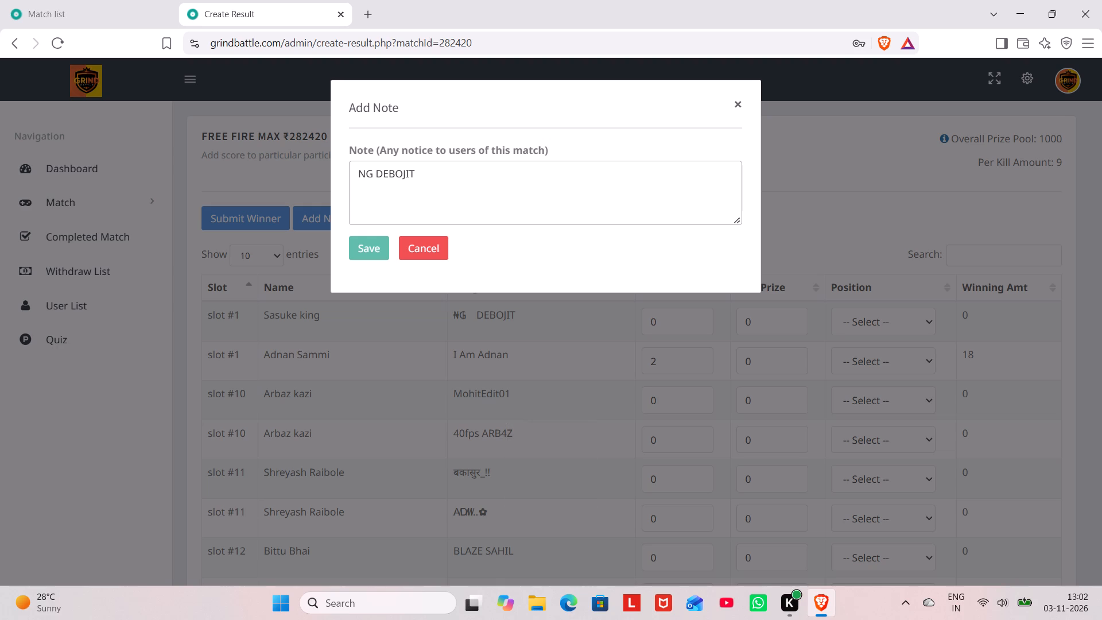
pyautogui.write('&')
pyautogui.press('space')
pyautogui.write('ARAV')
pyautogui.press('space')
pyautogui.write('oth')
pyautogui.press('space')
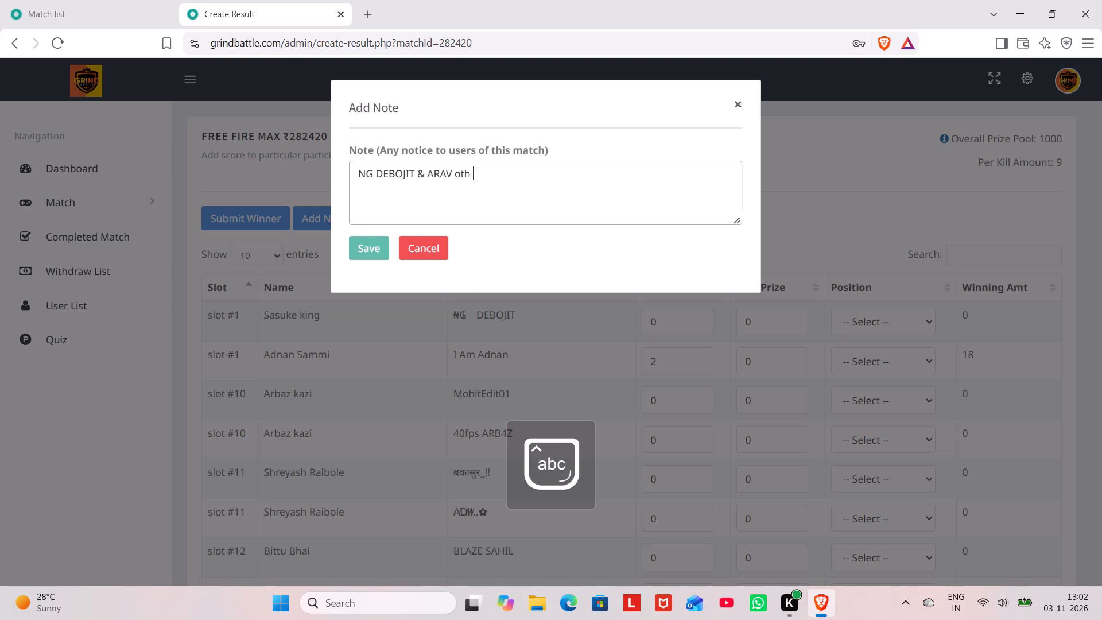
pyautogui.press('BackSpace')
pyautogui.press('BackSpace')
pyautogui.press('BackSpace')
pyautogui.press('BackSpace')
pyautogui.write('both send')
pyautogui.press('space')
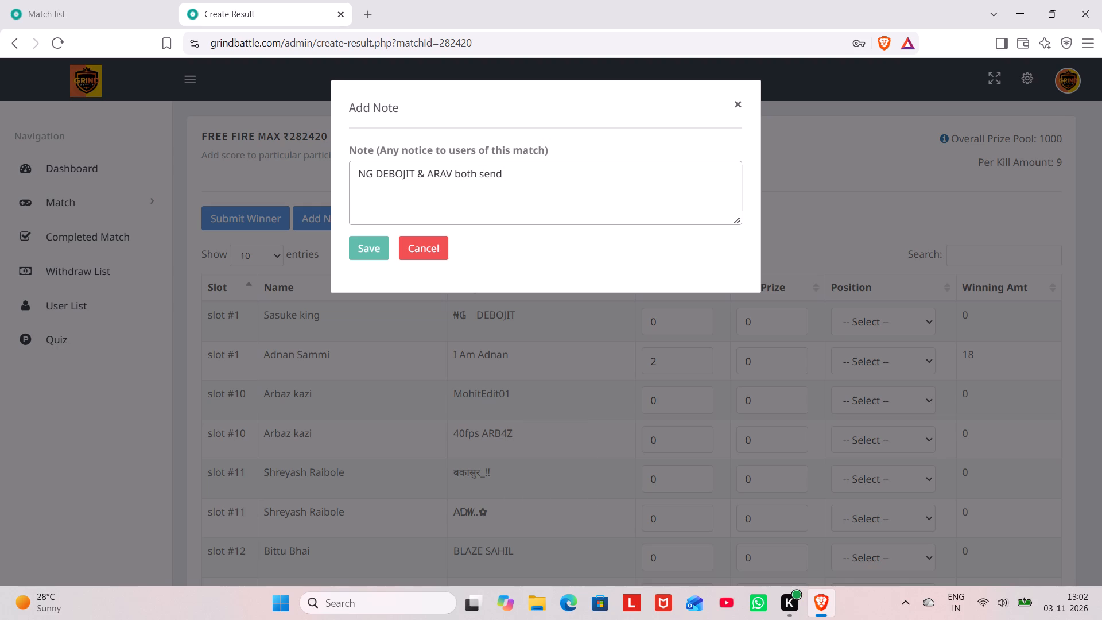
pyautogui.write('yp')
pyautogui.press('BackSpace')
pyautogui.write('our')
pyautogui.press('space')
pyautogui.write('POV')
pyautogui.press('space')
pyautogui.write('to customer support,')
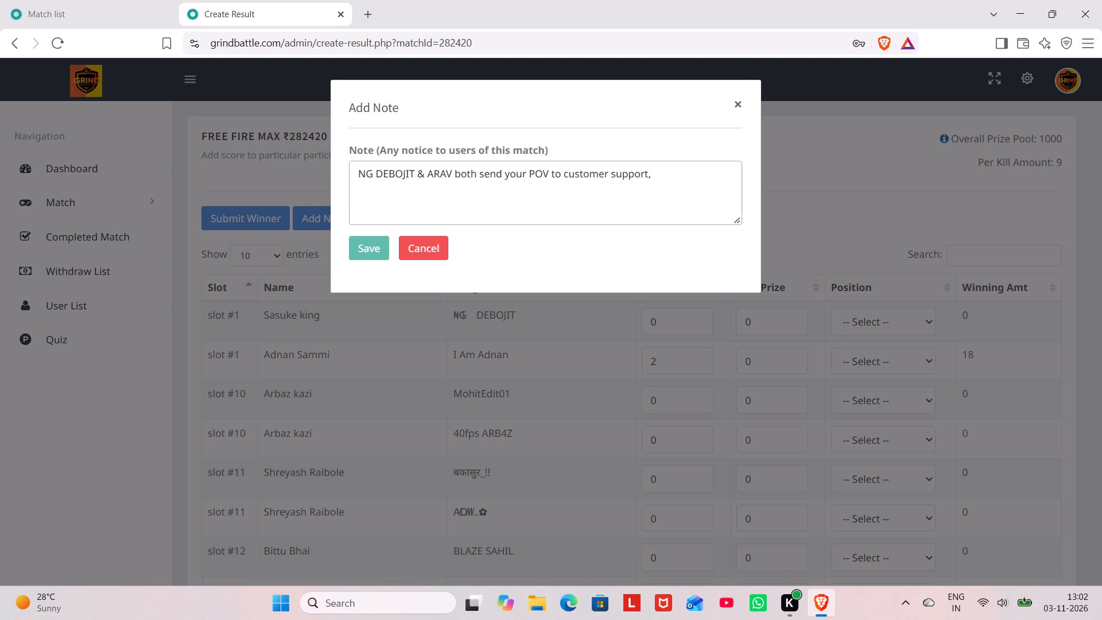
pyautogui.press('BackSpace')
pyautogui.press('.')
pyautogui.click(358, 251)
# Search the match list for 282519 and mark that FREE FIRE MAX 2 match as finished.
pyautogui.click(11, 0)
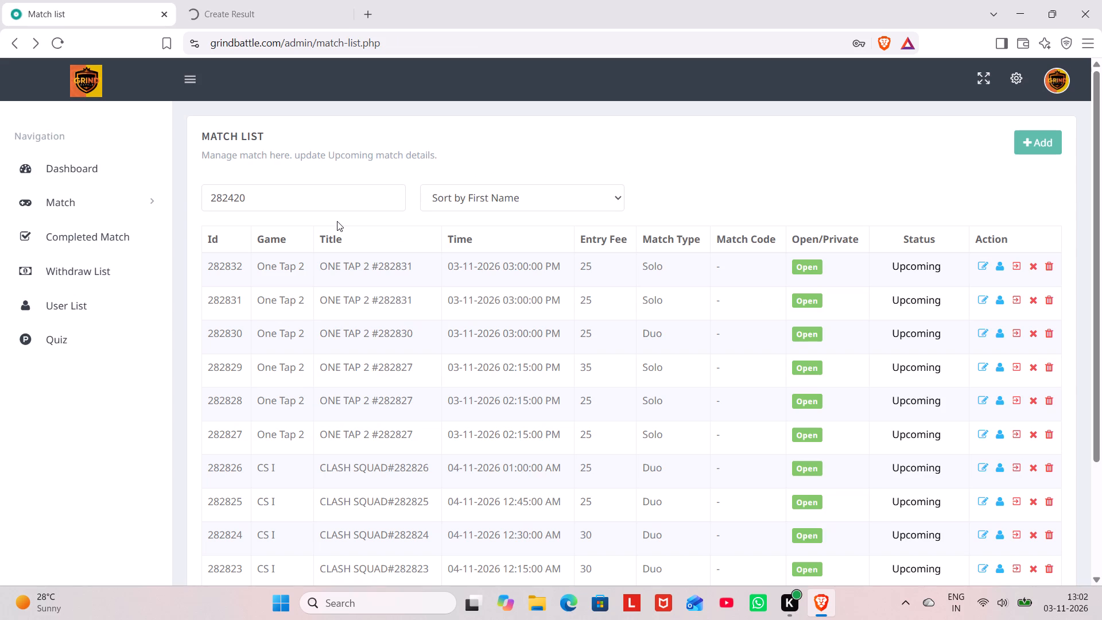
pyautogui.click(321, 205)
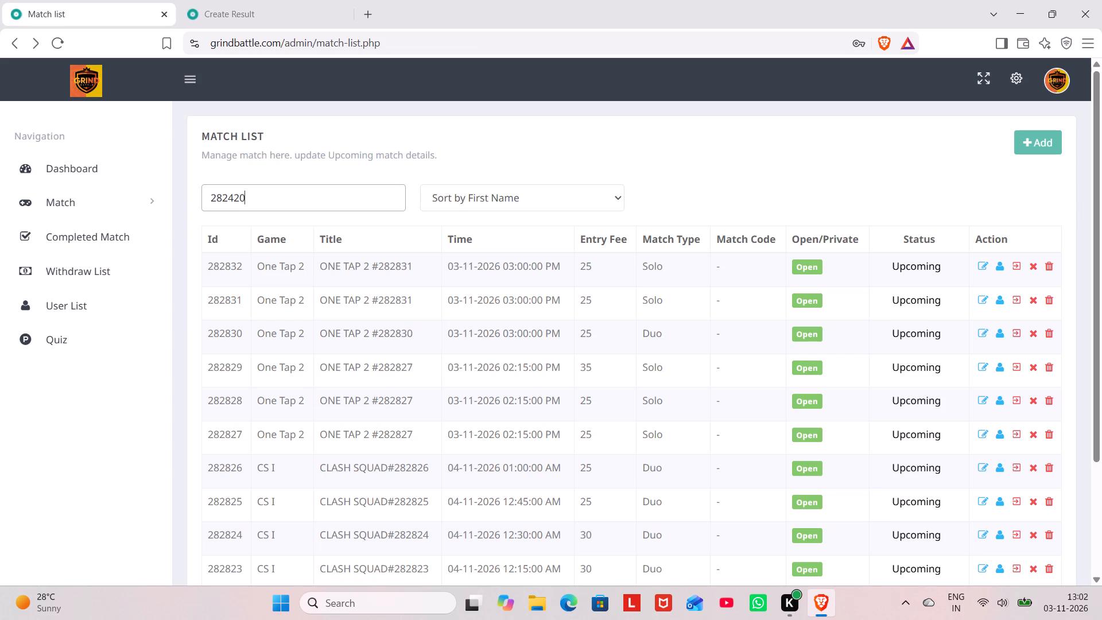
pyautogui.press('BackSpace')
pyautogui.press('BackSpace')
pyautogui.press('BackSpace')
pyautogui.write('51')
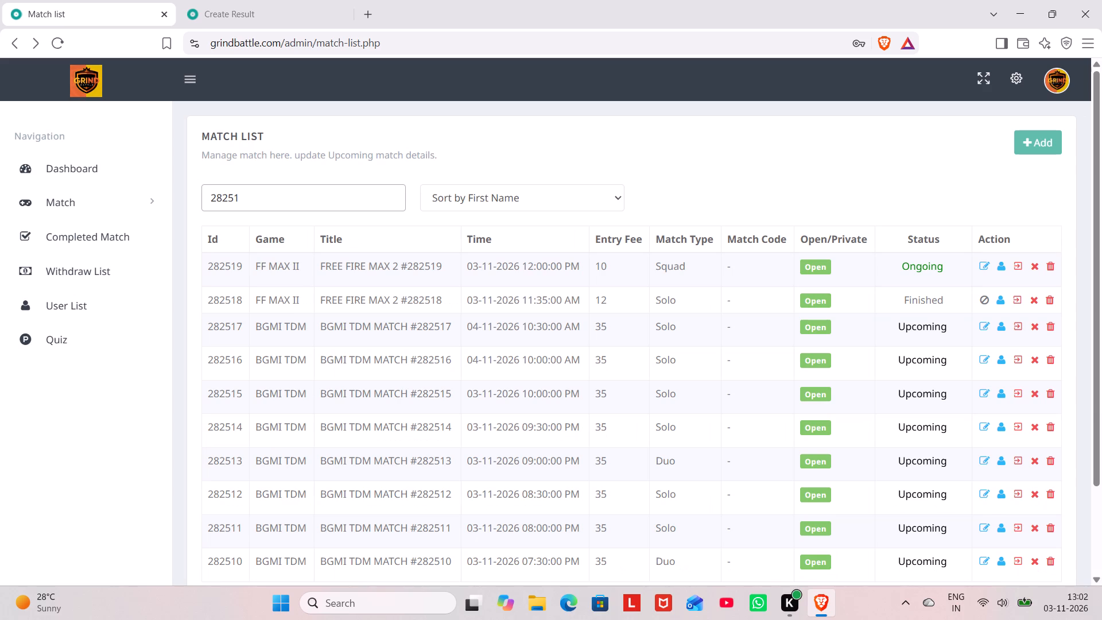
pyautogui.press('9')
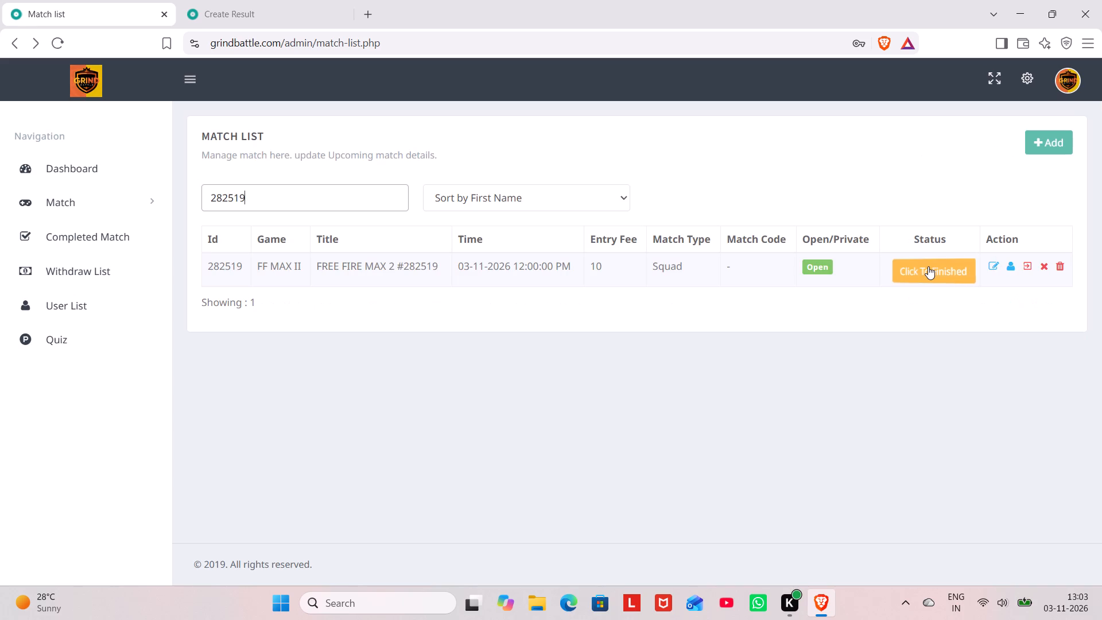
pyautogui.click(928, 266)
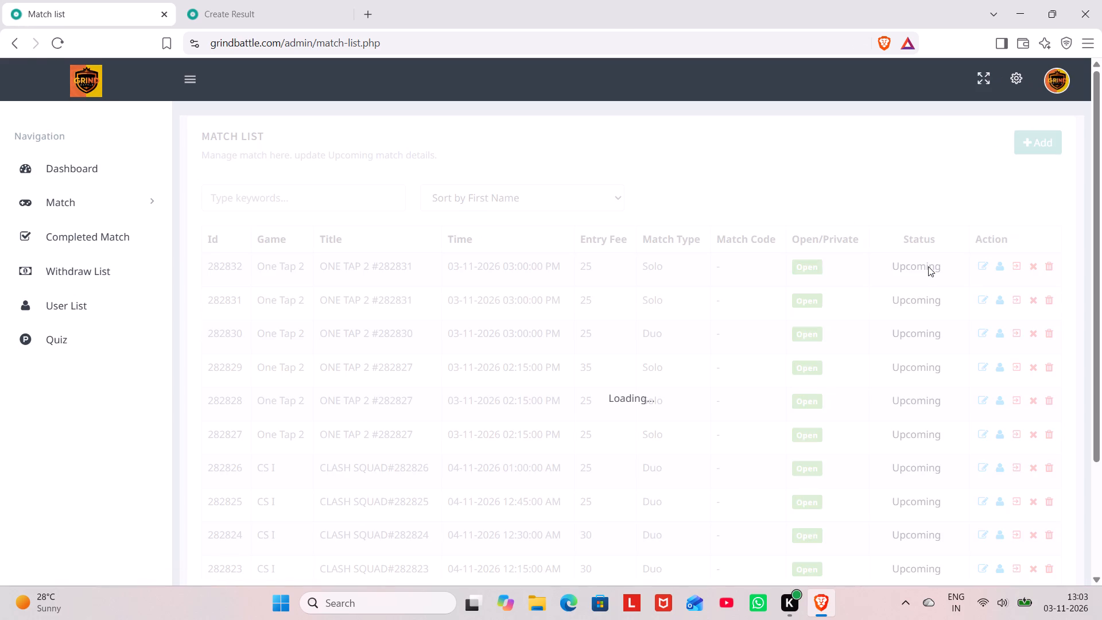
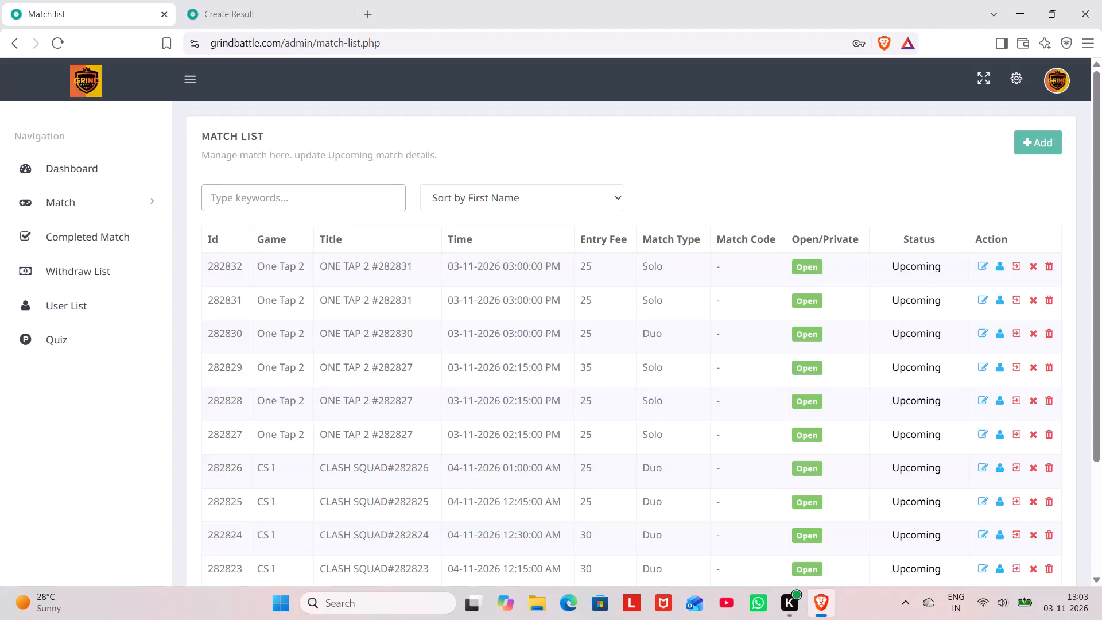
# Search the match list for 282520.
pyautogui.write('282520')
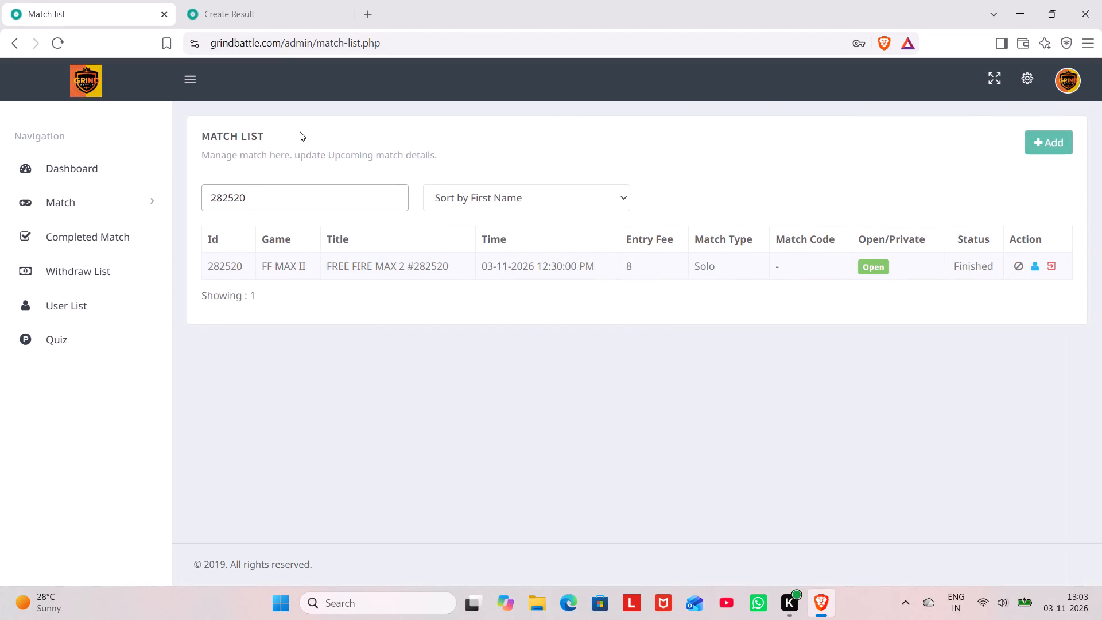
# Leave the match 282420 result page and open the completed match list.
pyautogui.click(231, 0)
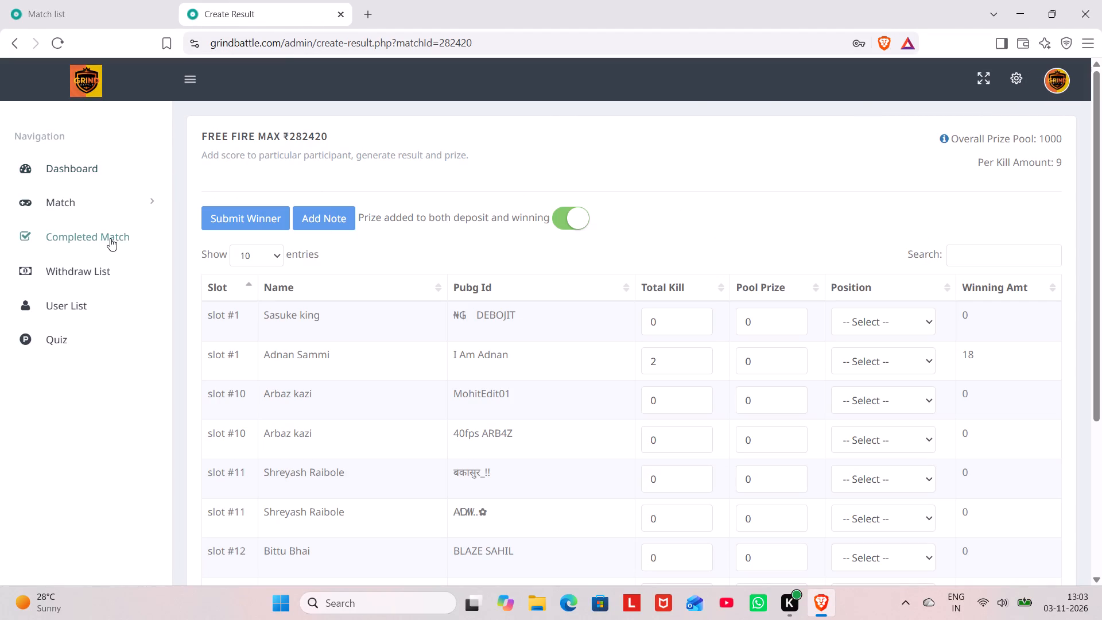
pyautogui.click(110, 238)
# Search the match list for 282519 and open that FREE FIRE MAX 2 match's details.
pyautogui.click(64, 0)
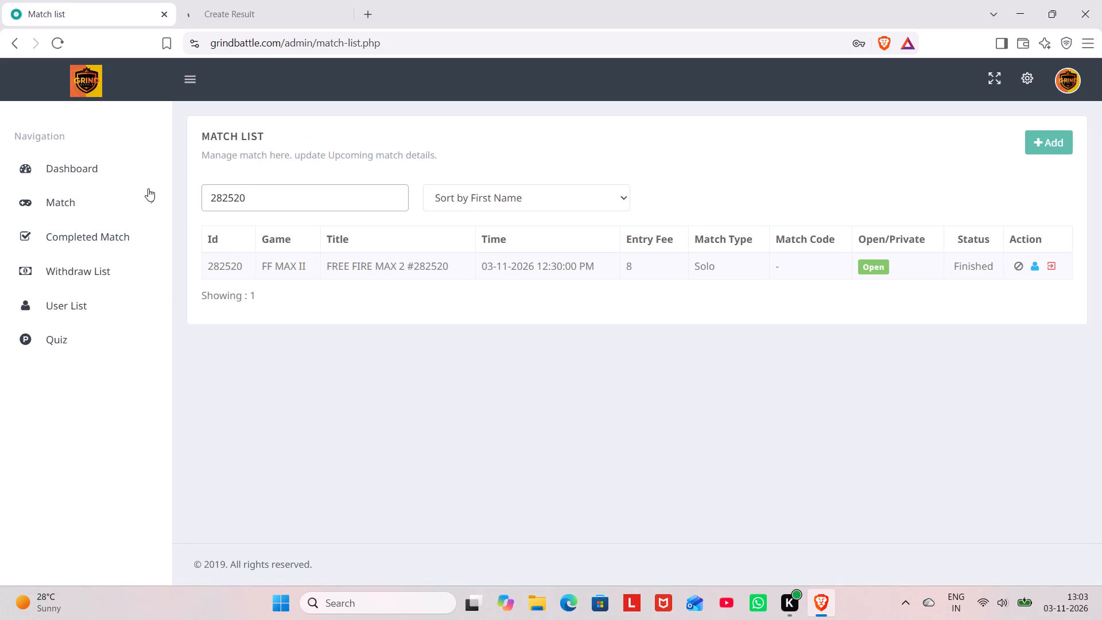
pyautogui.press('BackSpace')
pyautogui.press('BackSpace')
pyautogui.write('19')
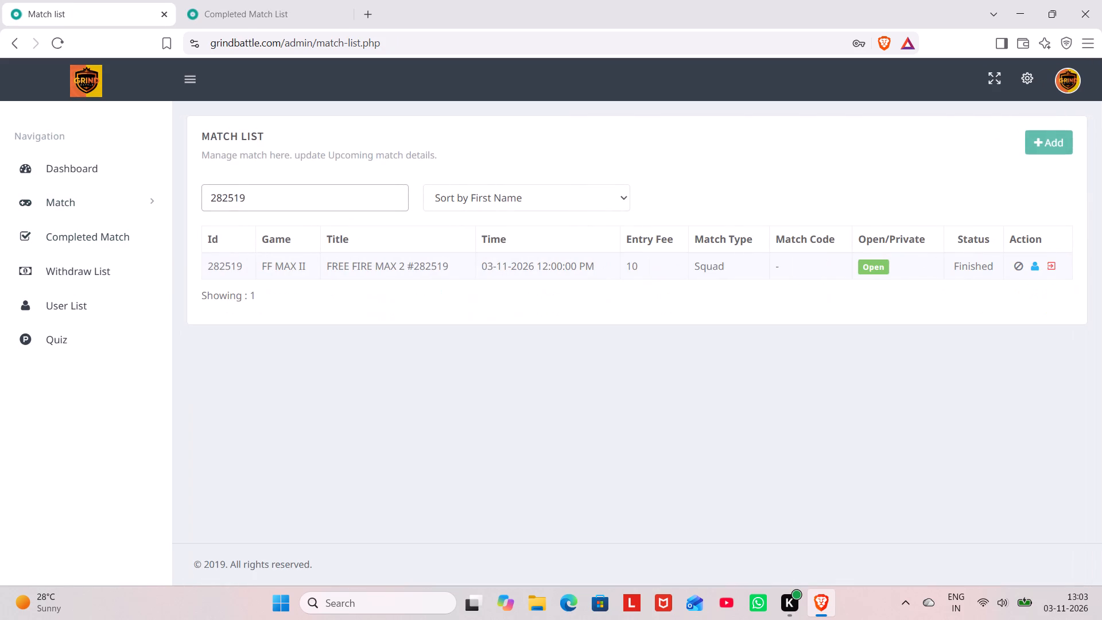
pyautogui.click(1051, 265)
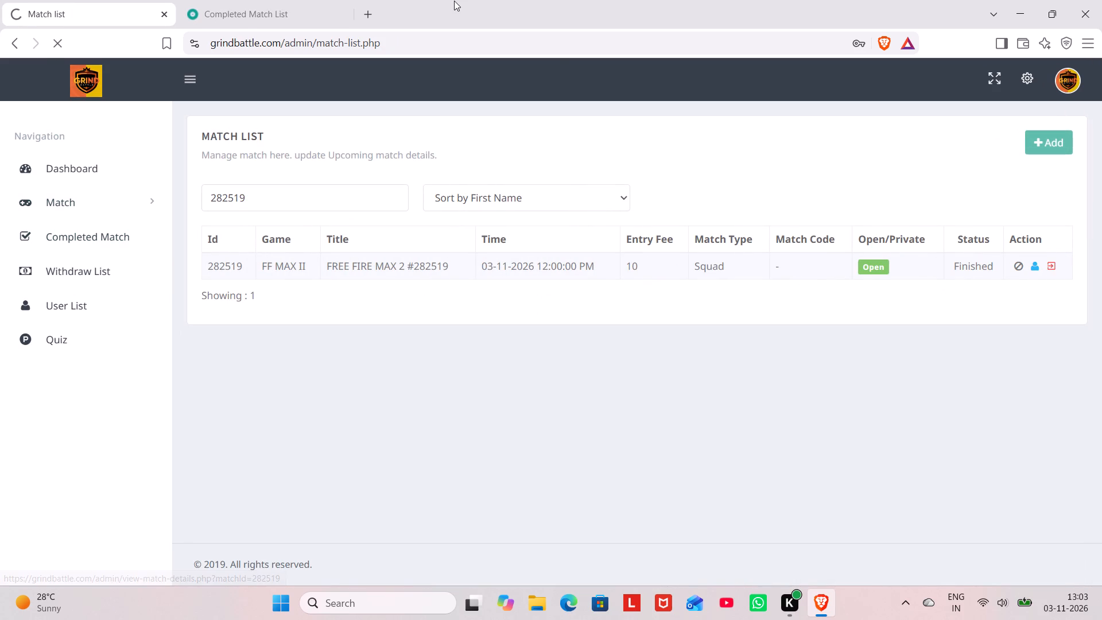
# Search the completed match list for 282519 and open its result entry page.
pyautogui.click(257, 0)
pyautogui.click(308, 199)
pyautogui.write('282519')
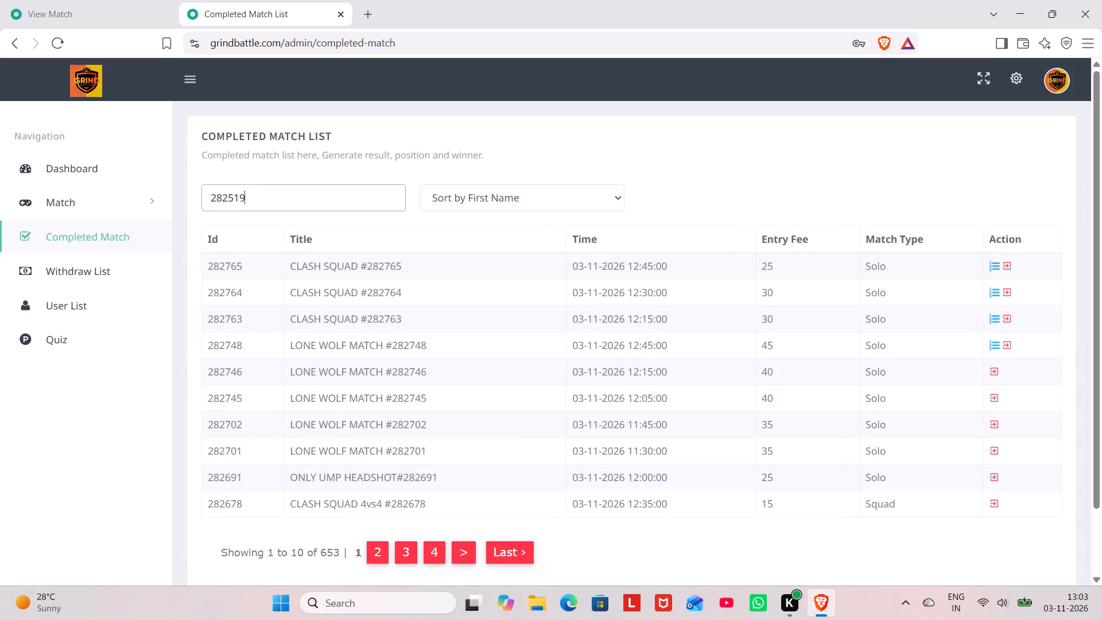
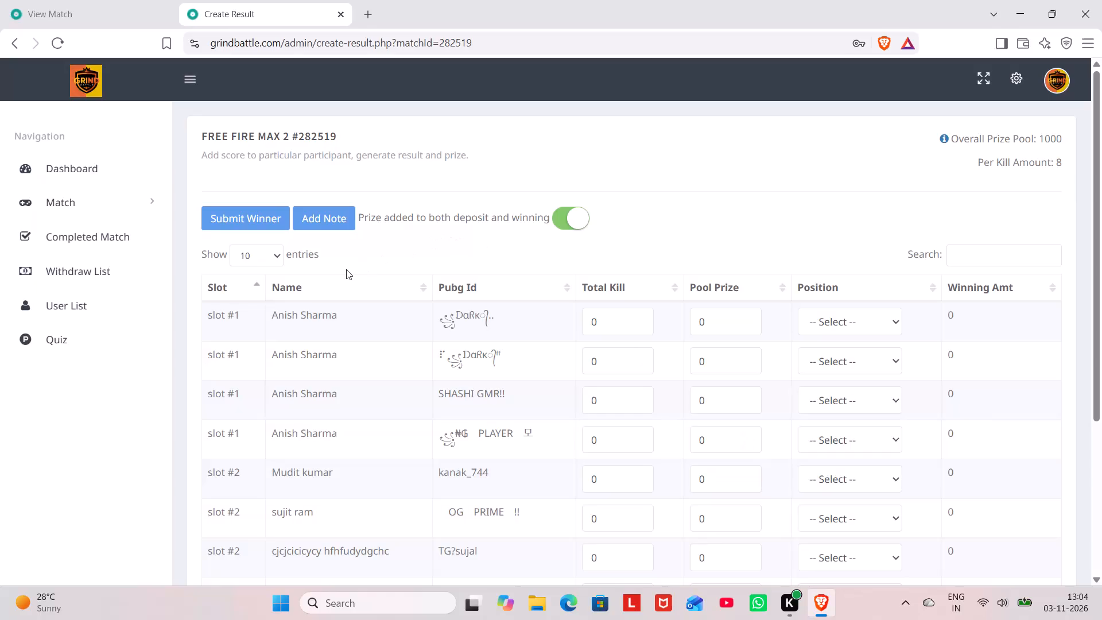
# Show 50 participant entries at a time in the match 282519 result table.
pyautogui.click(240, 257)
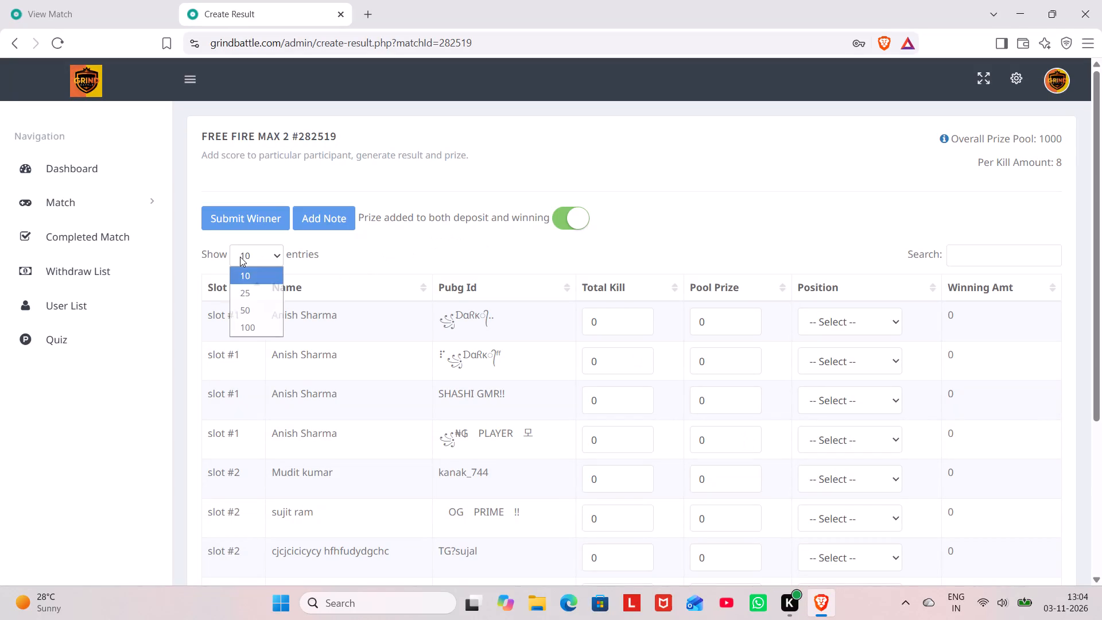
pyautogui.click(259, 309)
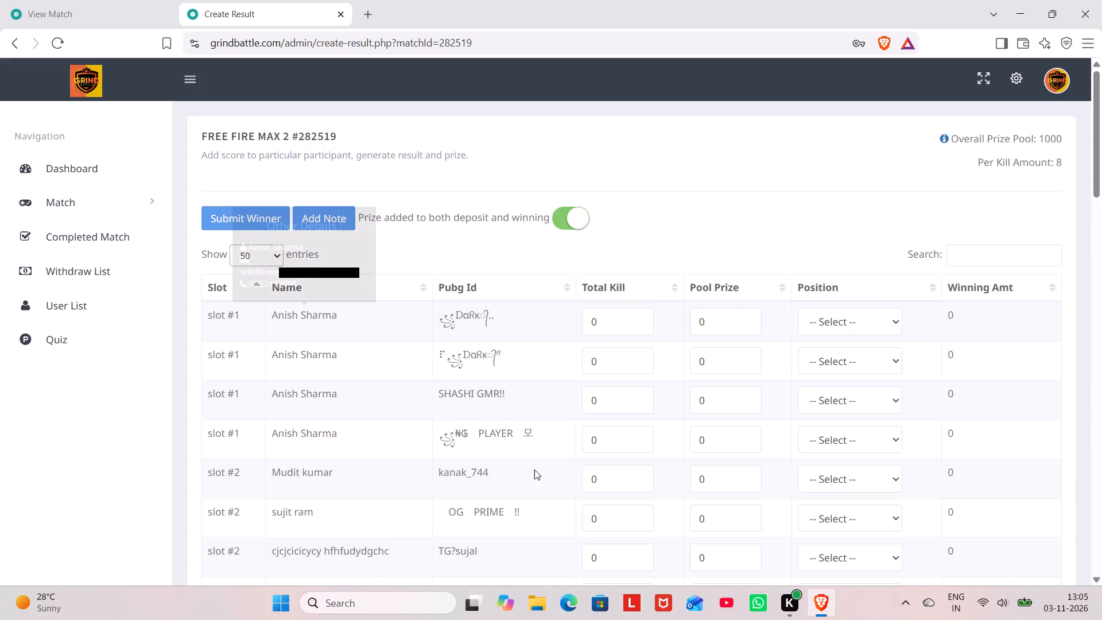
pyautogui.click(983, 263)
pyautogui.write('dg')
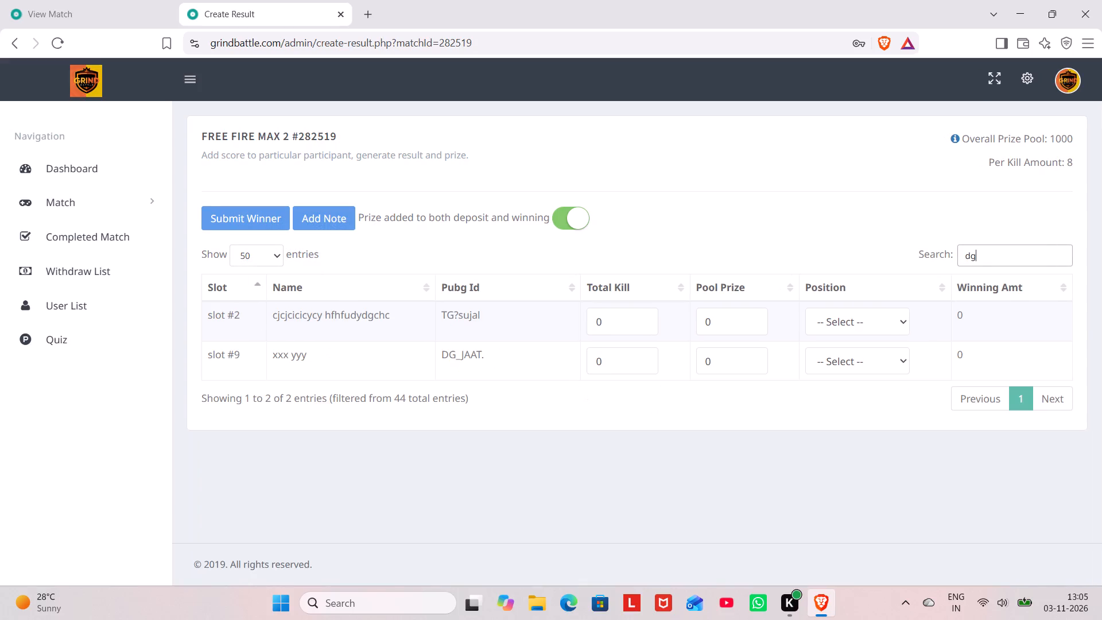
pyautogui.click(635, 363)
pyautogui.press('4')
pyautogui.press('Tab')
pyautogui.write('15')
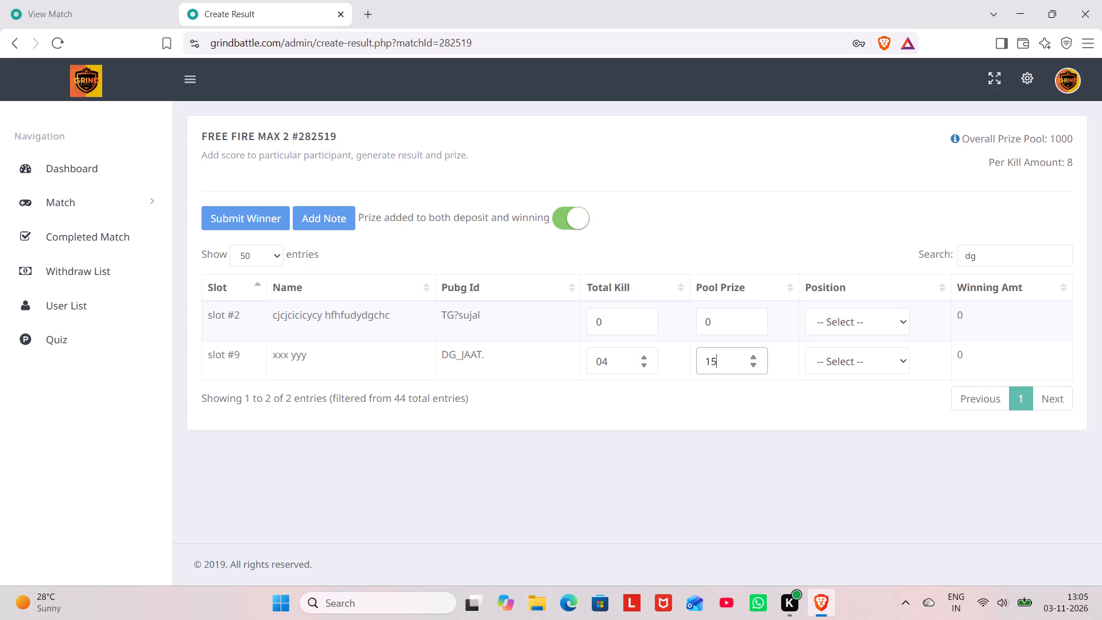
pyautogui.press('Tab')
pyautogui.press('Down')
pyautogui.press('Tab')
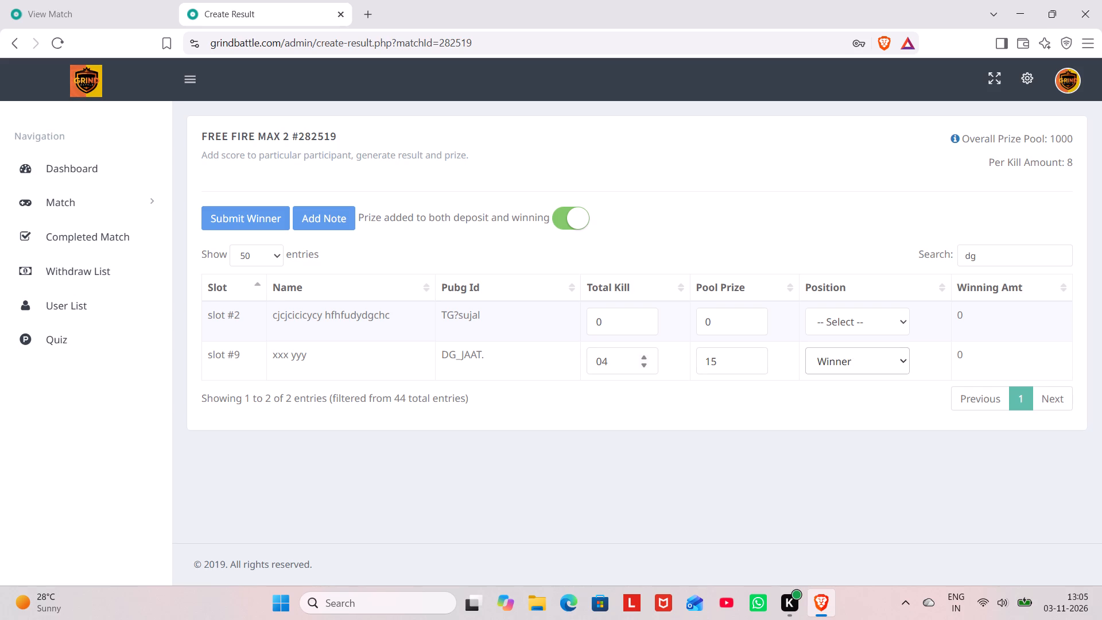
pyautogui.click(986, 266)
pyautogui.press('BackSpace')
pyautogui.press('BackSpace')
pyautogui.press('BackSpace')
pyautogui.write('sa')
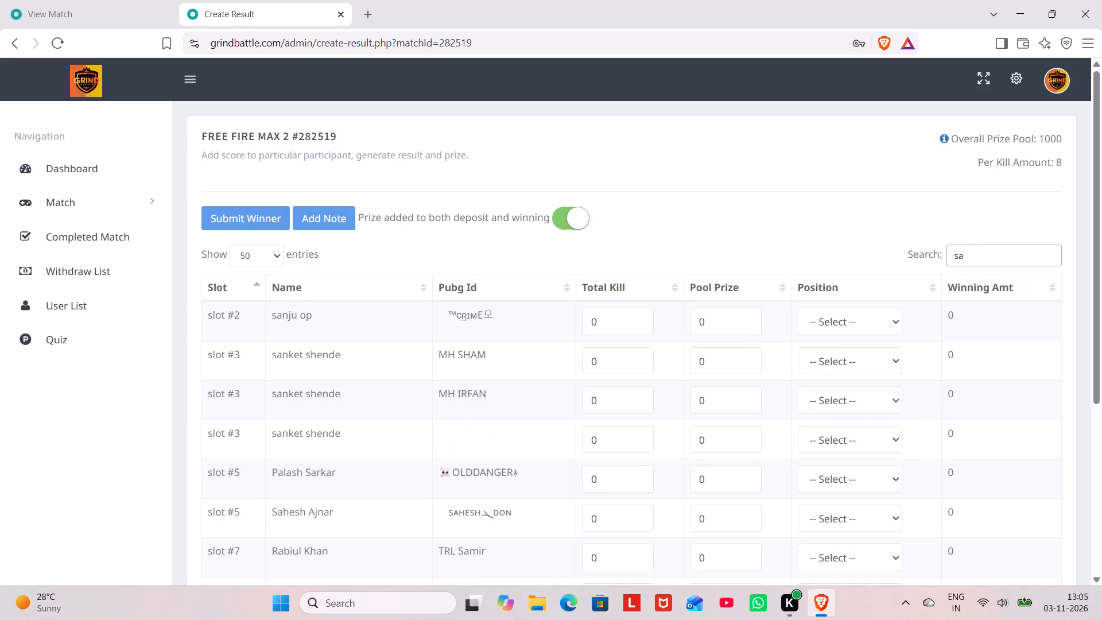
pyautogui.press('m')
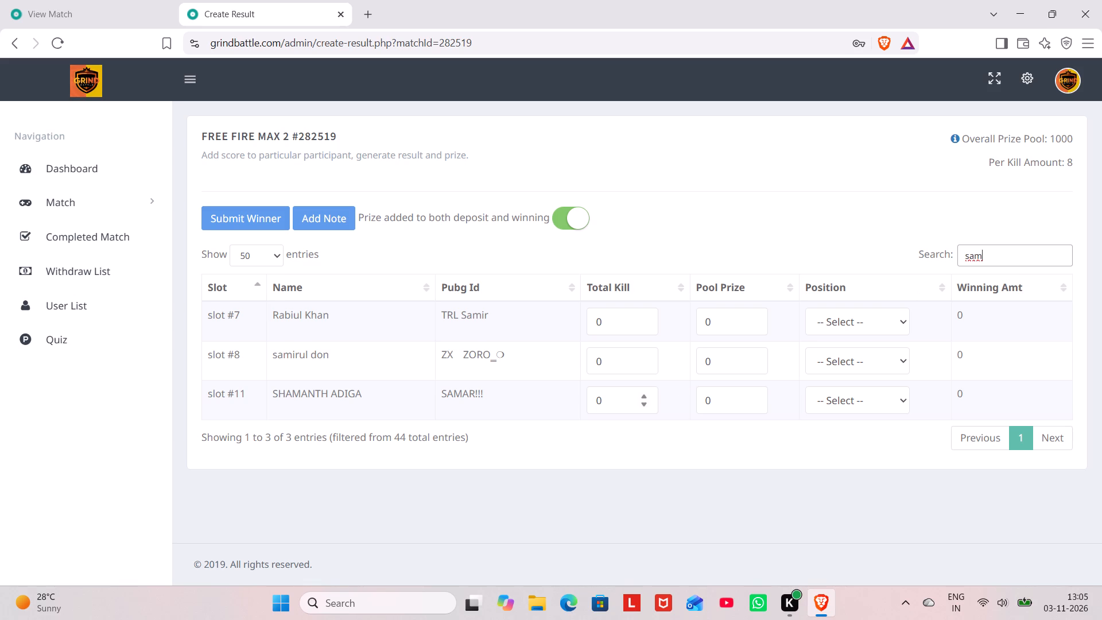
pyautogui.click(622, 403)
pyautogui.press('7')
pyautogui.press('Tab')
pyautogui.write('15')
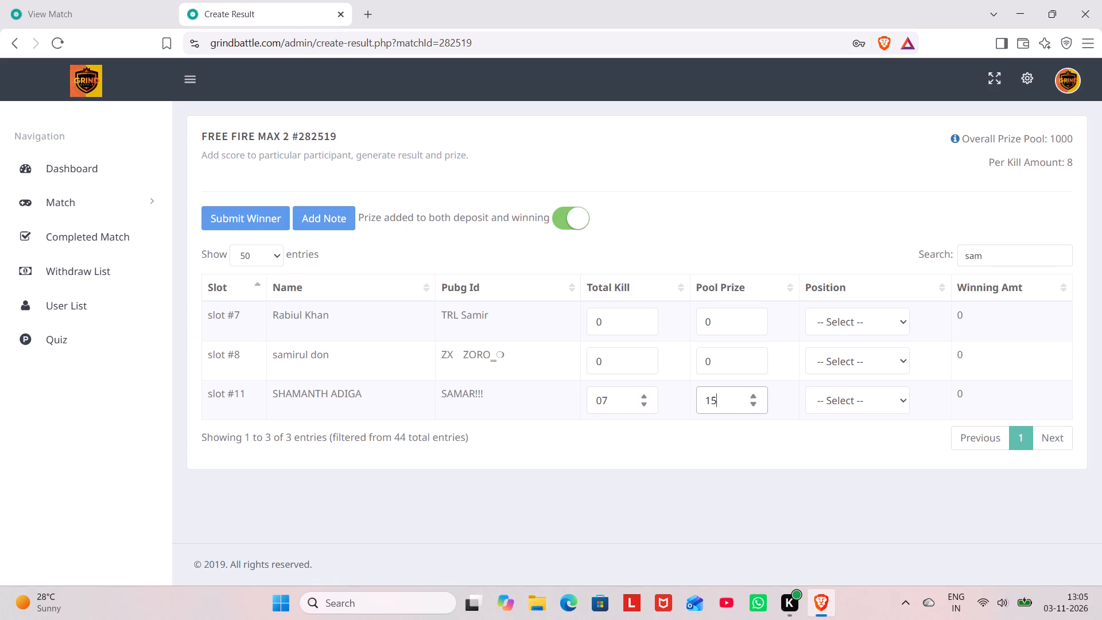
pyautogui.press('Tab')
pyautogui.press('Down')
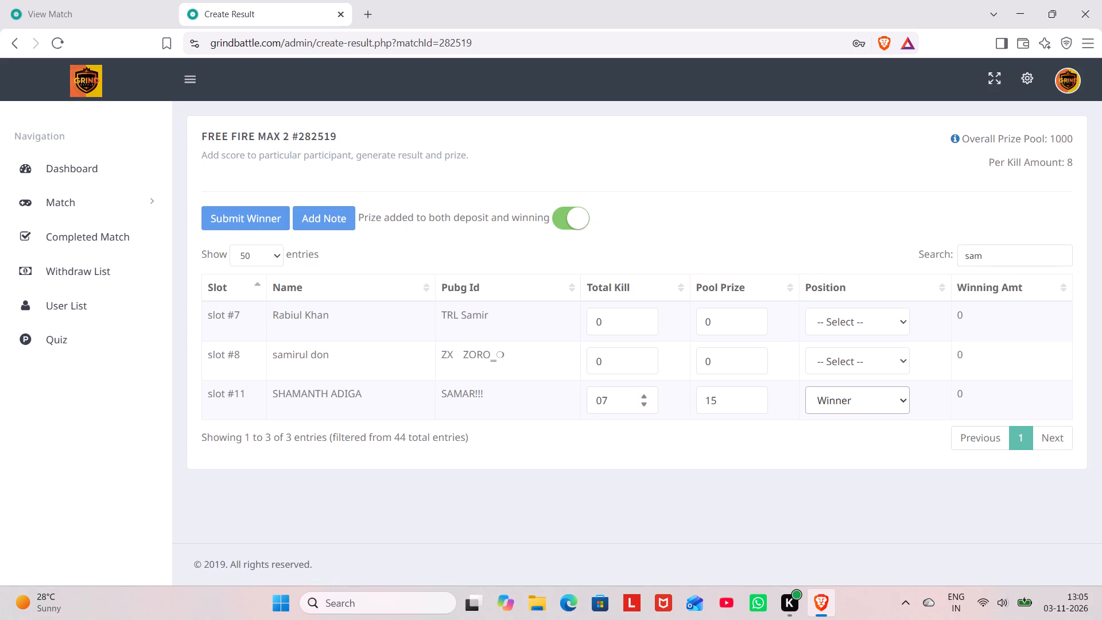
pyautogui.press('Tab')
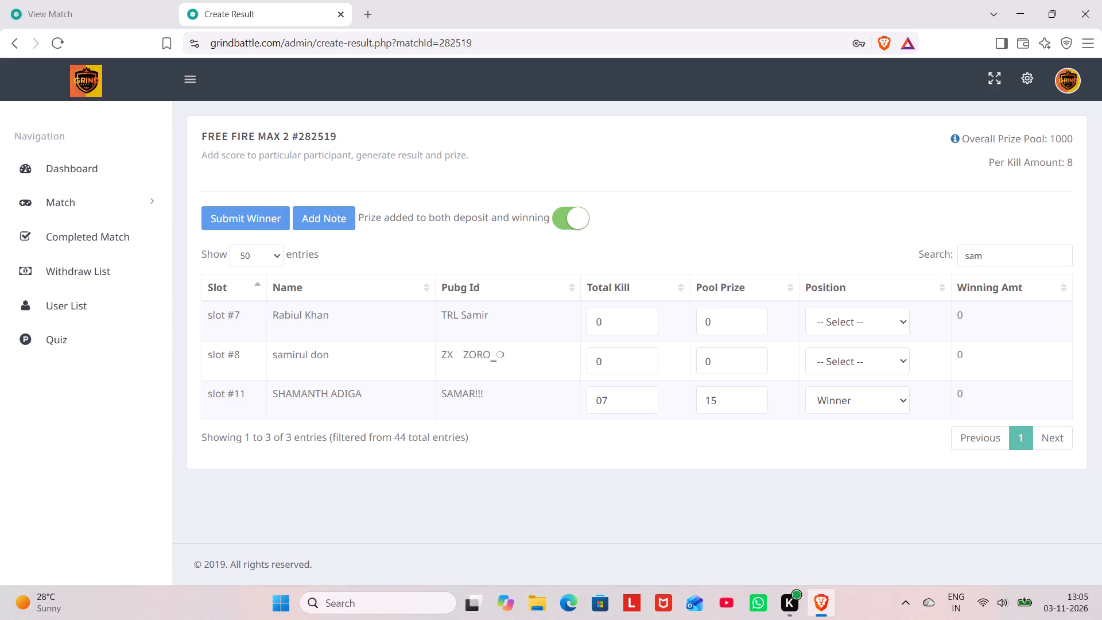
pyautogui.click(994, 258)
pyautogui.press('BackSpace')
pyautogui.press('BackSpace')
pyautogui.press('BackSpace')
pyautogui.press('BackSpace')
pyautogui.write('pb')
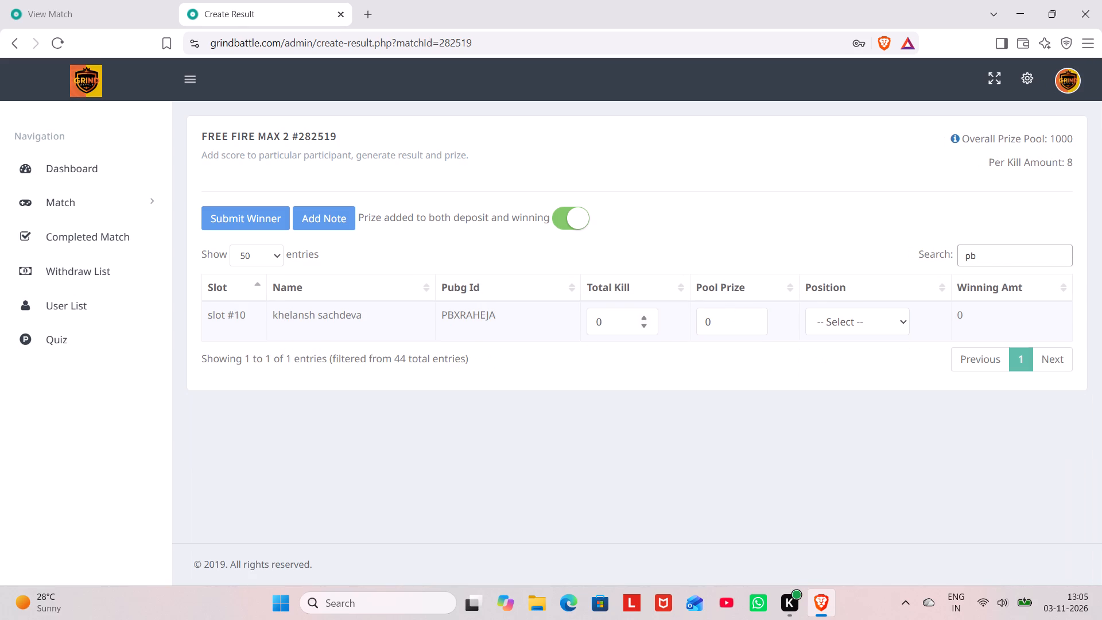
pyautogui.click(612, 327)
pyautogui.press('9')
pyautogui.press('Tab')
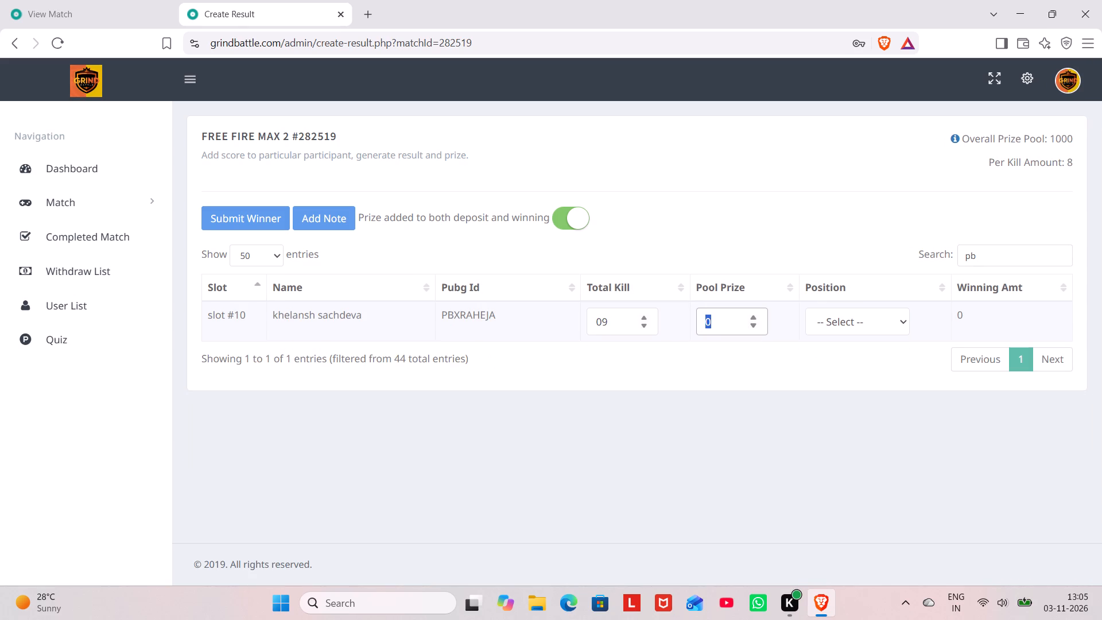
pyautogui.write('15')
pyautogui.press('Tab')
pyautogui.press('Down')
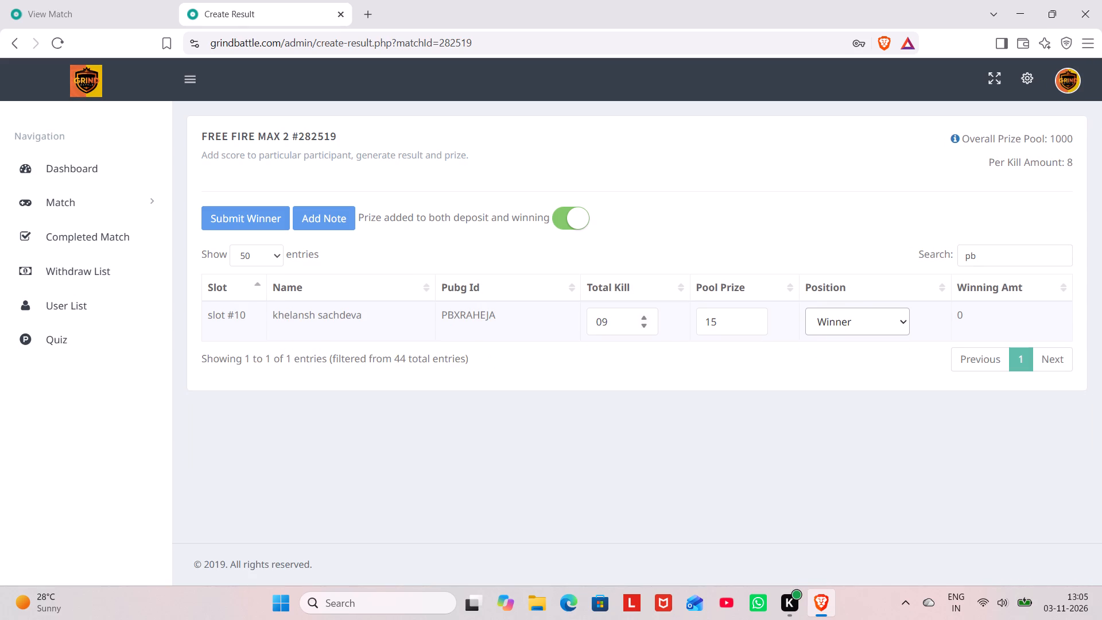
pyautogui.press('Tab')
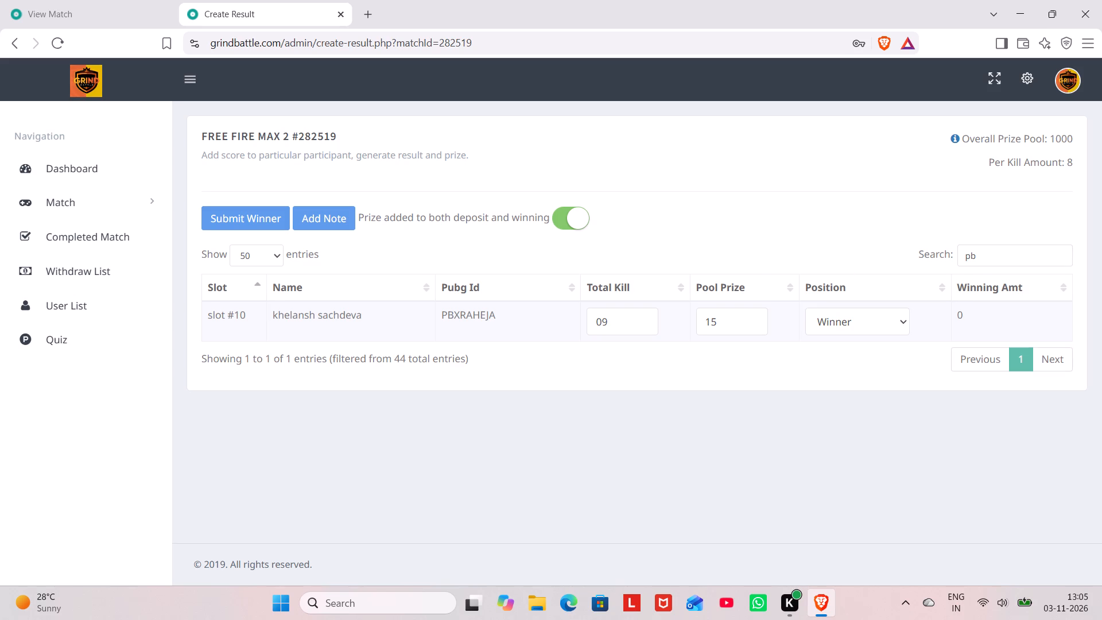
# Find participant SHARU by searching shar, and record a pool prize of 15 and the Winner position.
pyautogui.click(1001, 251)
pyautogui.press('BackSpace')
pyautogui.press('BackSpace')
pyautogui.press('BackSpace')
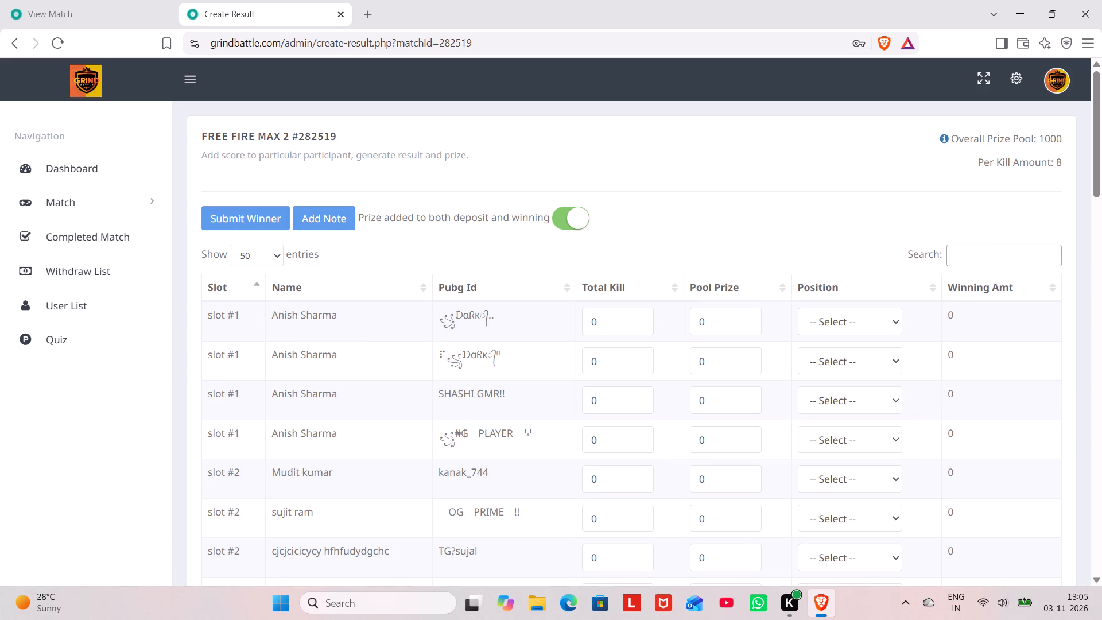
pyautogui.write('sha')
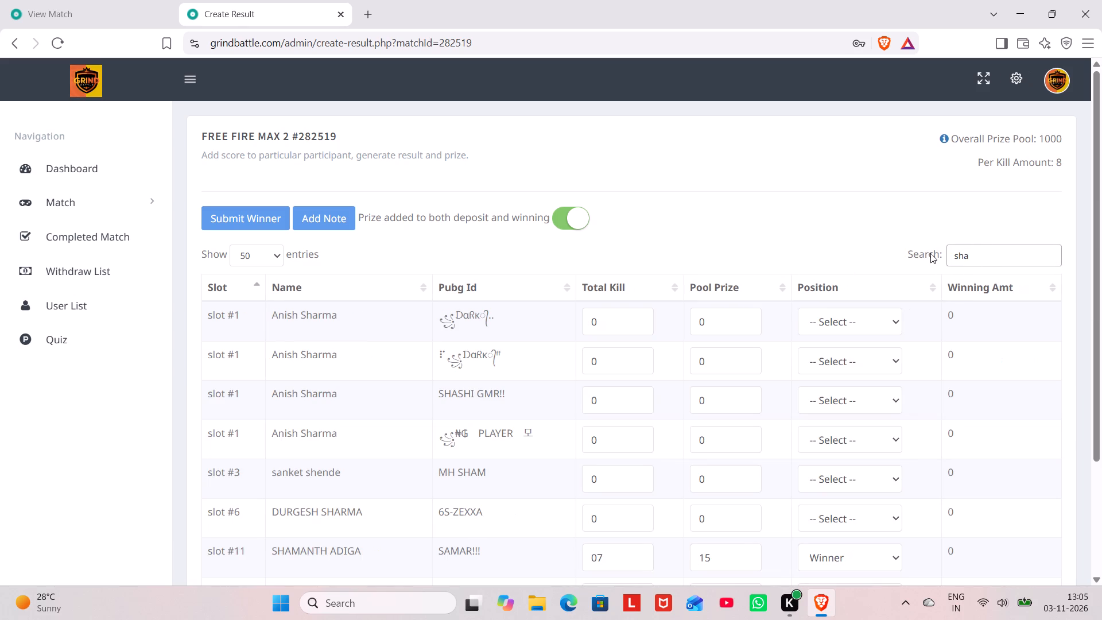
pyautogui.press('r')
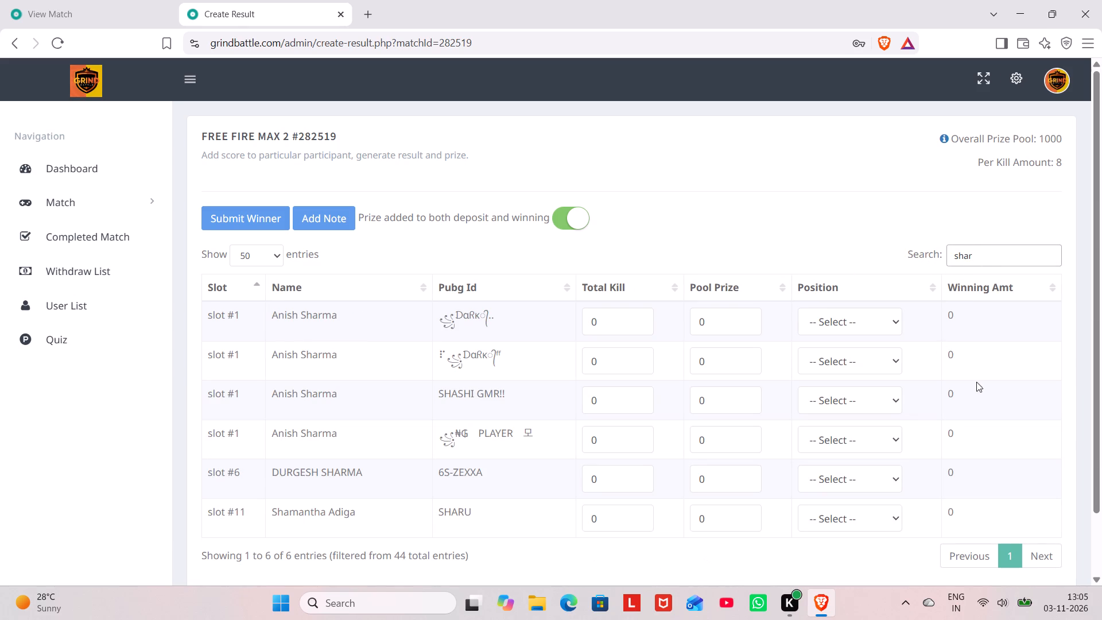
pyautogui.click(712, 517)
pyautogui.press('BackSpace')
pyautogui.write('15')
pyautogui.press('Tab')
pyautogui.press('Down')
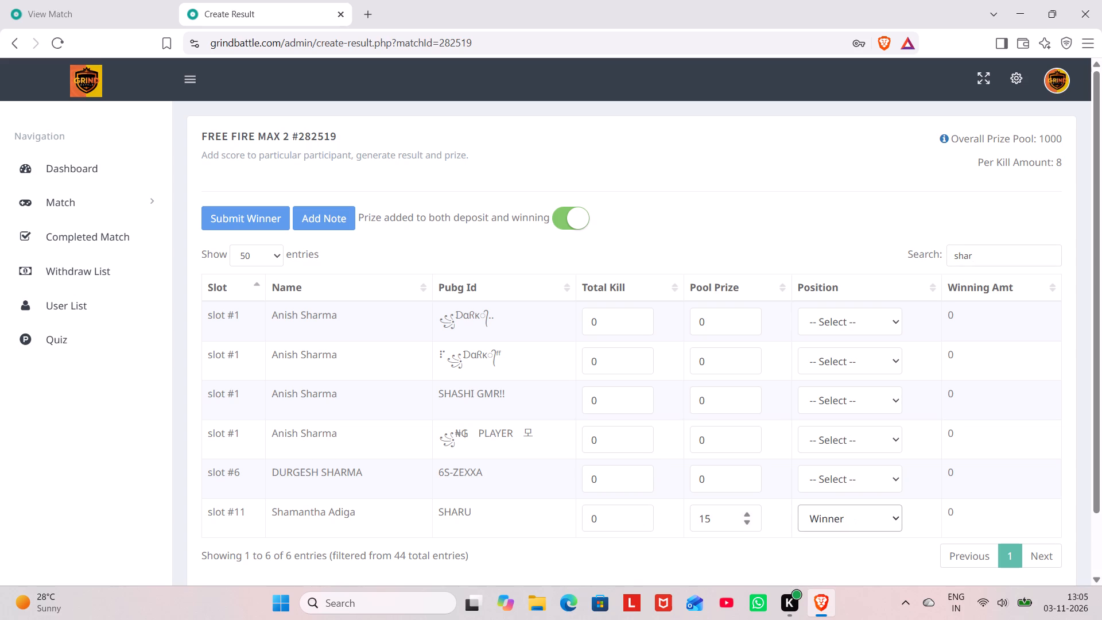
pyautogui.press('Tab')
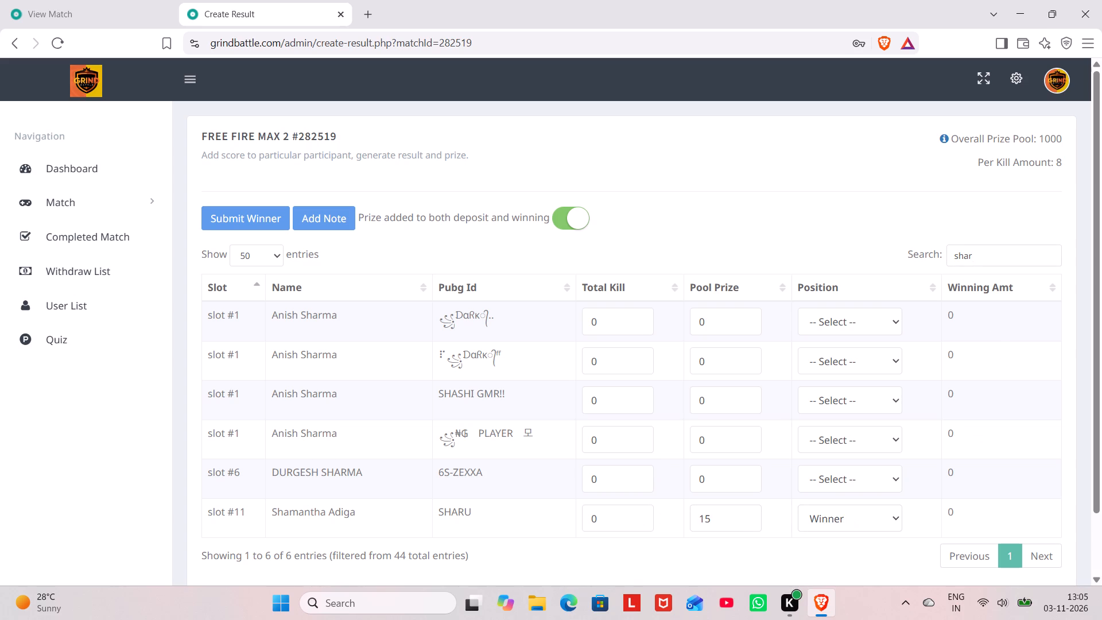
# Search the match participants for cd and for cr, and clear the search.
pyautogui.click(975, 263)
pyautogui.press('BackSpace')
pyautogui.press('BackSpace')
pyautogui.press('BackSpace')
pyautogui.press('BackSpace')
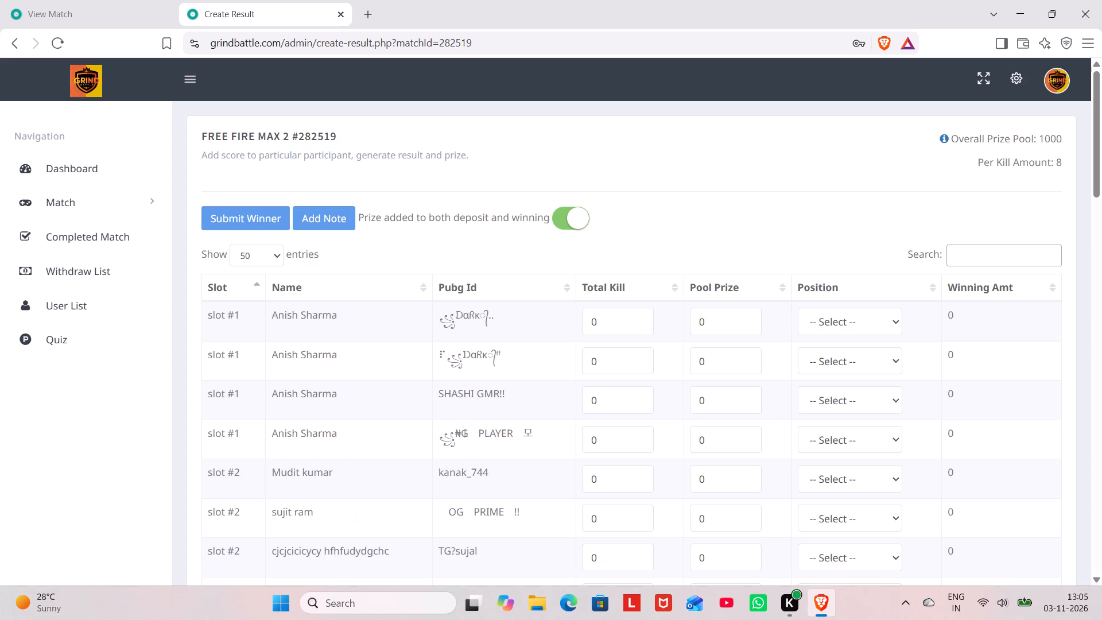
pyautogui.write('cd')
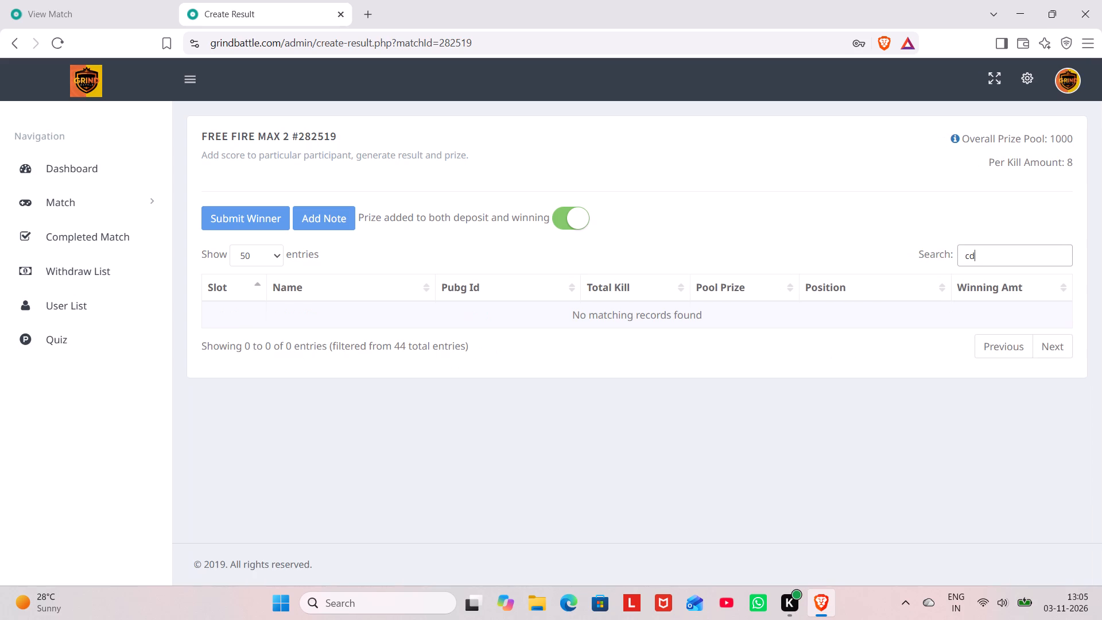
pyautogui.press('BackSpace')
pyautogui.press('r')
pyautogui.press('BackSpace')
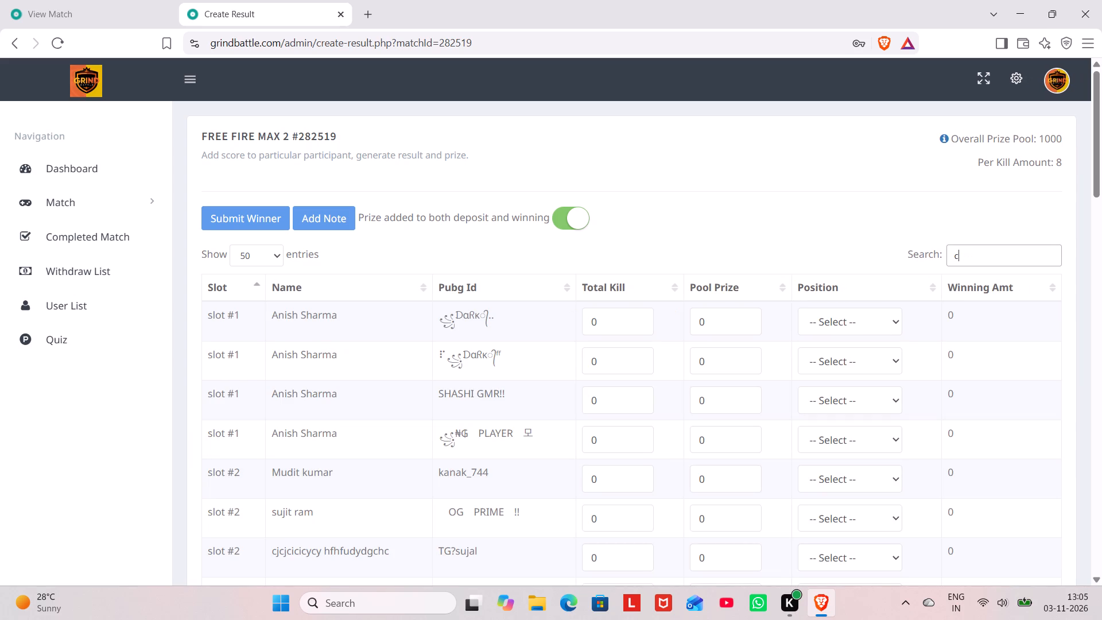
pyautogui.press('BackSpace')
pyautogui.press('BackSpace')
pyautogui.press('BackSpace')
pyautogui.press('BackSpace')
pyautogui.write('sh')
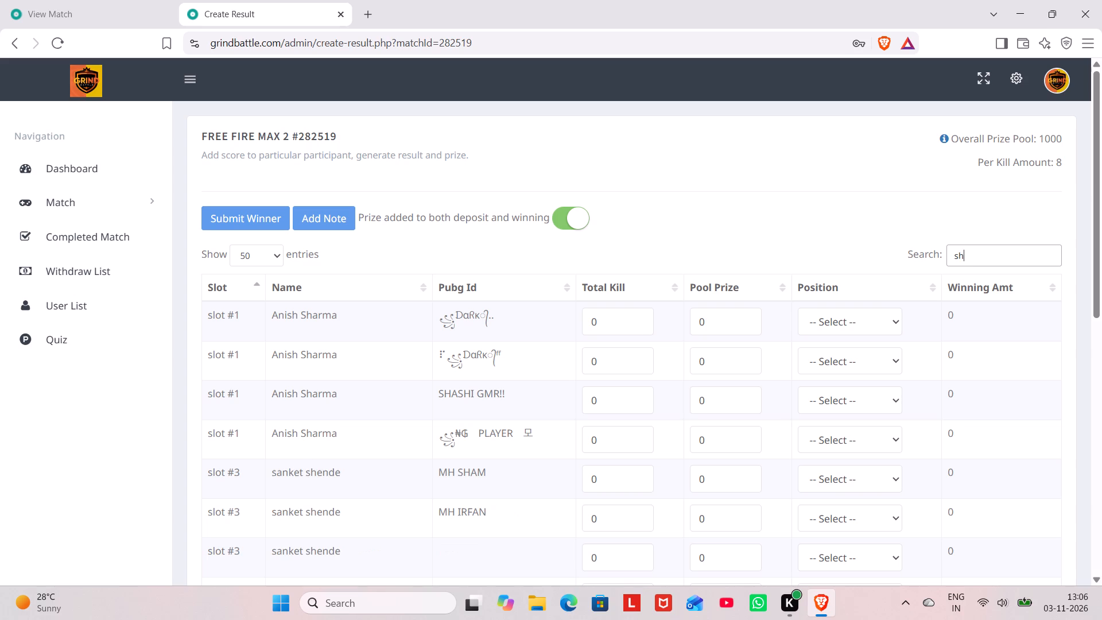
pyautogui.press('a')
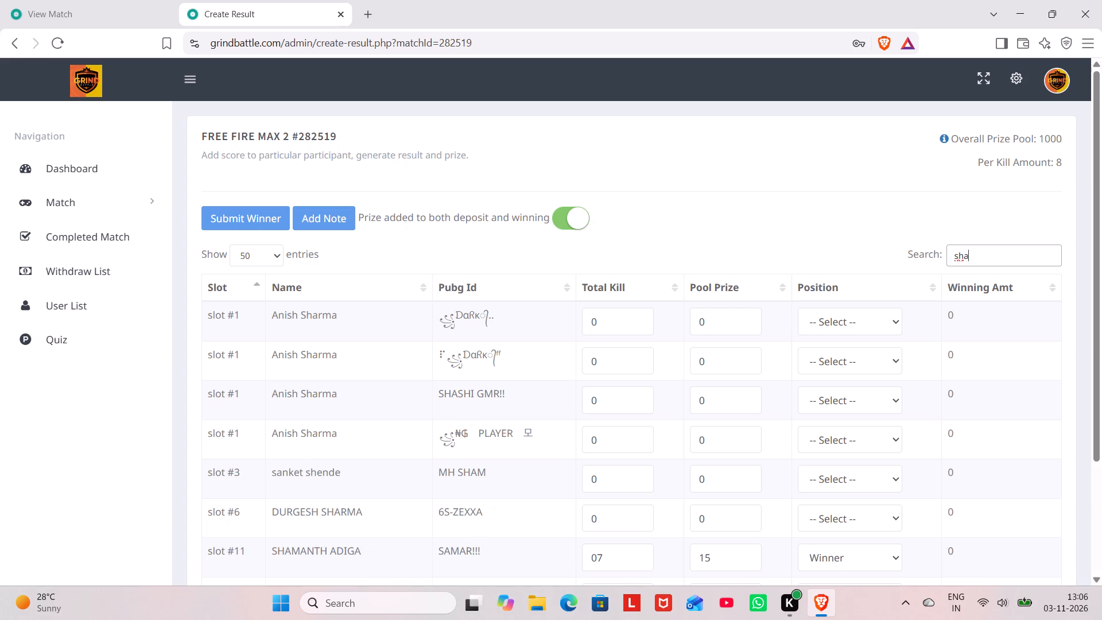
pyautogui.press('s')
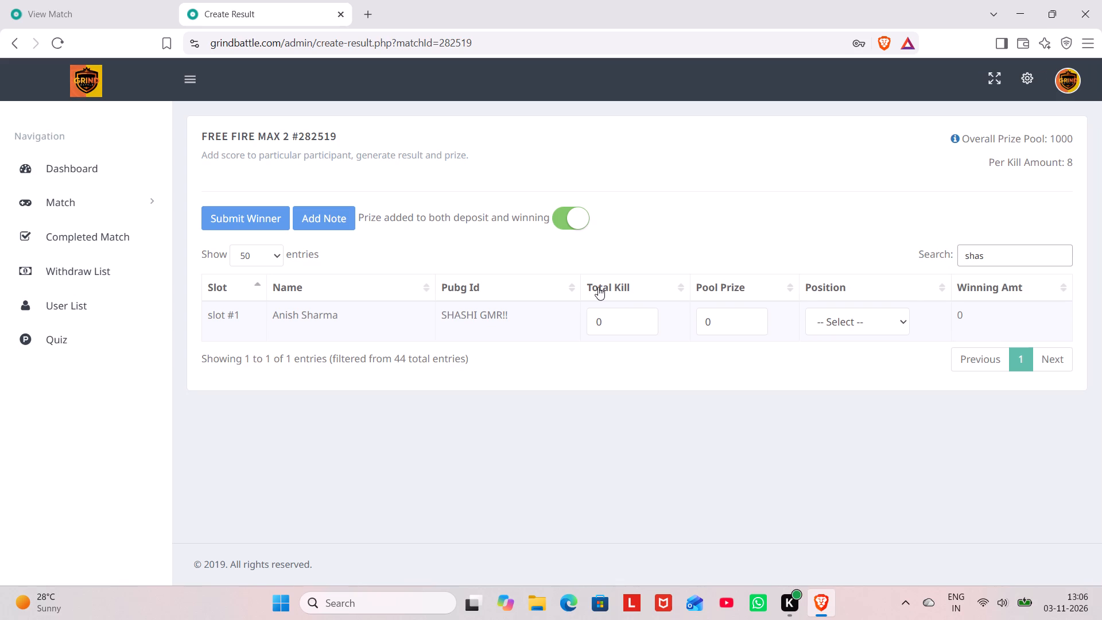
pyautogui.click(621, 315)
pyautogui.press('1')
pyautogui.press('Tab')
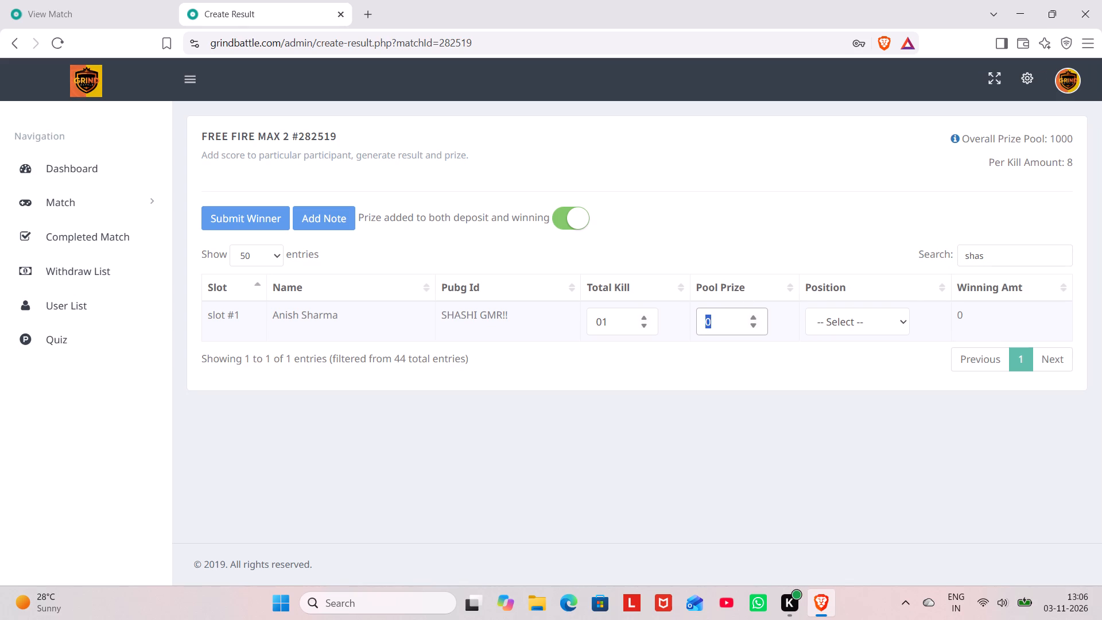
# Clear the participant search and record 1 kill for the first slot #1 participant, whose stylised Dark ID ends in two dots.
pyautogui.click(996, 253)
pyautogui.press('BackSpace')
pyautogui.press('BackSpace')
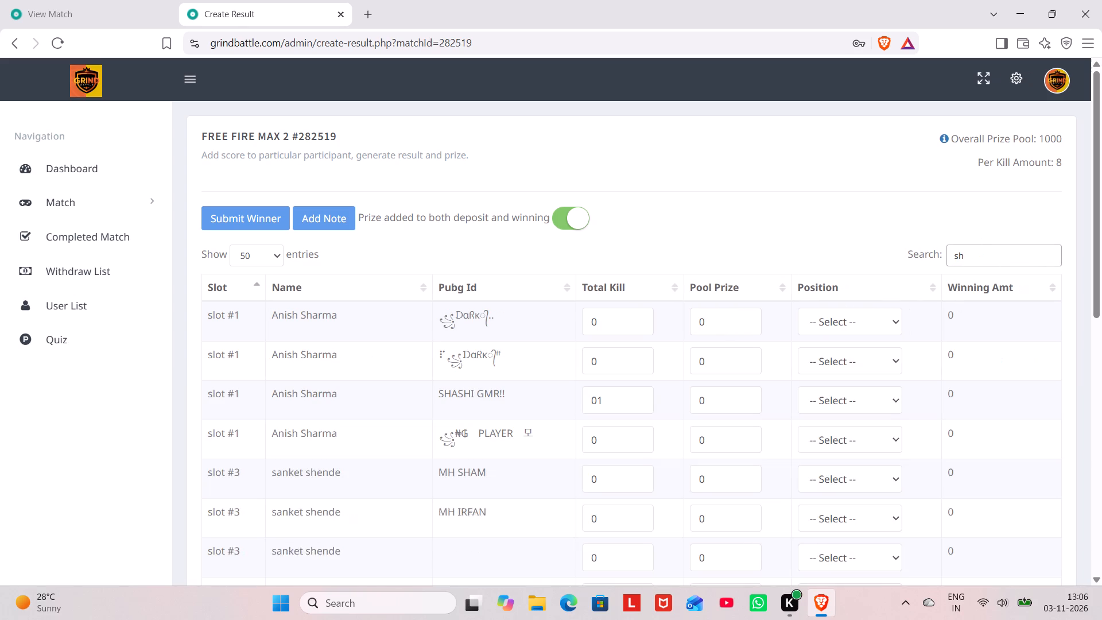
pyautogui.press('BackSpace')
pyautogui.press('BackSpace')
pyautogui.press('BackSpace')
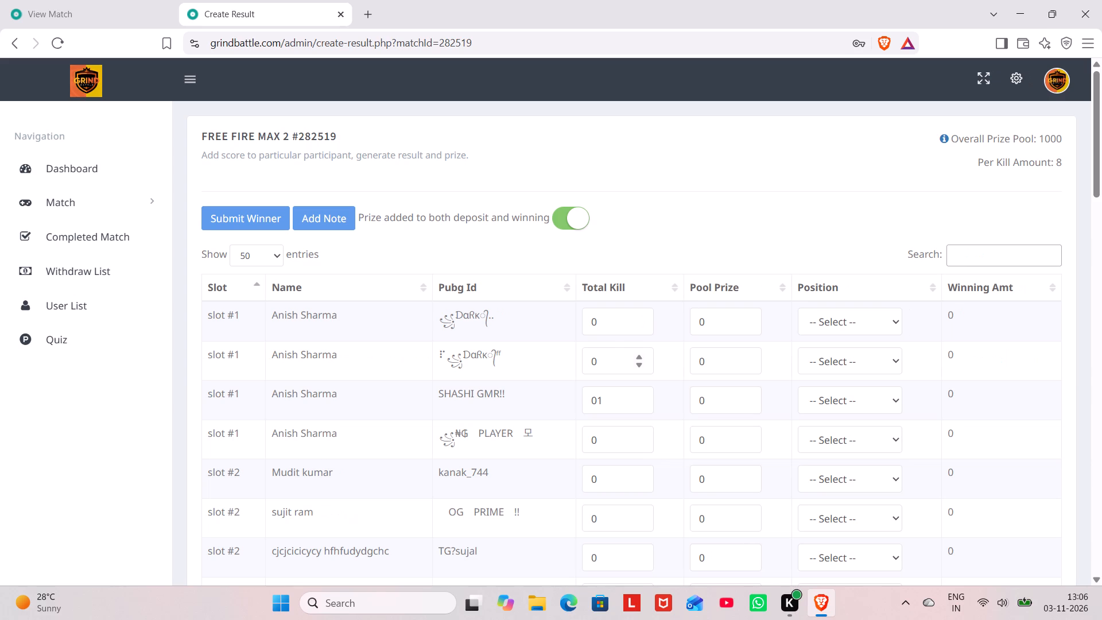
pyautogui.click(602, 318)
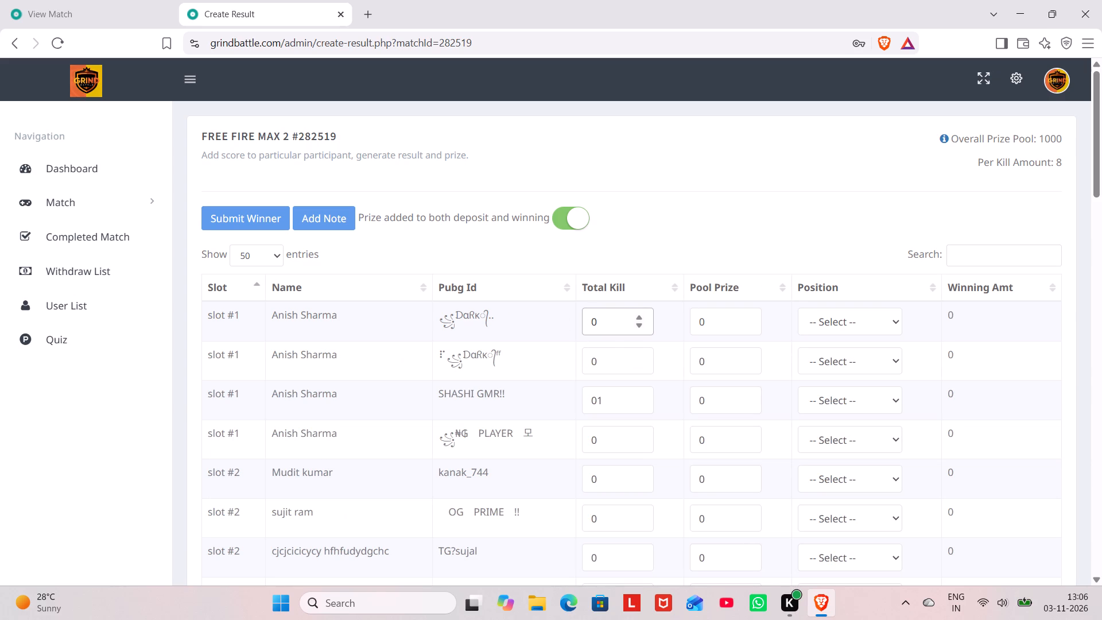
pyautogui.press('1')
pyautogui.press('Tab')
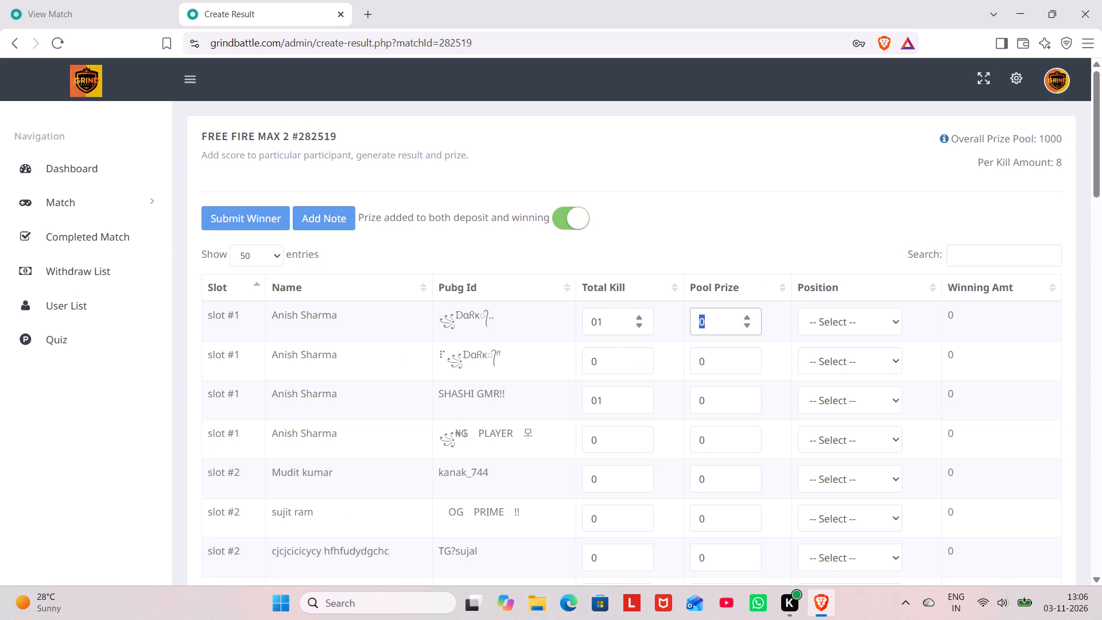
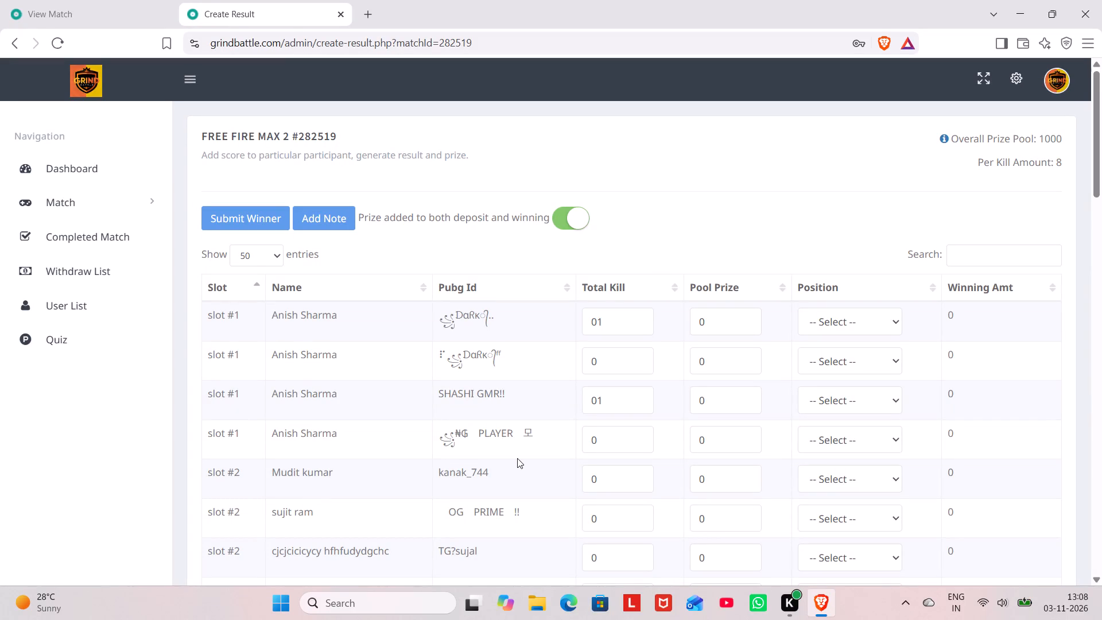
pyautogui.scroll(-3, 517, 458)
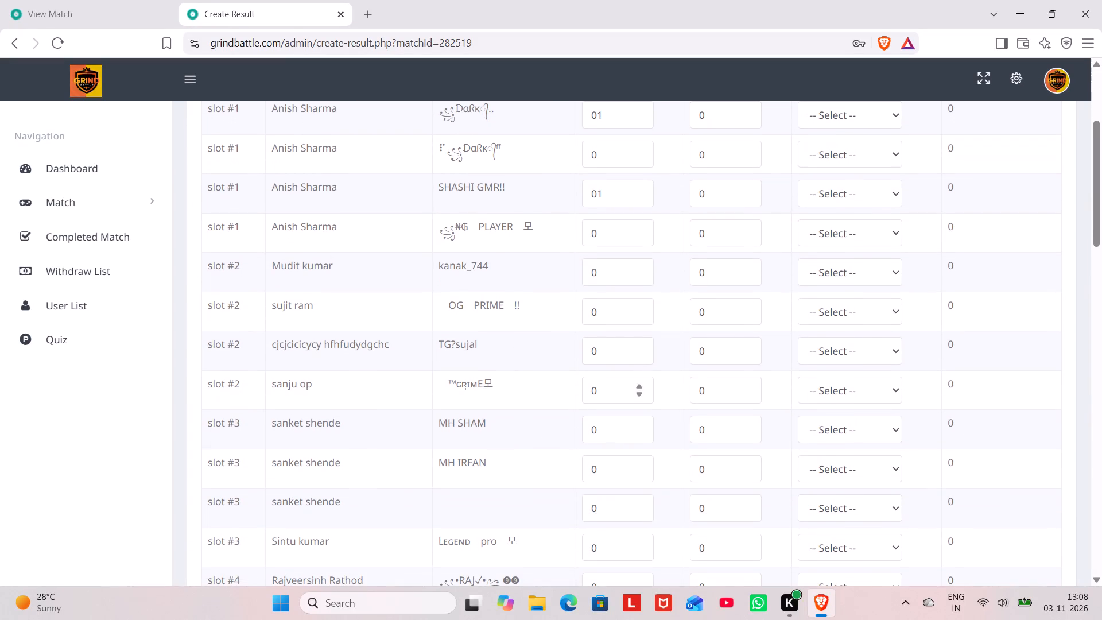
pyautogui.click(619, 381)
pyautogui.press('1')
pyautogui.press('Tab')
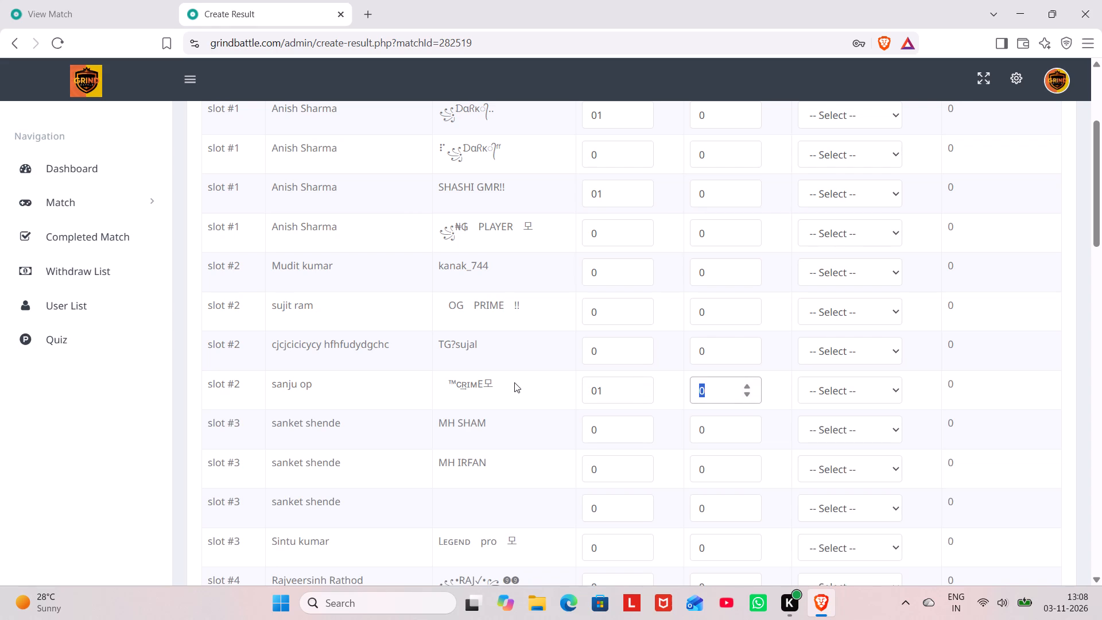
pyautogui.click(514, 382)
# Record 1 kill for the last slot #4 participant, whose stylised ID starts with Miya.
pyautogui.scroll(2, 514, 382)
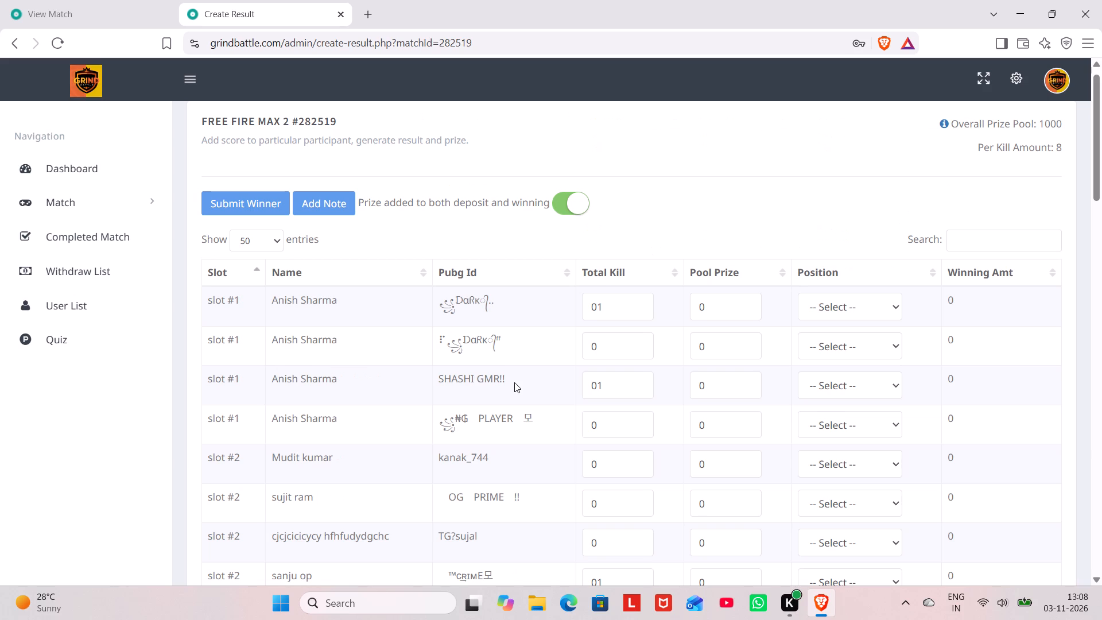
pyautogui.scroll(-1, 553, 424)
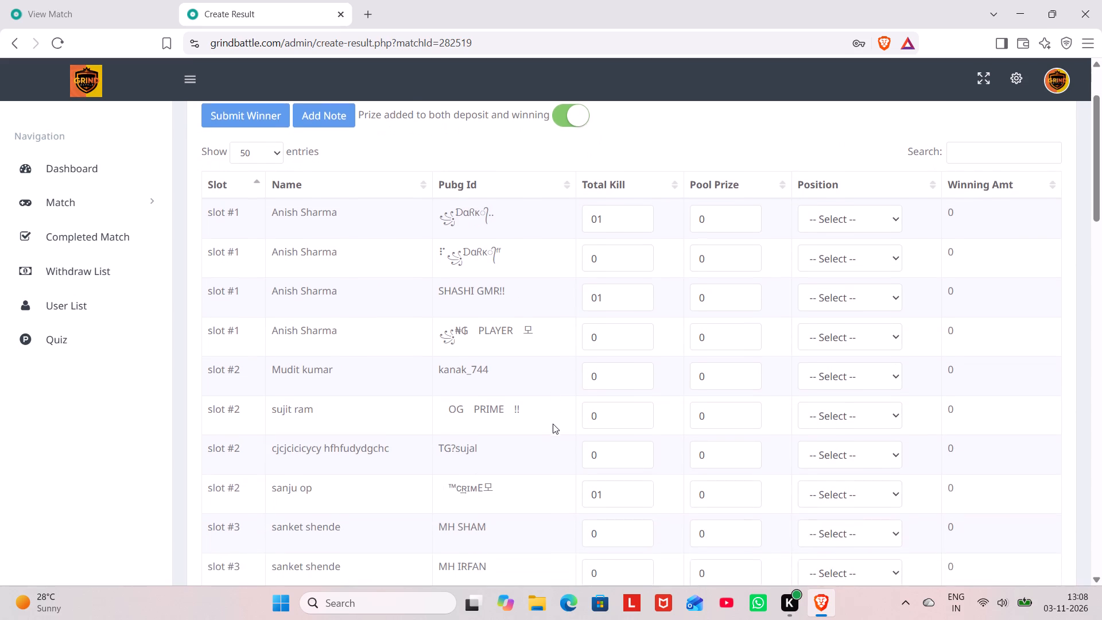
pyautogui.scroll(-3, 553, 424)
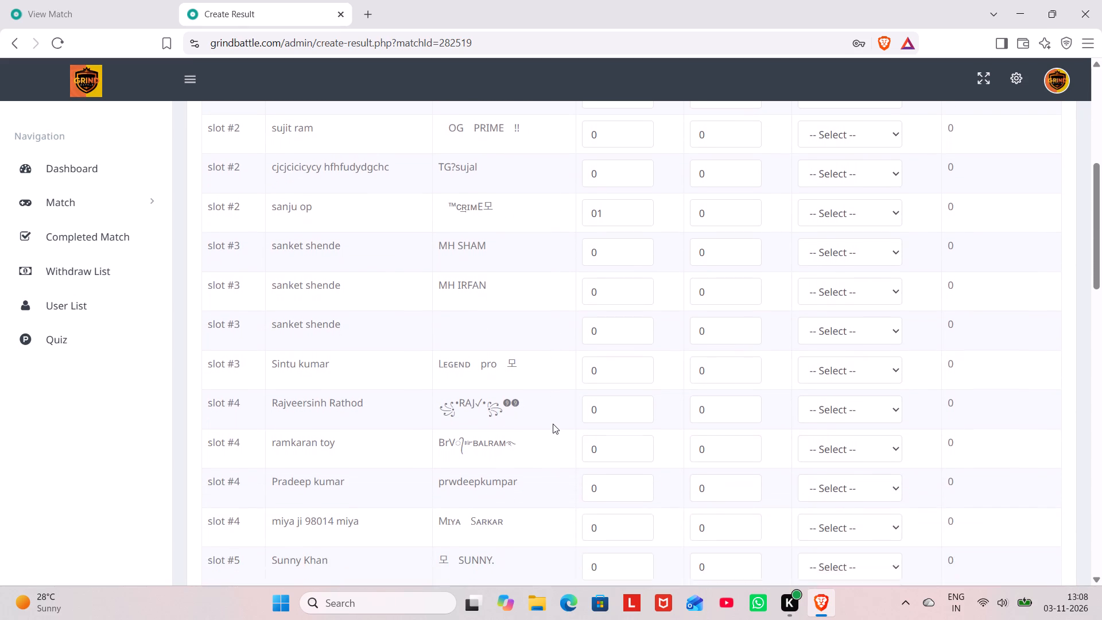
pyautogui.scroll(-2, 553, 424)
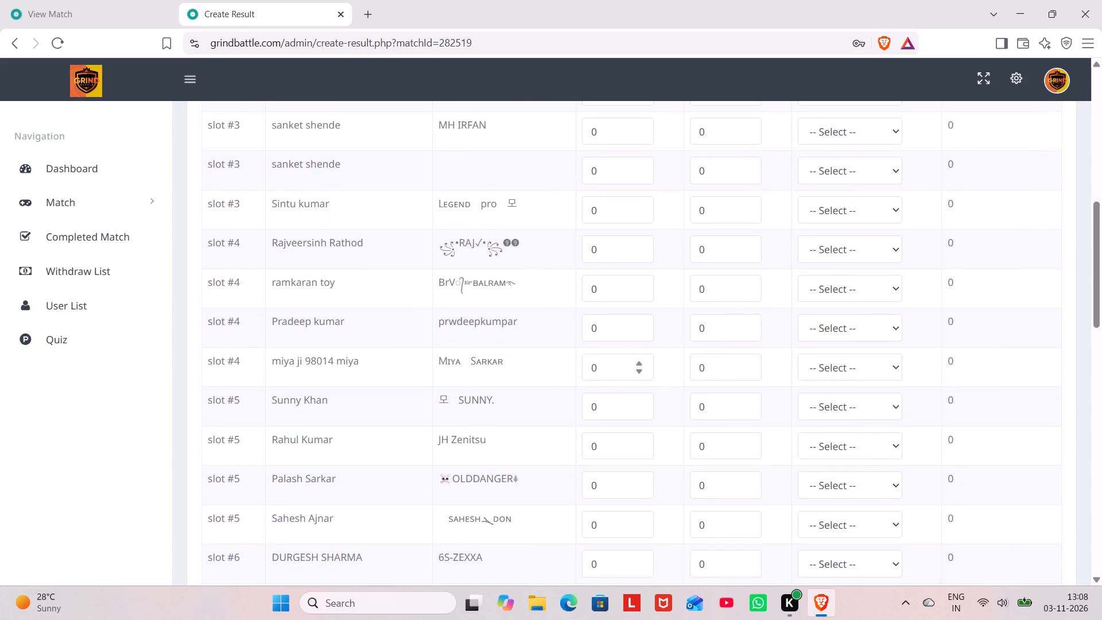
pyautogui.click(620, 373)
pyautogui.press('1')
pyautogui.press('Tab')
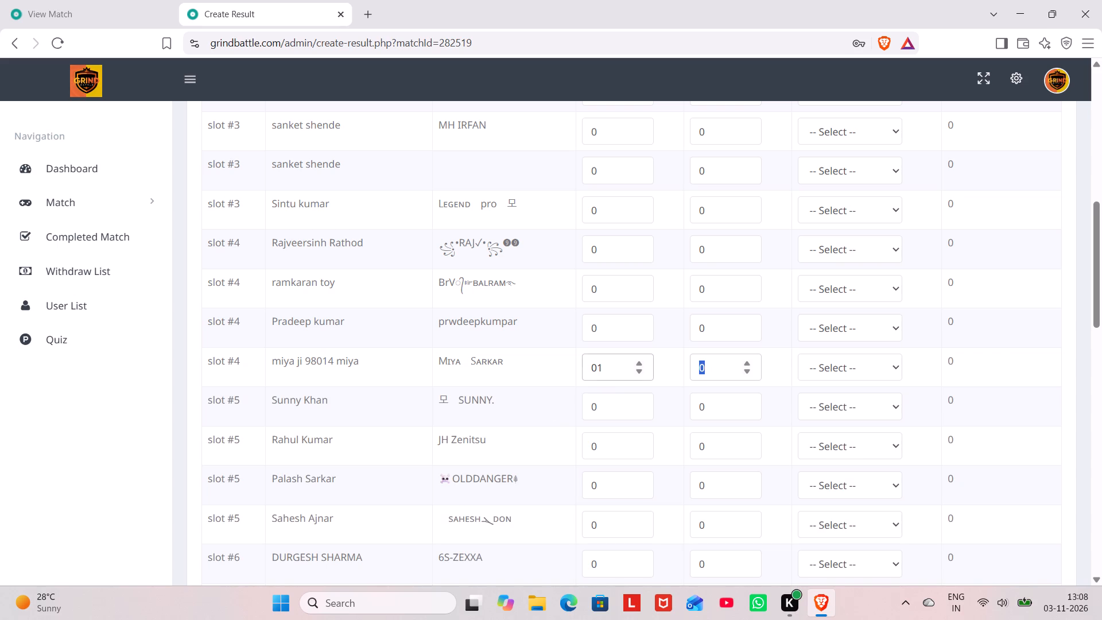
pyautogui.click(549, 469)
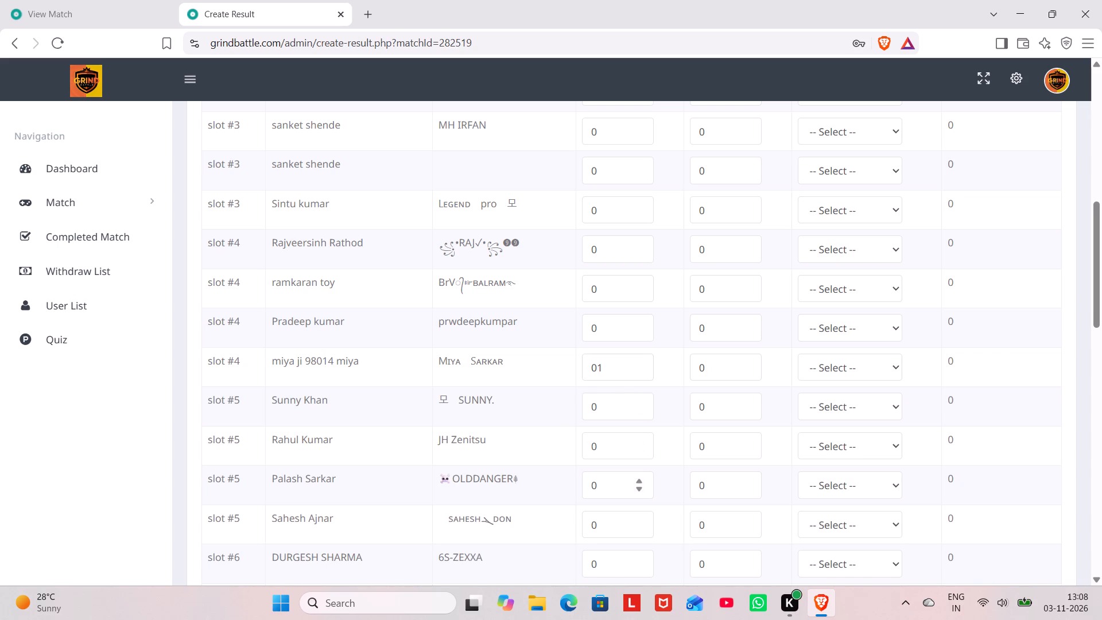
pyautogui.click(606, 488)
pyautogui.press('1')
pyautogui.press('Tab')
pyautogui.click(506, 494)
pyautogui.scroll(-3, 566, 499)
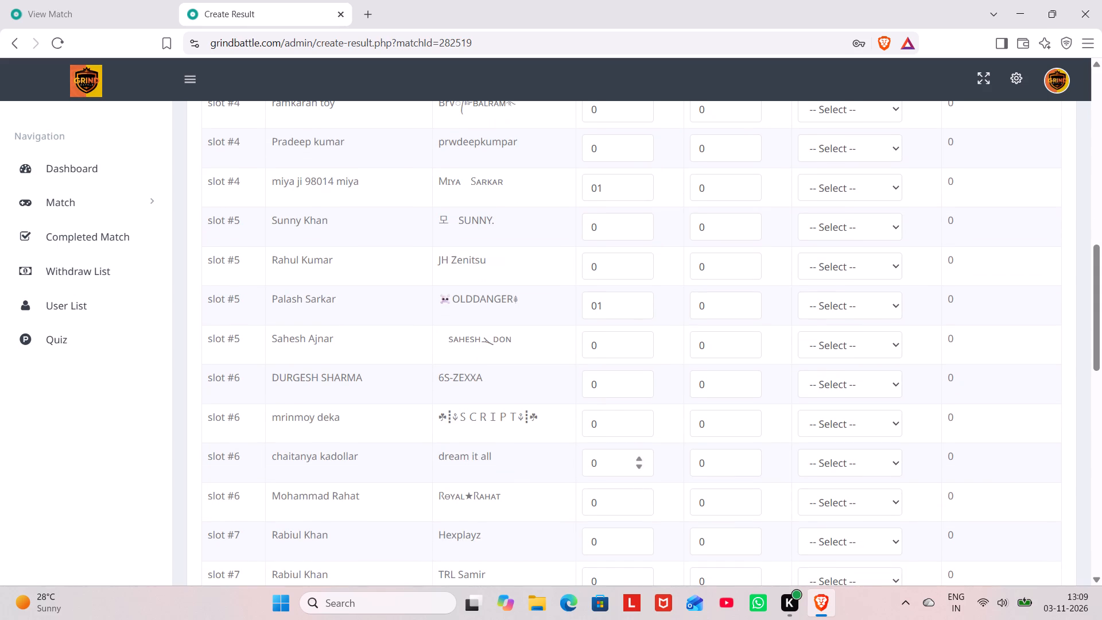
pyautogui.moveTo(610, 409); pyautogui.dragTo(612, 436)
pyautogui.click(612, 436)
pyautogui.press('2')
pyautogui.press('Tab')
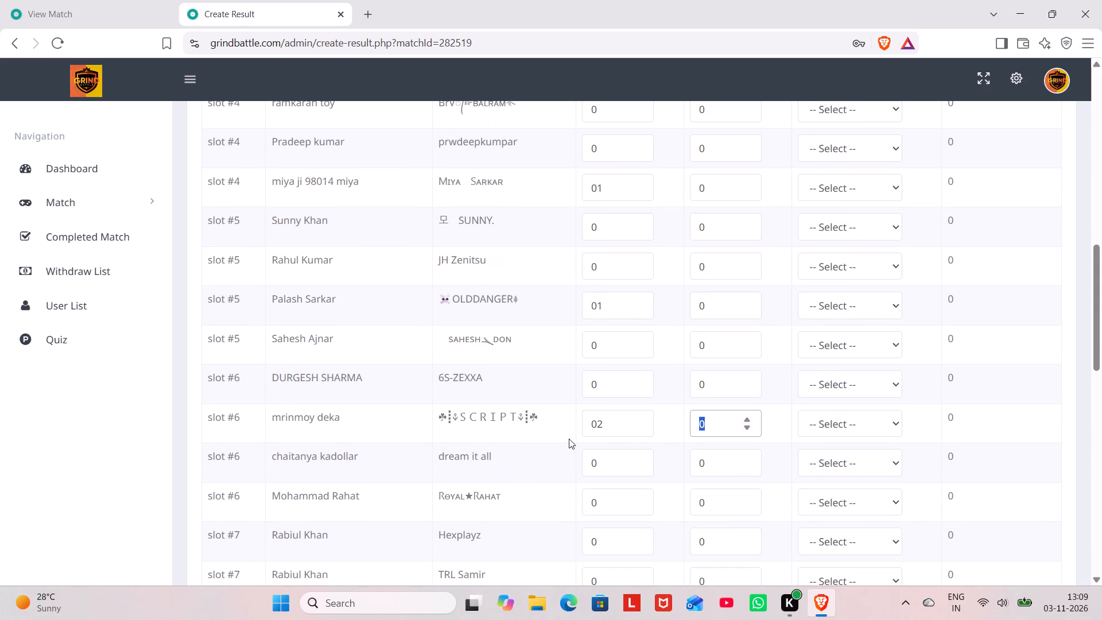
pyautogui.click(568, 439)
pyautogui.scroll(-3, 568, 439)
pyautogui.scroll(-1, 566, 505)
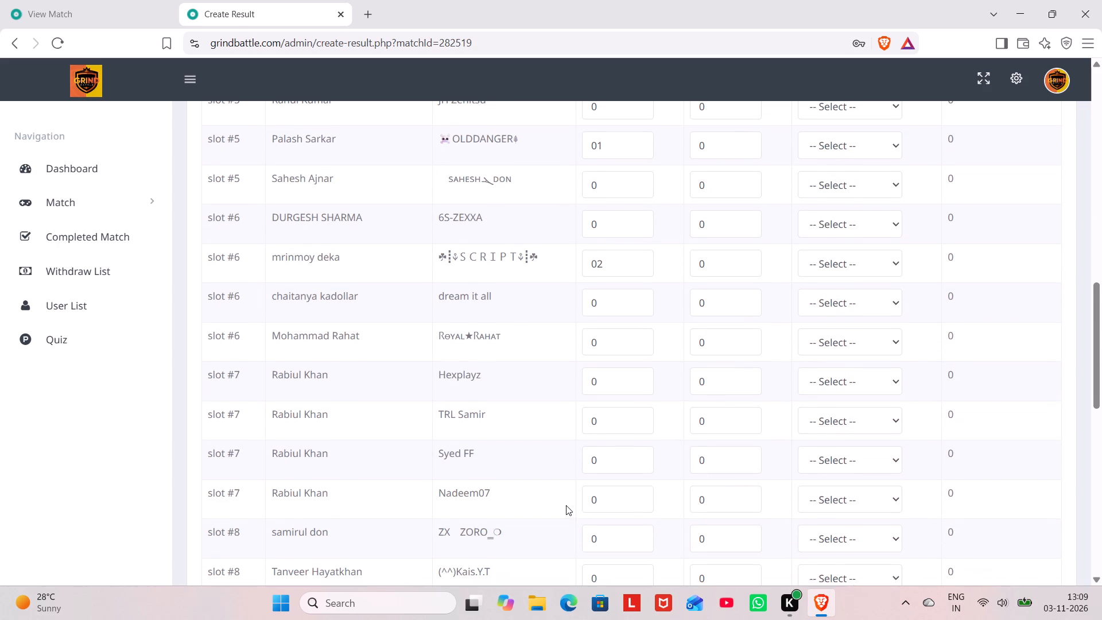
pyautogui.scroll(-3, 566, 505)
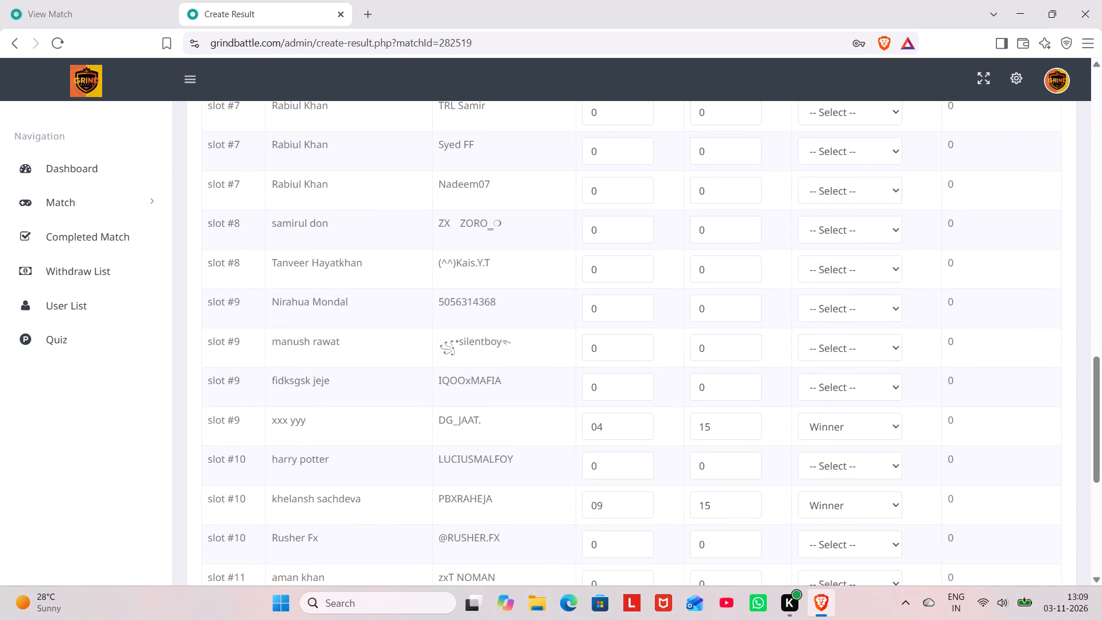
pyautogui.click(619, 386)
pyautogui.press('3')
pyautogui.press('Tab')
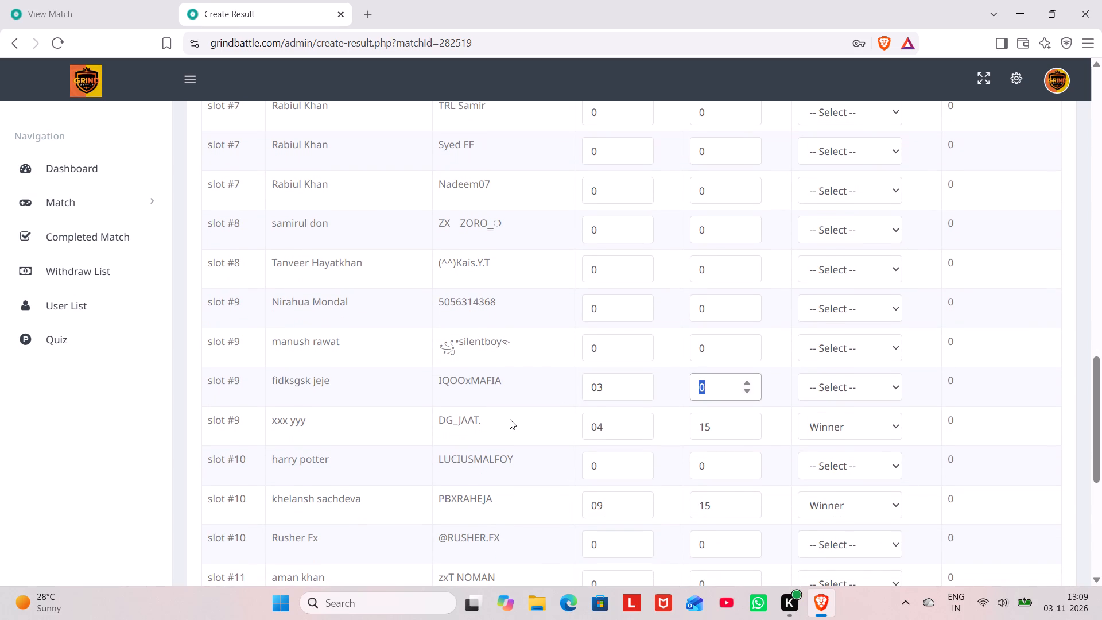
pyautogui.click(510, 419)
# Review the kills, pool prizes and positions entered for all participants from slot #1 to slot #12.
pyautogui.scroll(-4, 510, 419)
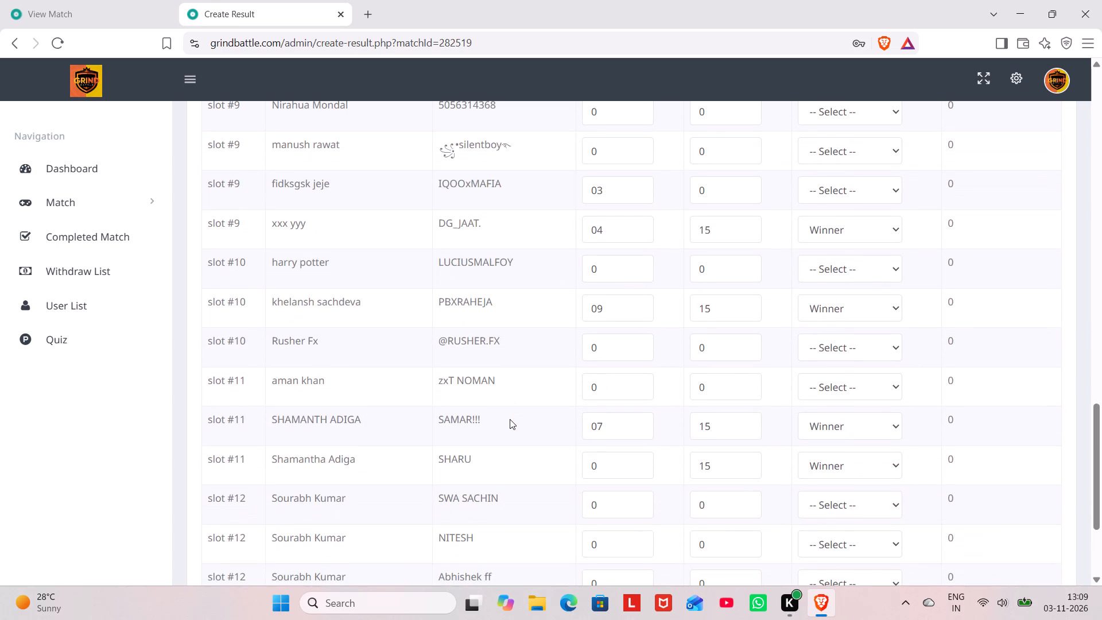
pyautogui.scroll(-2, 510, 419)
pyautogui.scroll(4, 515, 392)
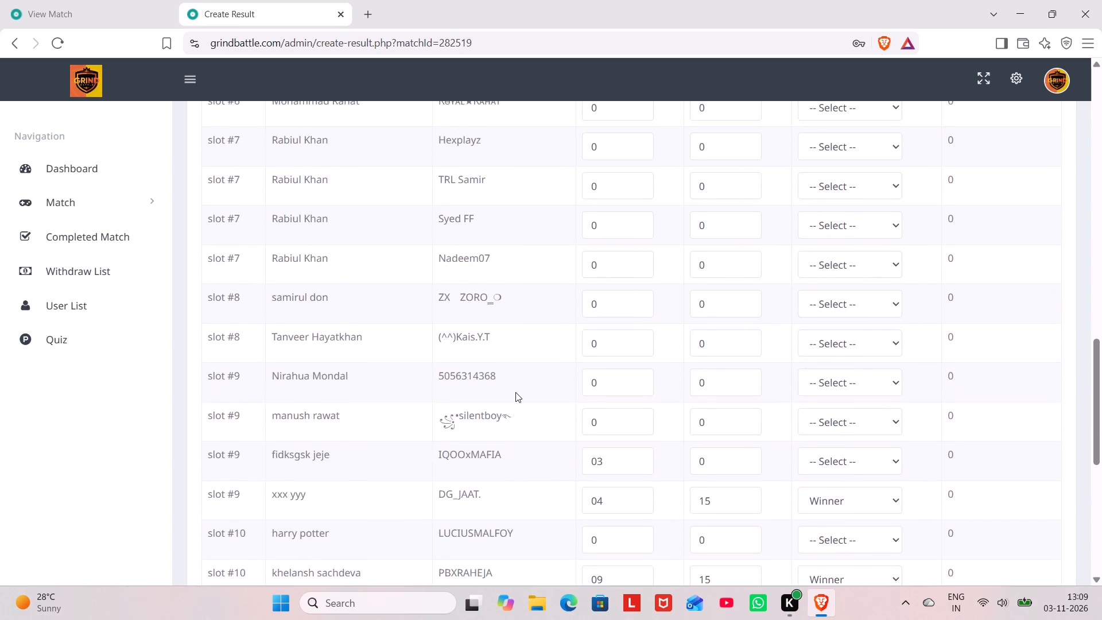
pyautogui.scroll(4, 515, 392)
pyautogui.scroll(-1, 509, 555)
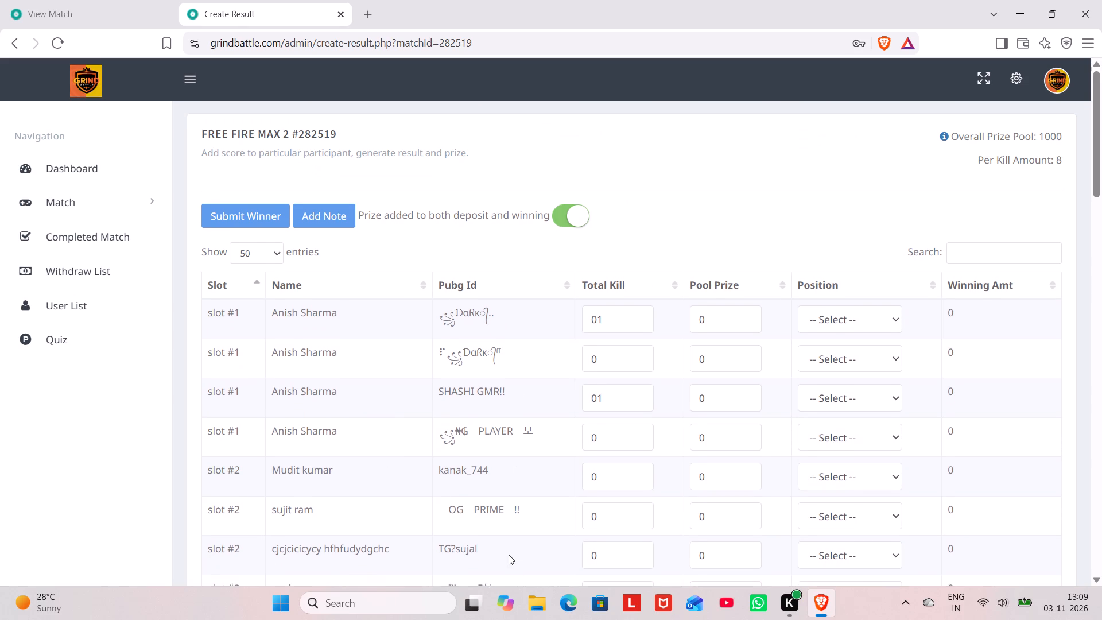
pyautogui.scroll(-3, 509, 555)
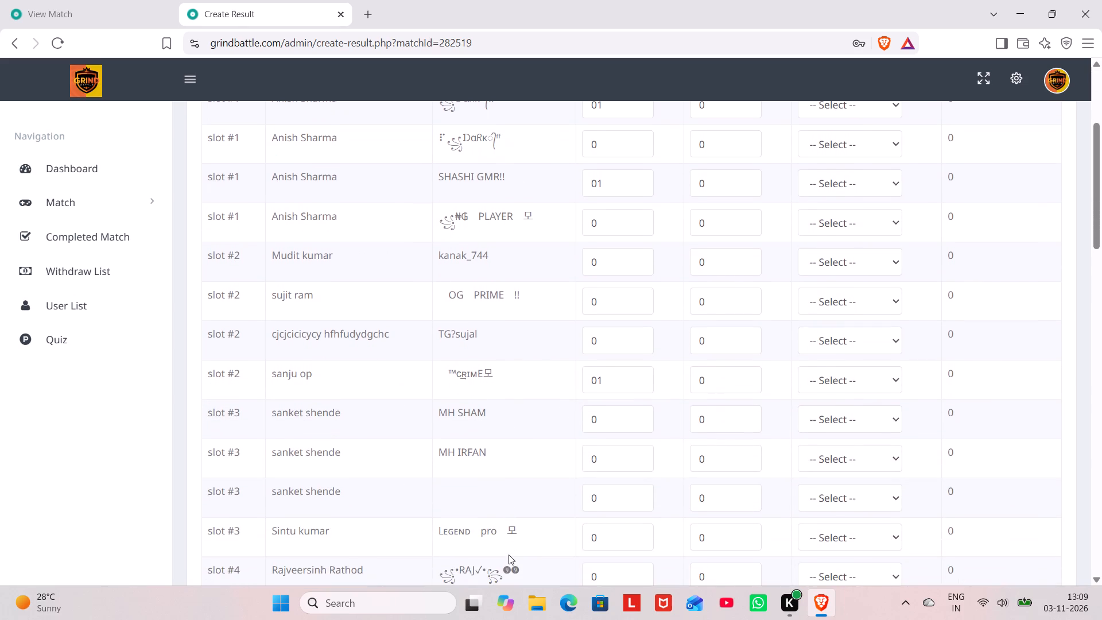
pyautogui.scroll(-2, 509, 555)
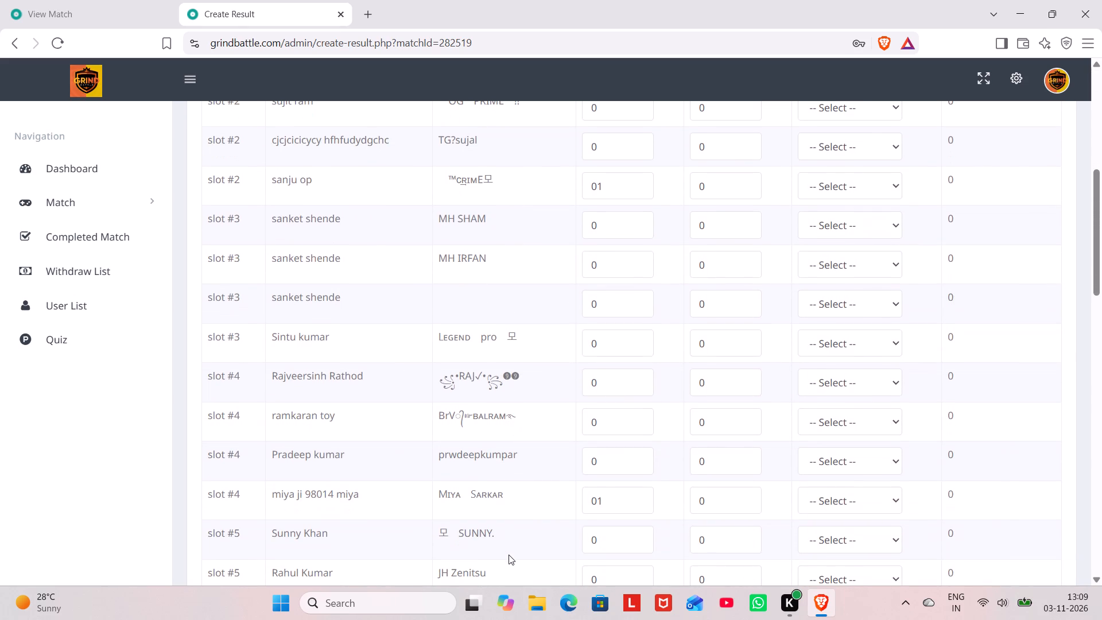
pyautogui.scroll(-2, 509, 555)
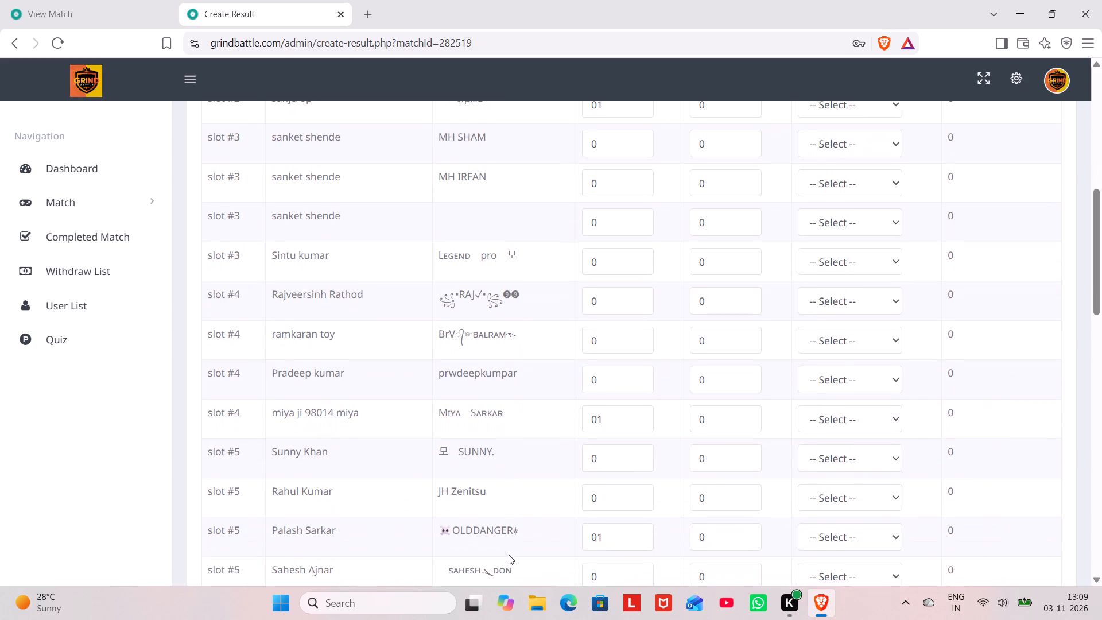
pyautogui.scroll(-4, 509, 555)
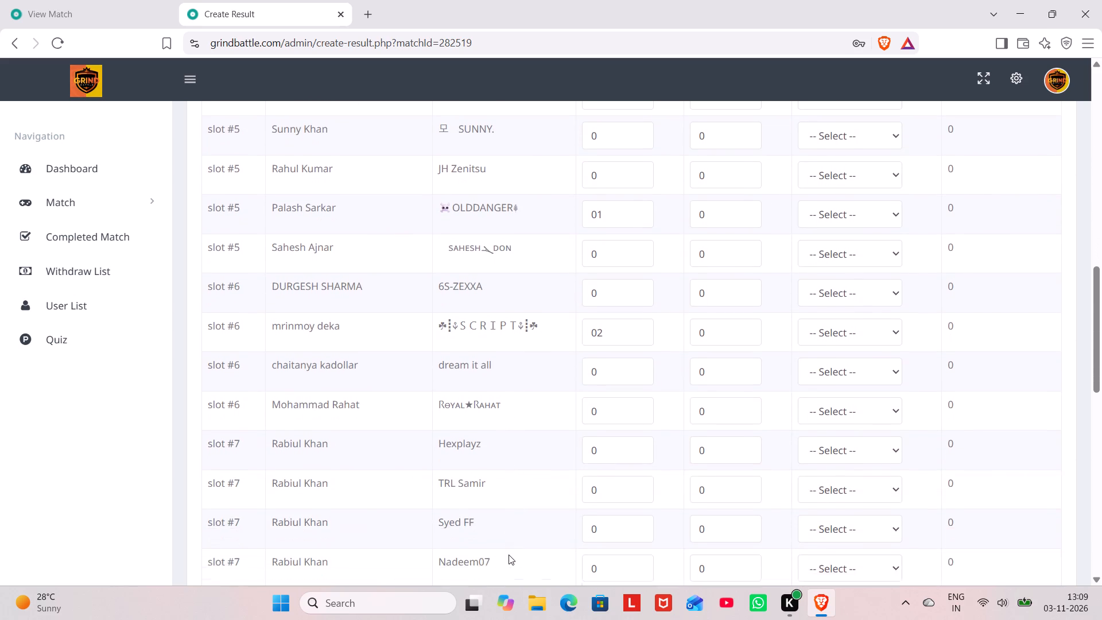
pyautogui.scroll(-4, 509, 555)
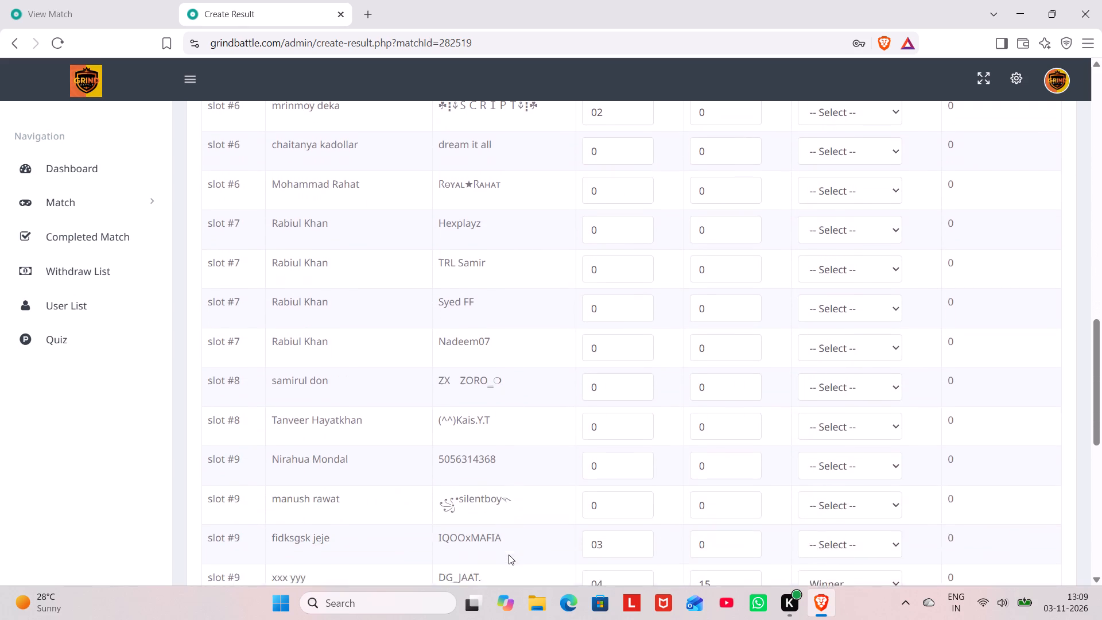
pyautogui.scroll(-5, 509, 555)
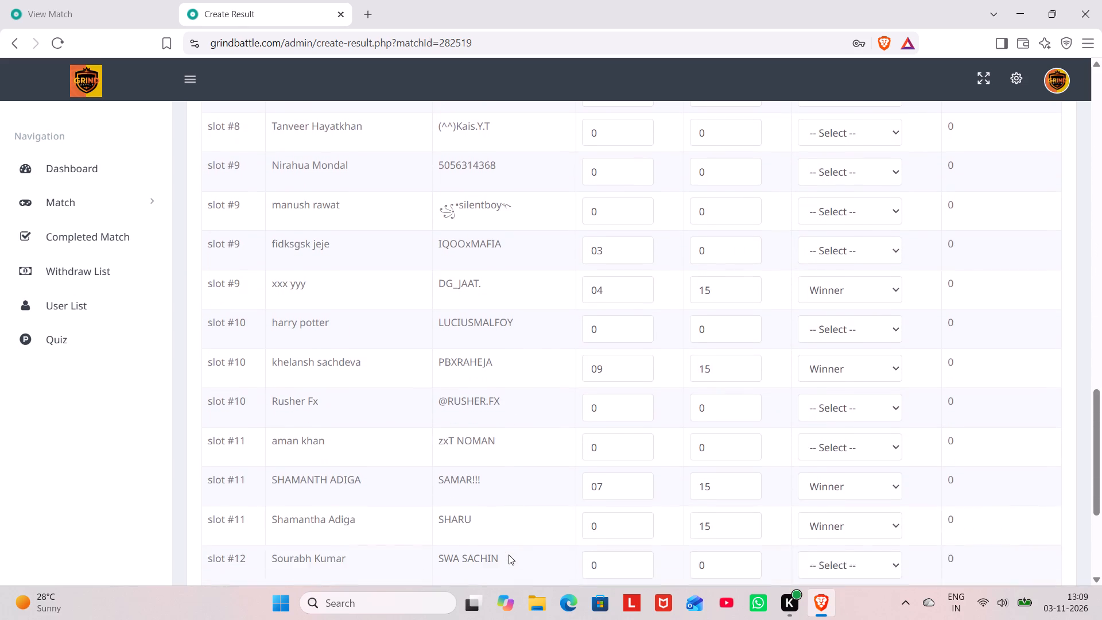
pyautogui.scroll(-3, 509, 555)
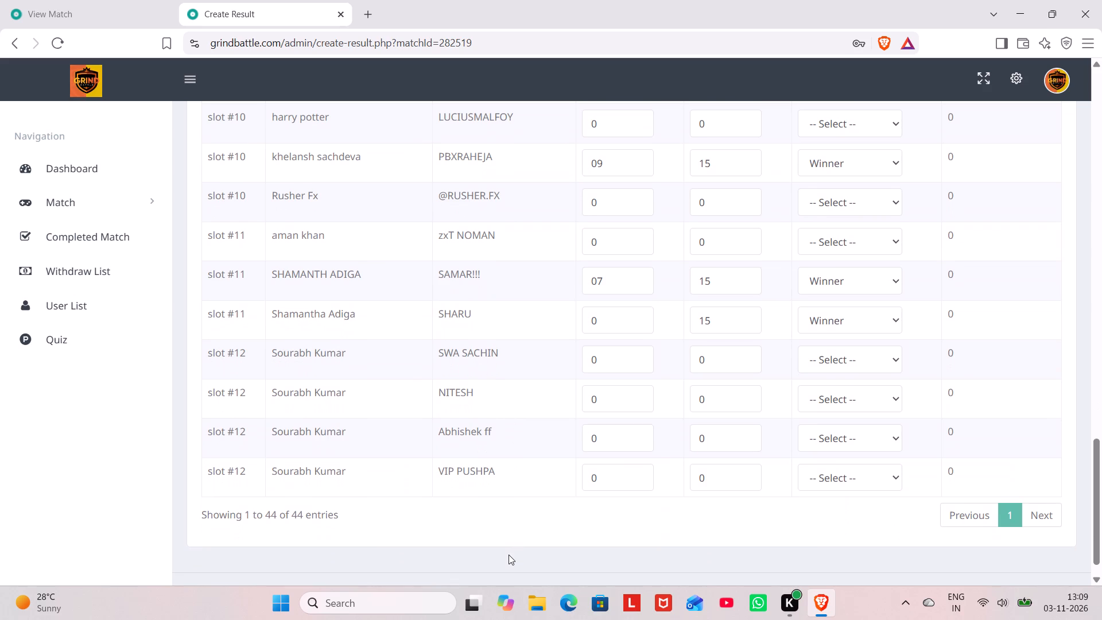
pyautogui.scroll(2, 509, 555)
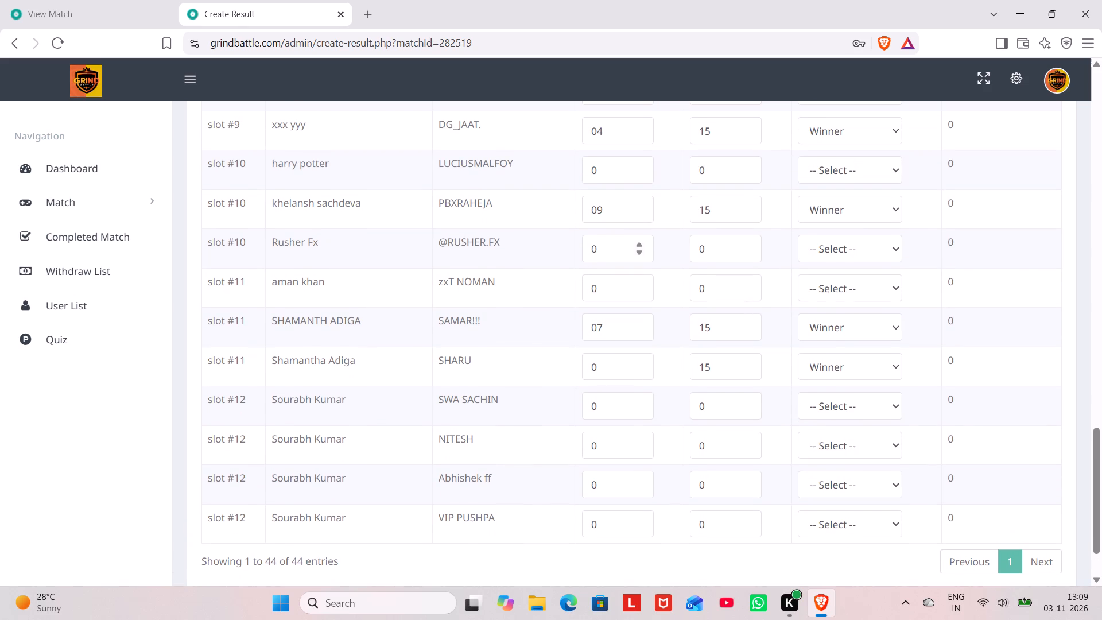
pyautogui.scroll(2, 510, 254)
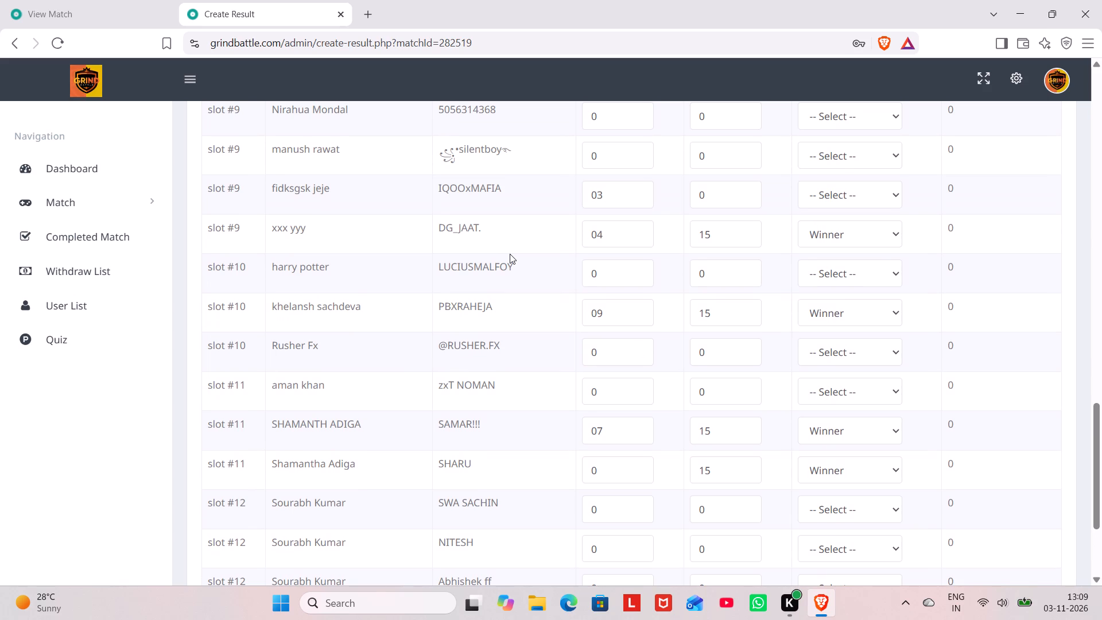
pyautogui.scroll(3, 510, 254)
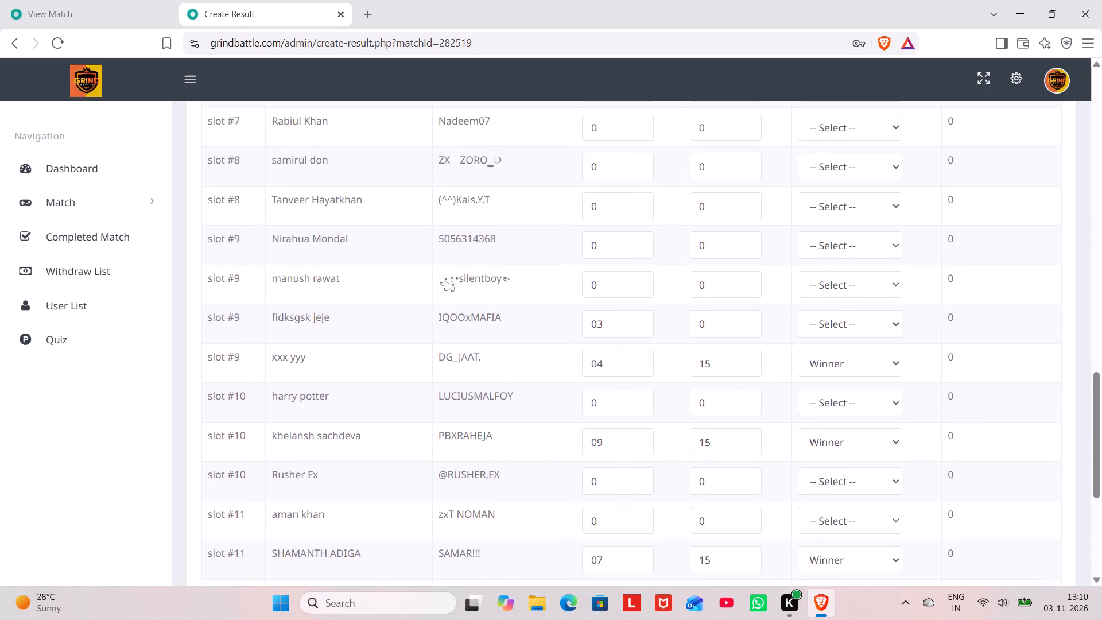
pyautogui.scroll(2, 510, 254)
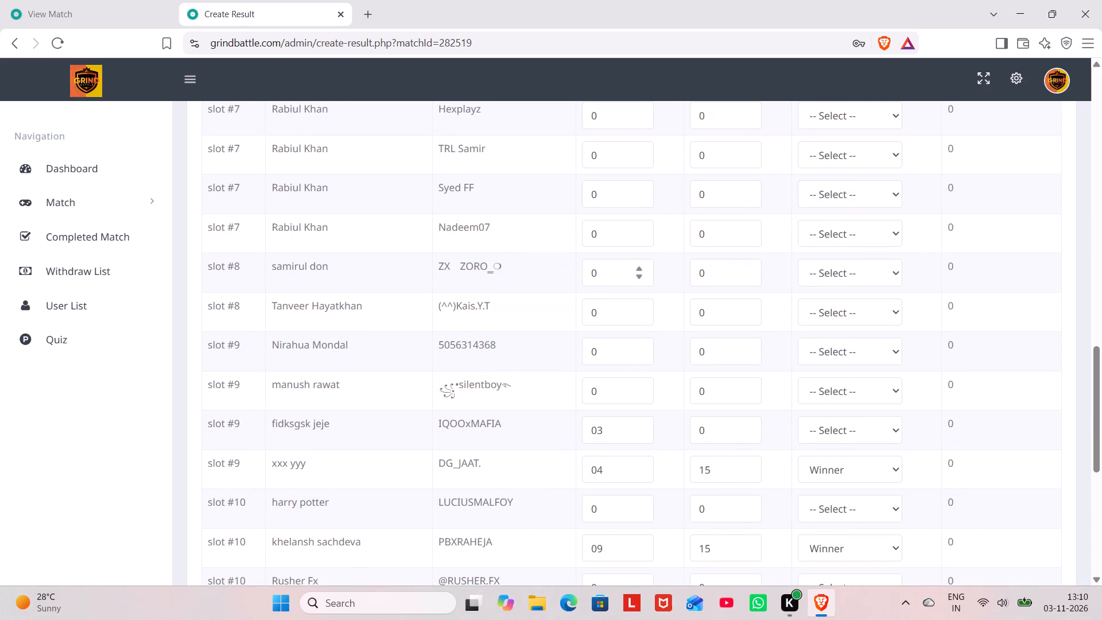
pyautogui.click(602, 277)
pyautogui.press('2')
pyautogui.press('Tab')
pyautogui.click(550, 281)
pyautogui.scroll(4, 550, 281)
pyautogui.click(612, 258)
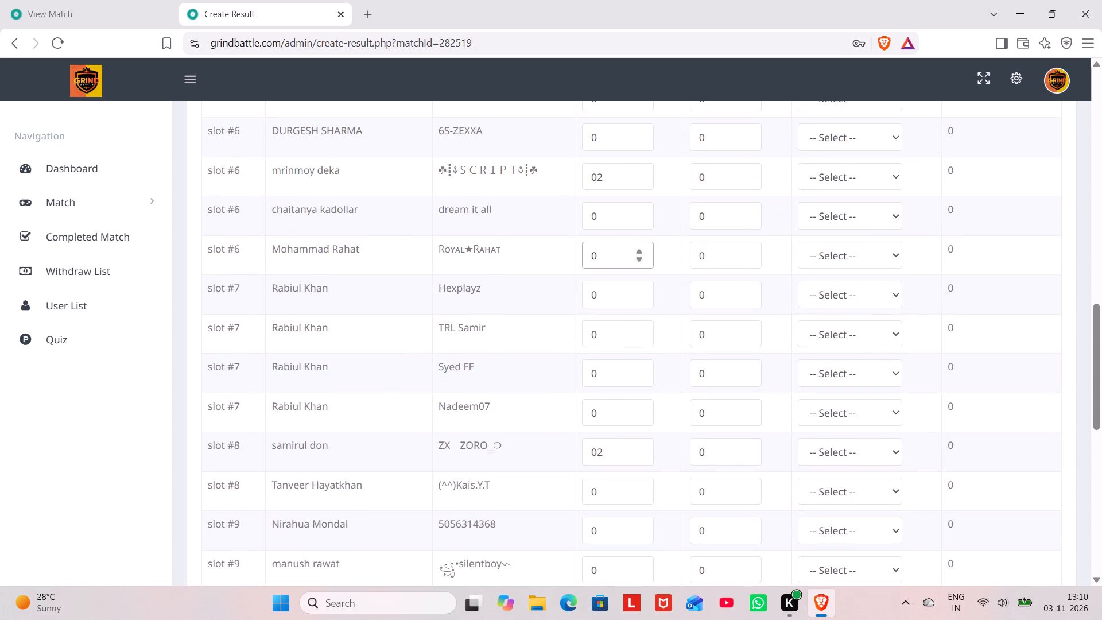
pyautogui.press('1')
pyautogui.press('Tab')
pyautogui.click(529, 293)
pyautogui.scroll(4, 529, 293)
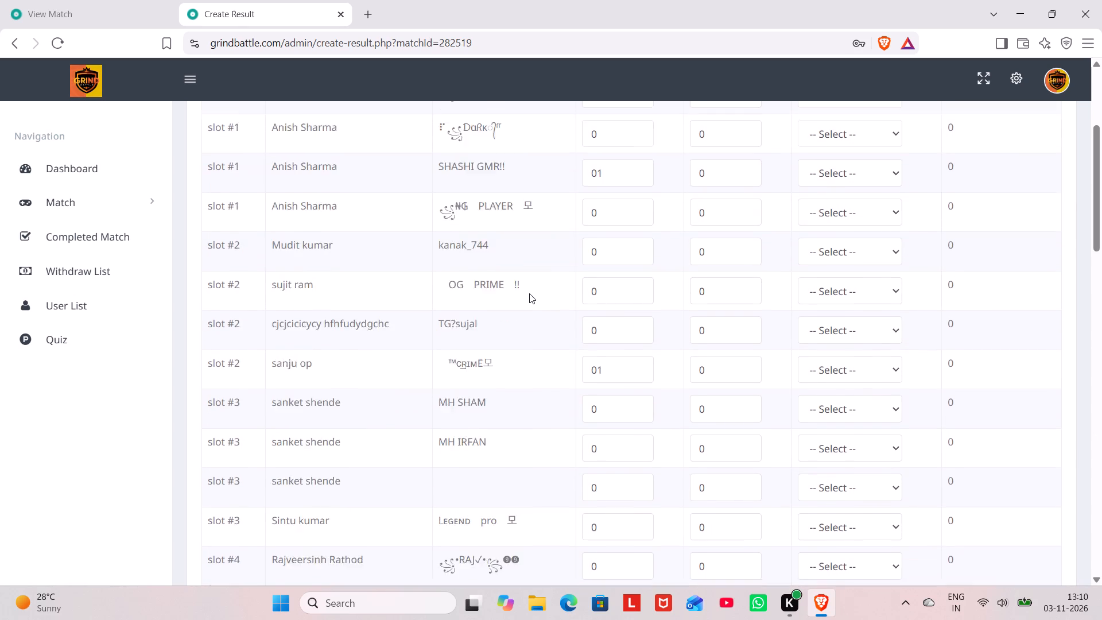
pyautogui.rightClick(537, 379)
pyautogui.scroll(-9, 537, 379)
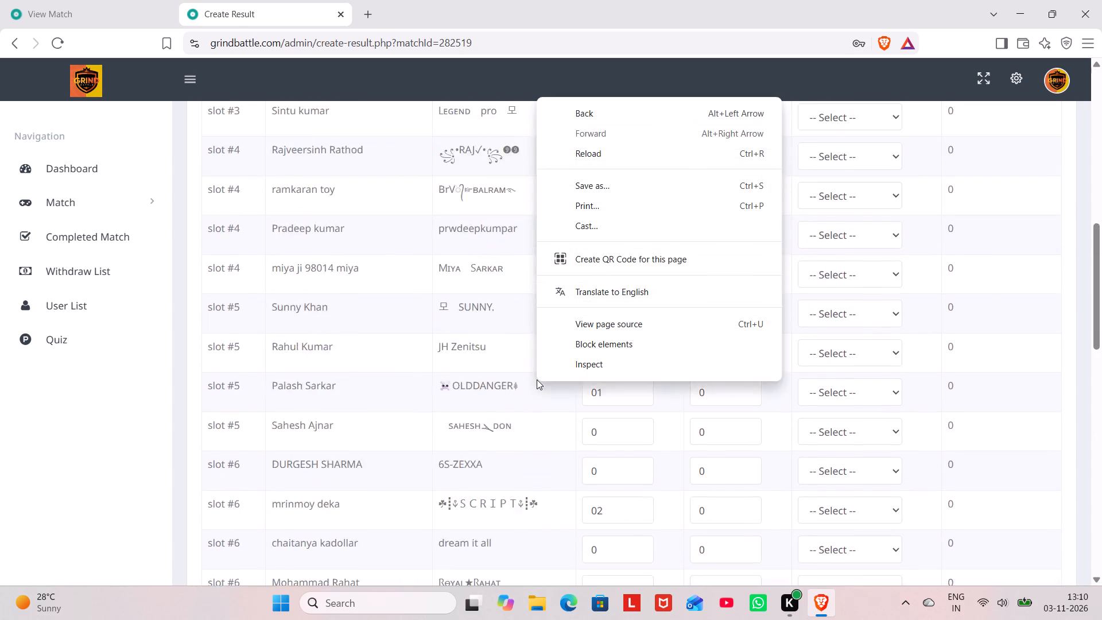
pyautogui.click(552, 458)
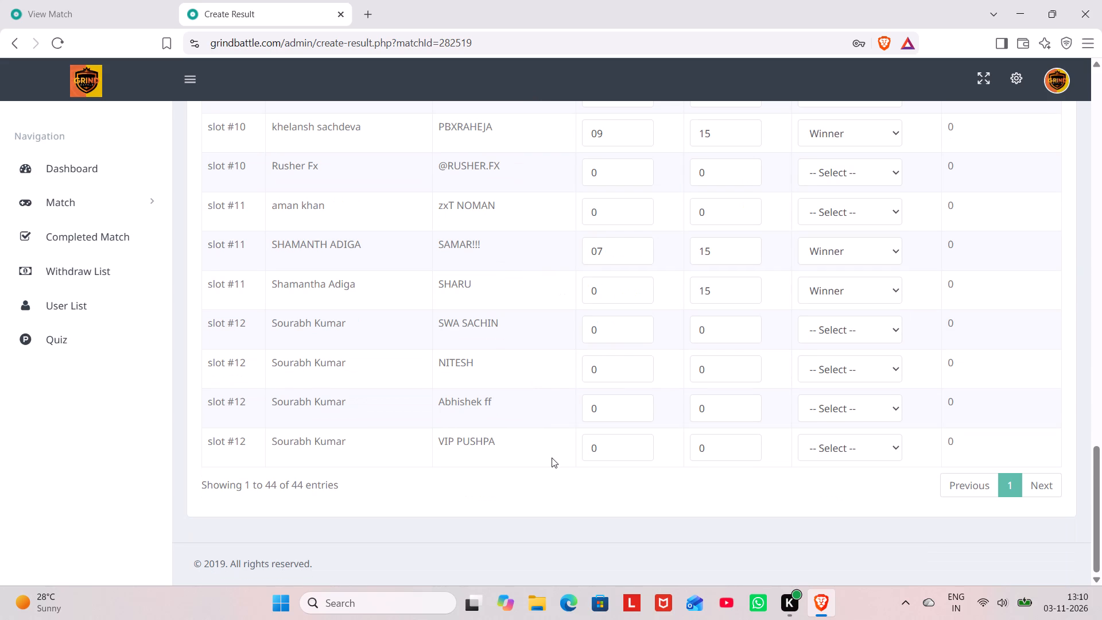
pyautogui.scroll(1, 544, 208)
pyautogui.click(599, 210)
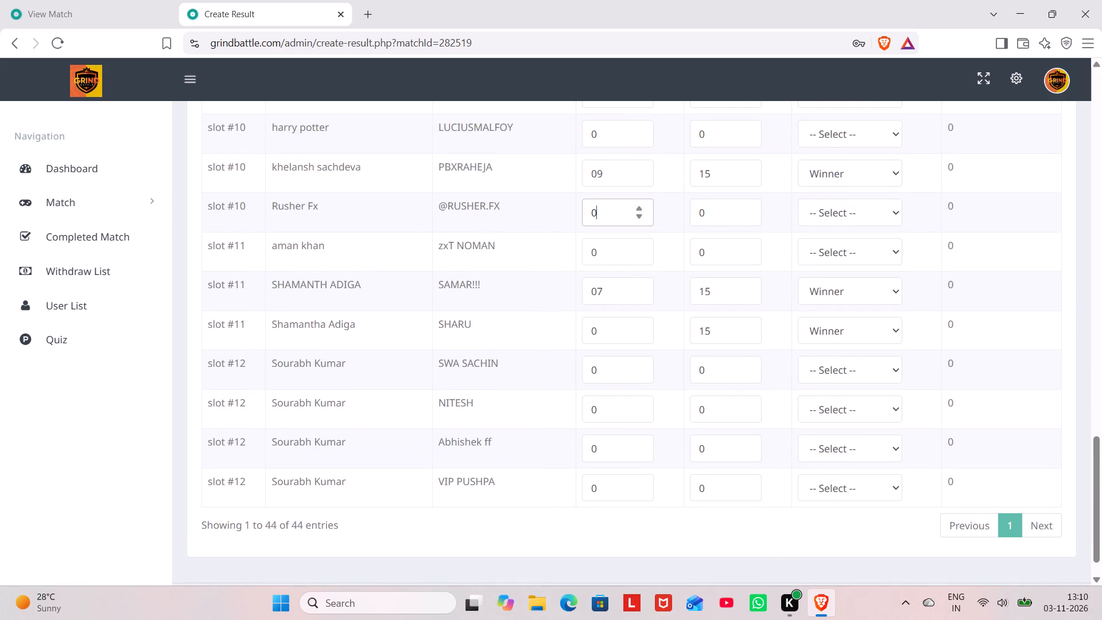
pyautogui.press('6')
pyautogui.press('Tab')
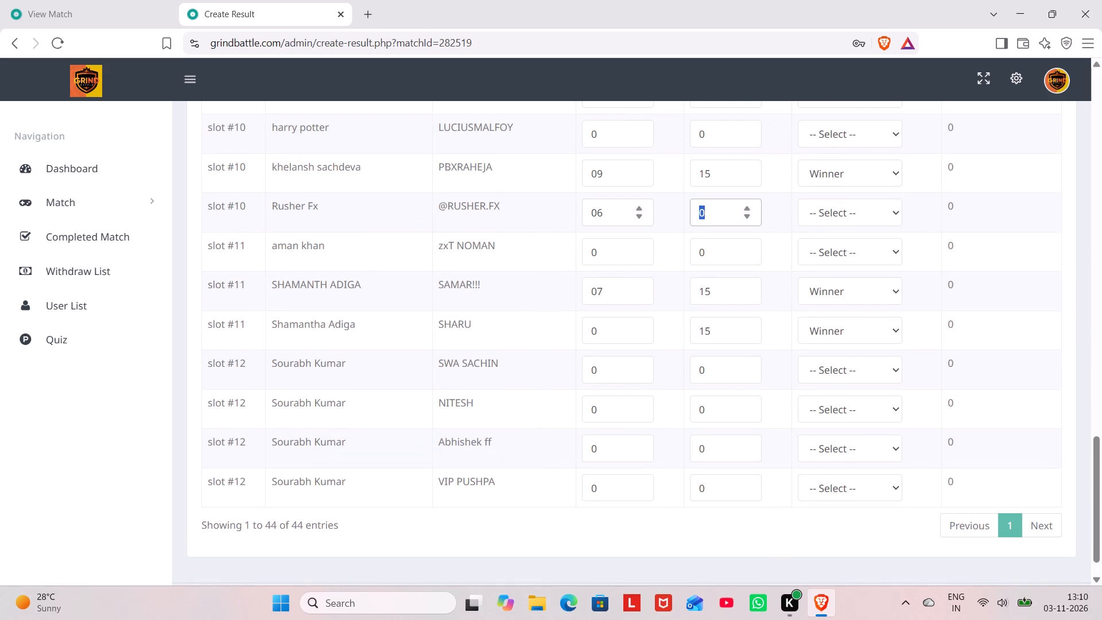
pyautogui.click(495, 238)
# Submit the winners and results for match 282519.
pyautogui.scroll(10, 495, 238)
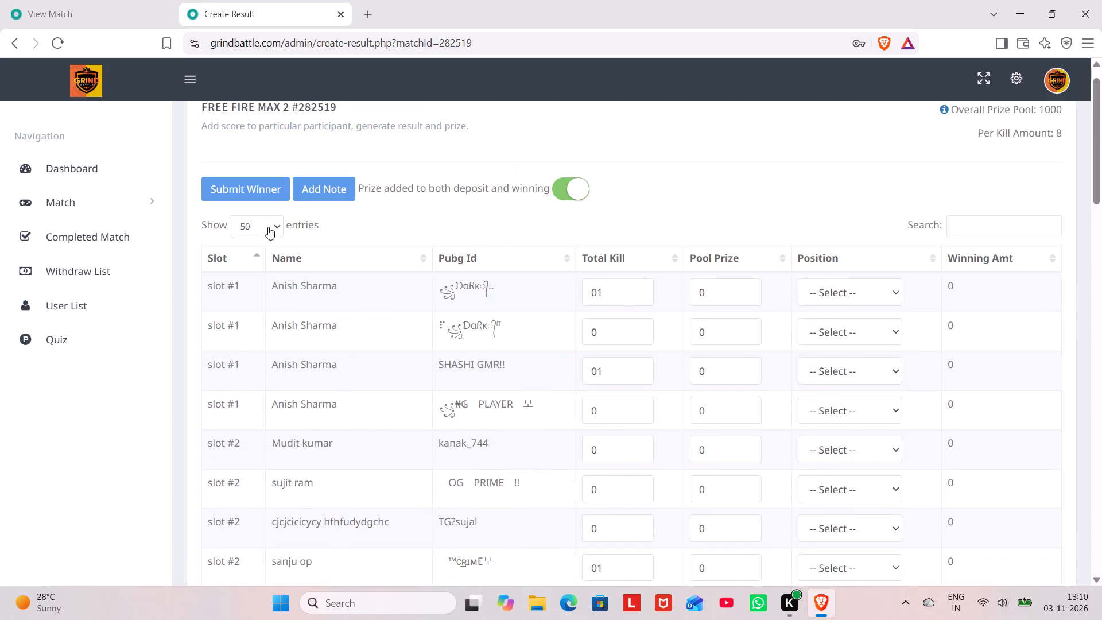
pyautogui.click(266, 223)
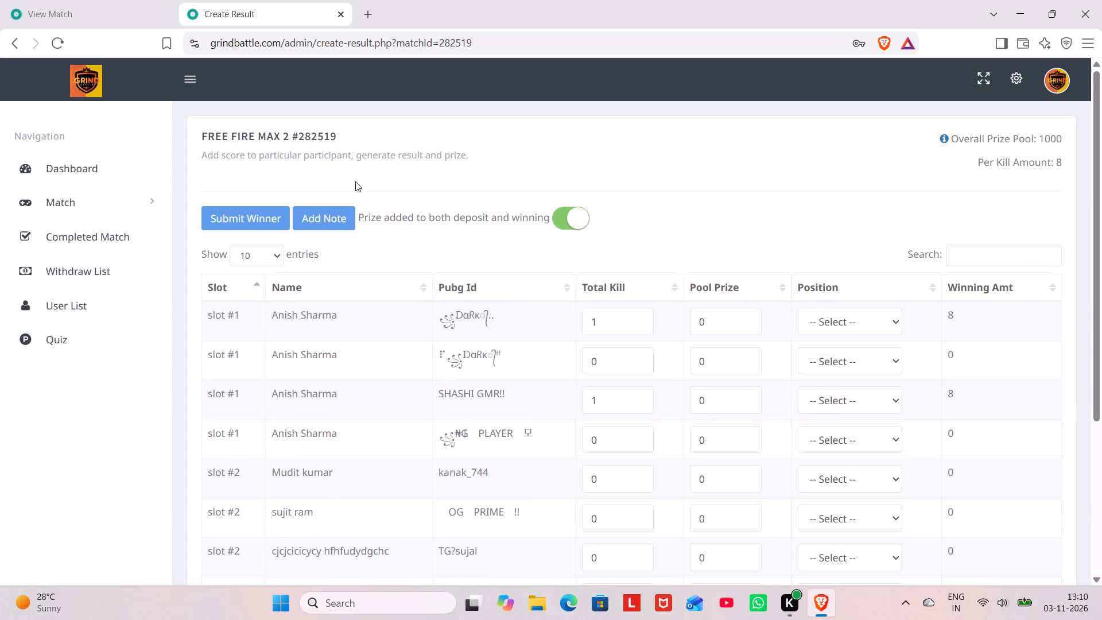
pyautogui.click(111, 239)
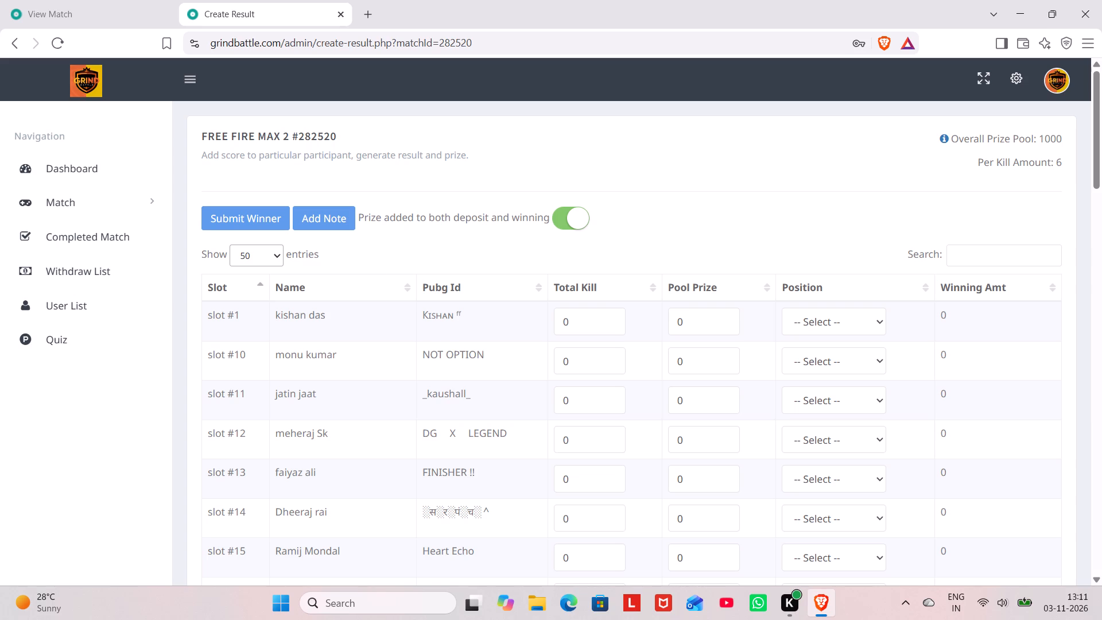
pyautogui.scroll(-1, 506, 439)
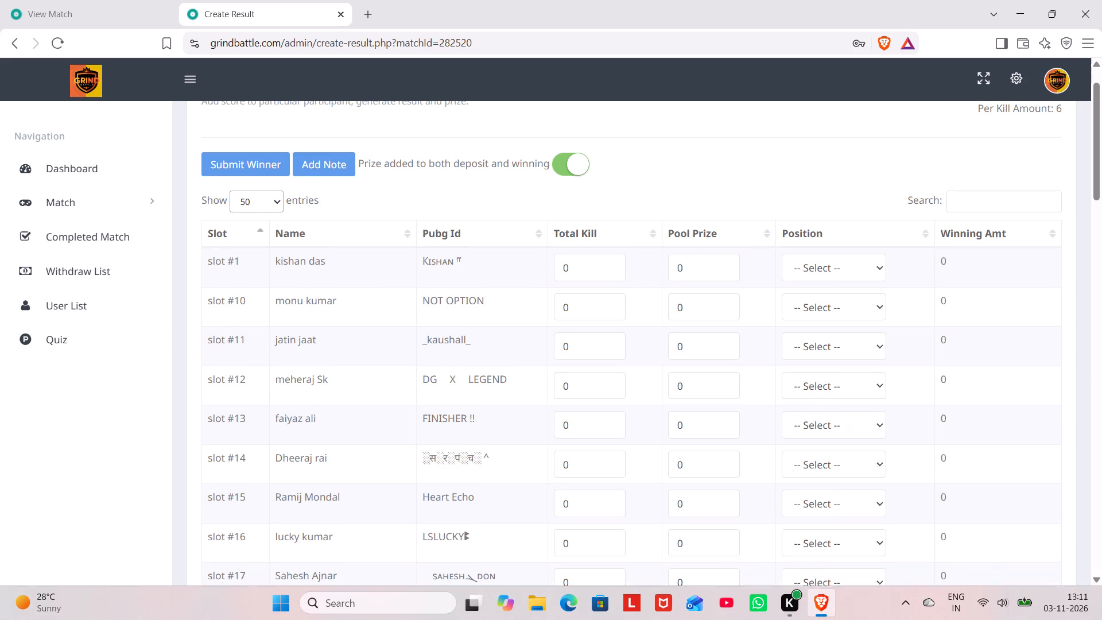
pyautogui.scroll(-2, 506, 439)
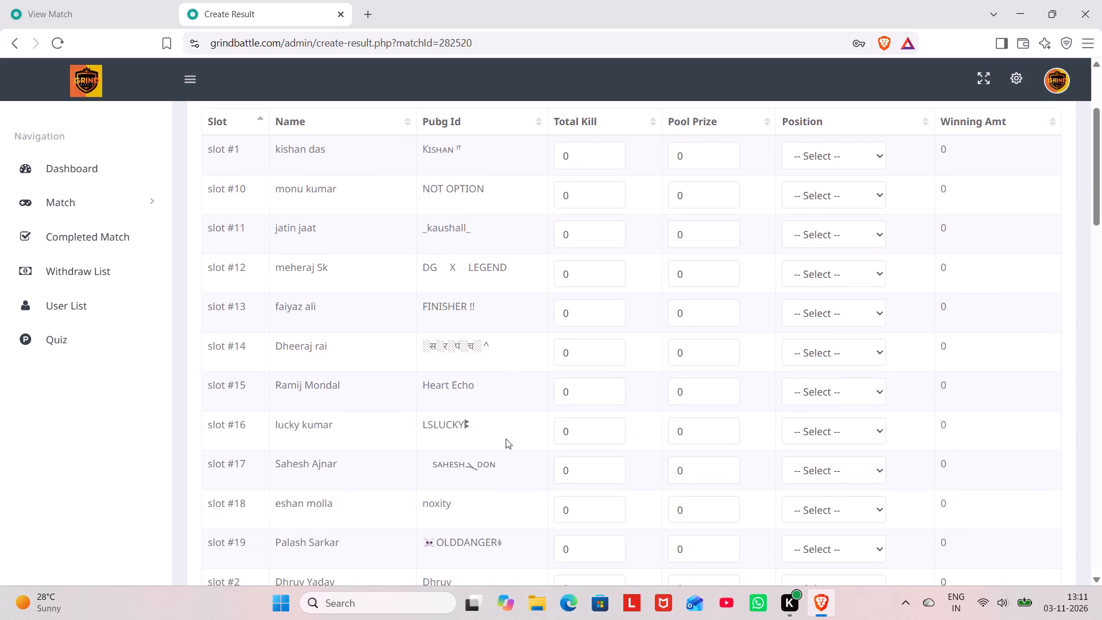
pyautogui.scroll(4, 529, 395)
pyautogui.click(969, 256)
pyautogui.write('kill')
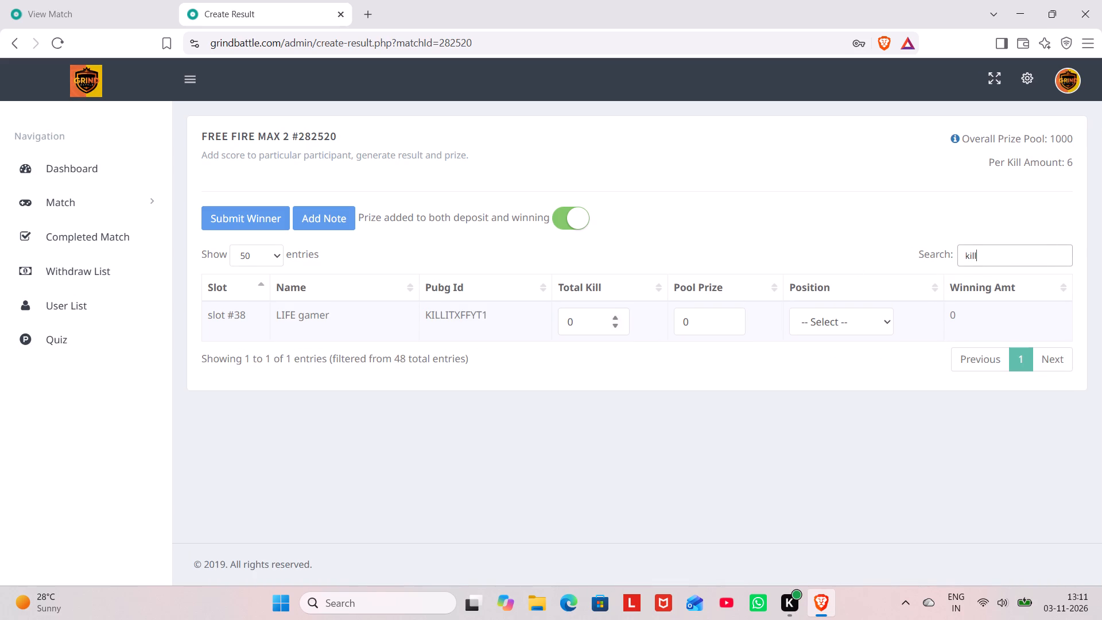
pyautogui.click(599, 314)
pyautogui.press('9')
pyautogui.press('Tab')
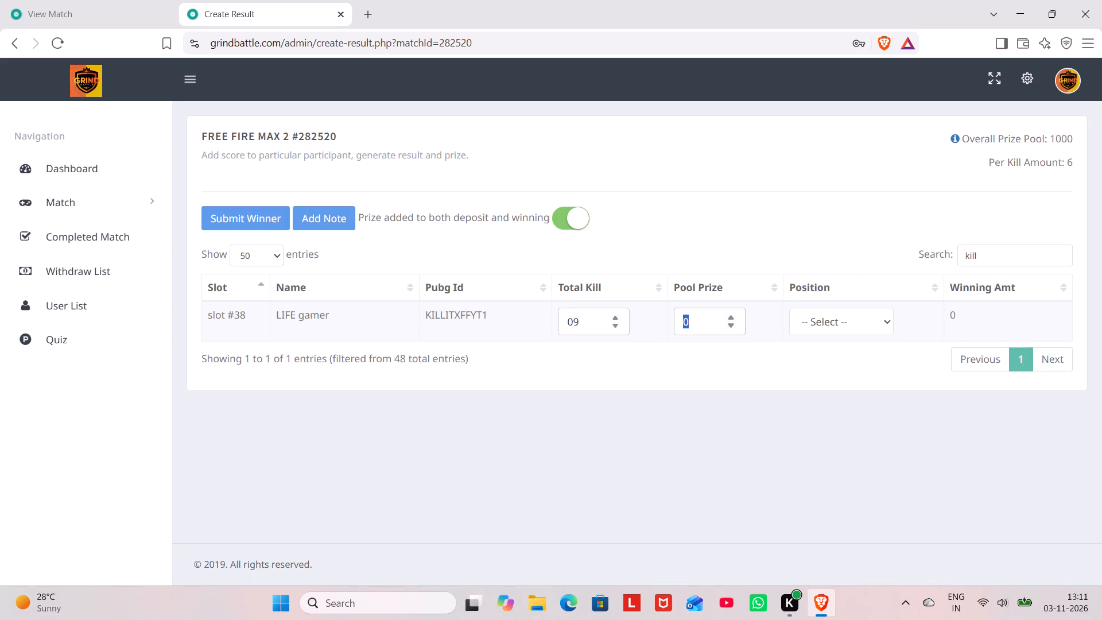
pyautogui.write('20')
pyautogui.press('Tab')
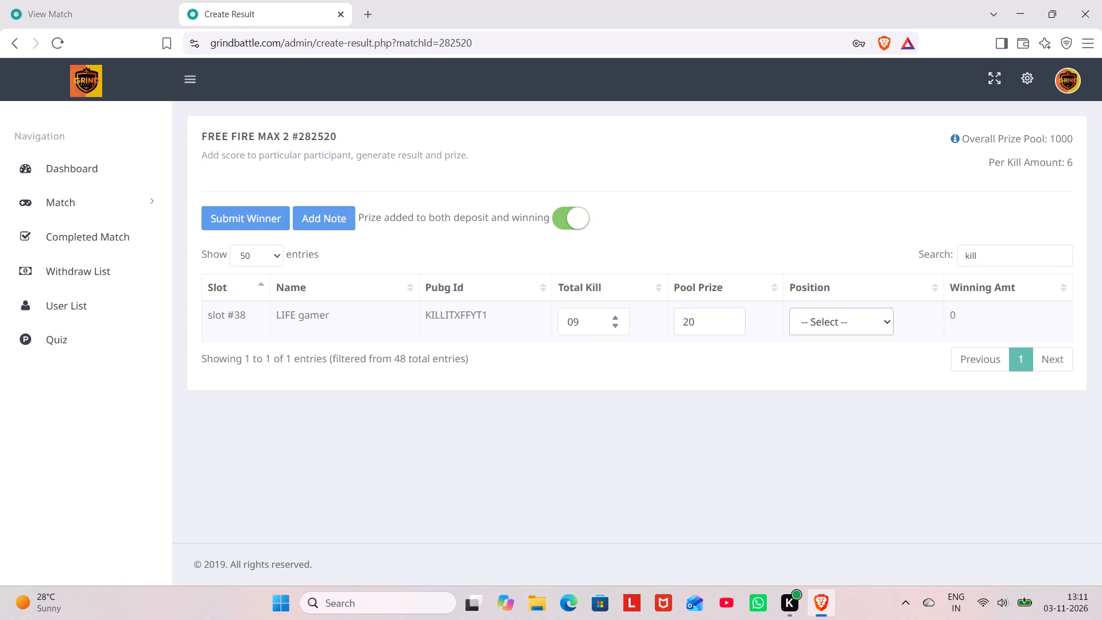
pyautogui.press('Down')
pyautogui.press('Tab')
pyautogui.click(988, 251)
pyautogui.press('BackSpace')
pyautogui.press('BackSpace')
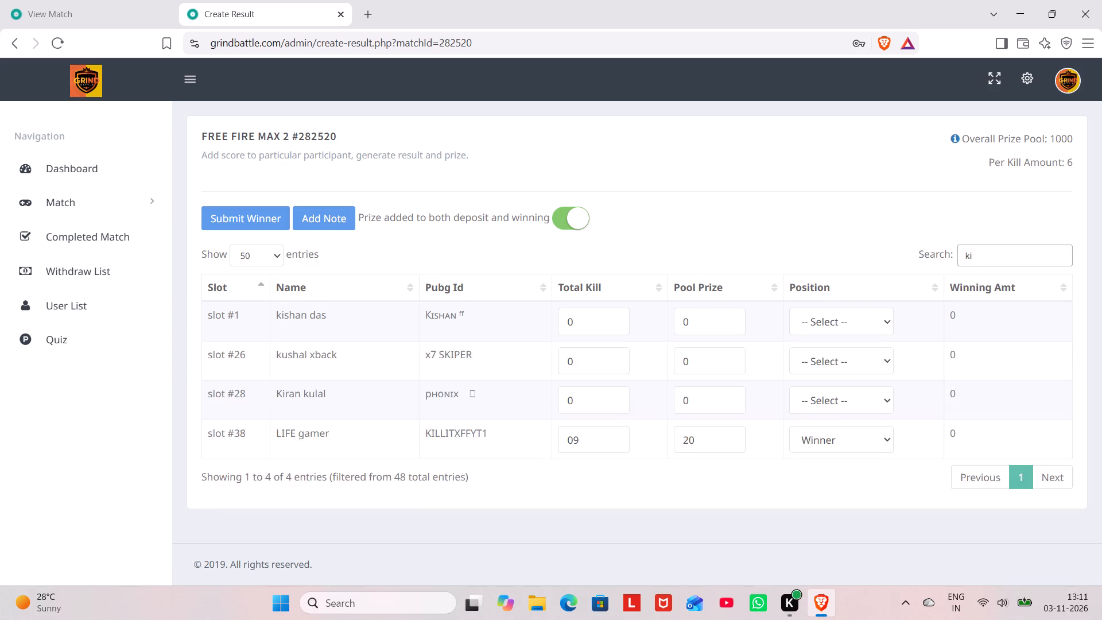
pyautogui.press('BackSpace')
pyautogui.press('BackSpace')
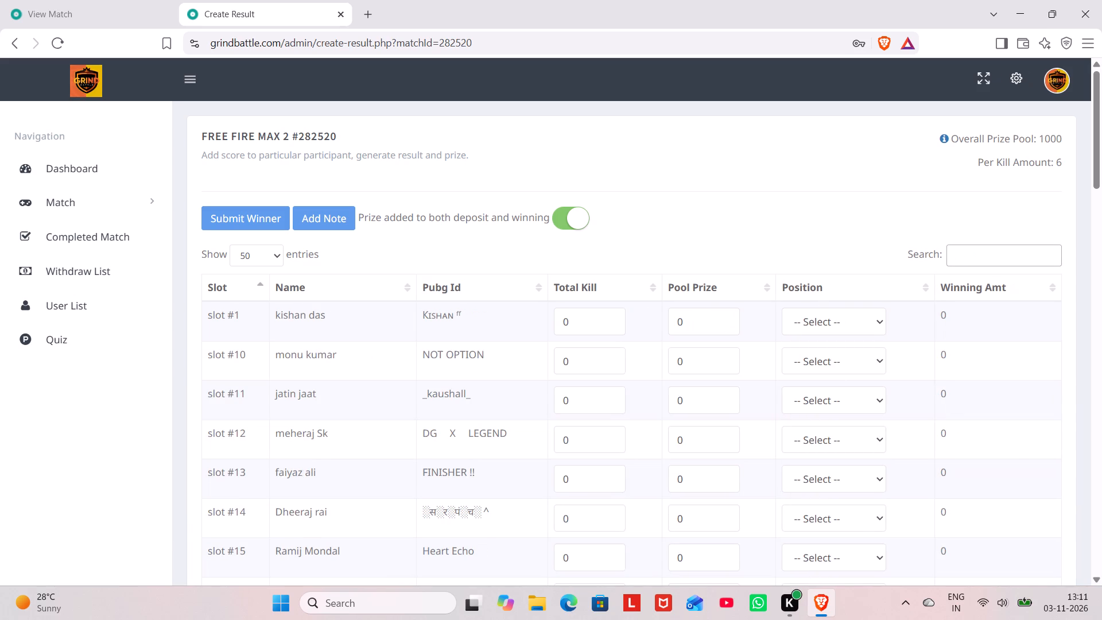
pyautogui.write('sa')
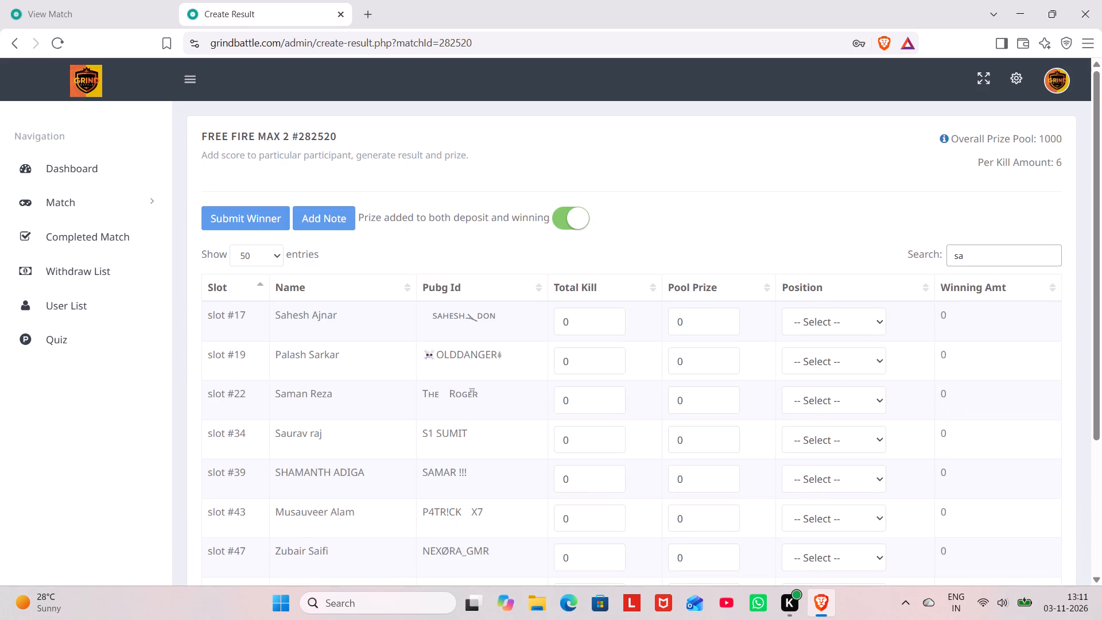
pyautogui.click(698, 324)
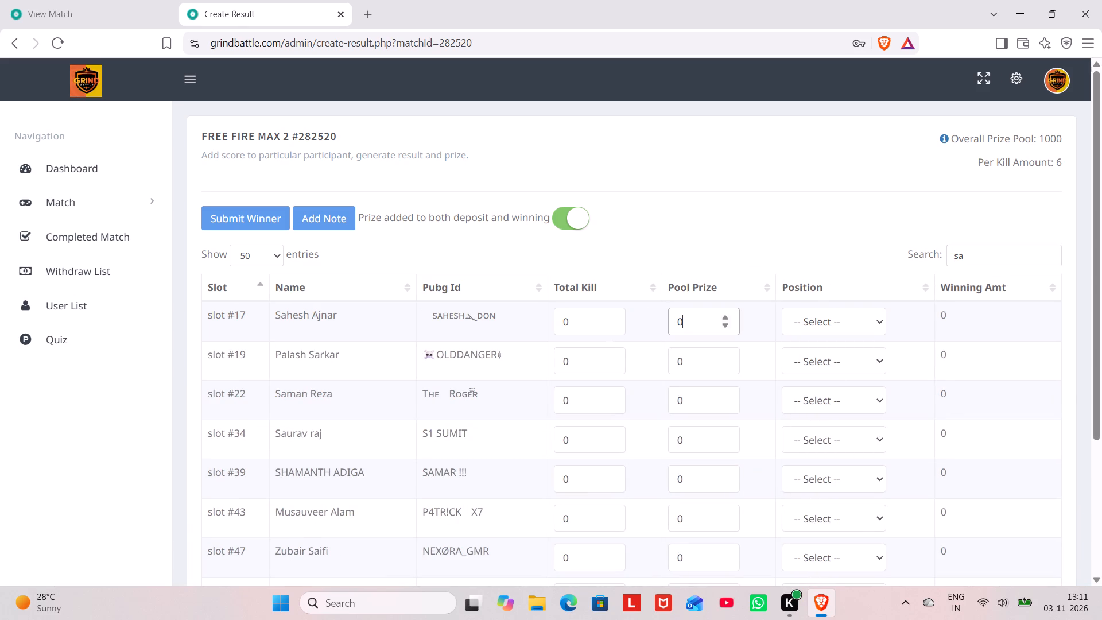
pyautogui.write('10')
pyautogui.press('Tab')
pyautogui.press('Down')
pyautogui.press('Down')
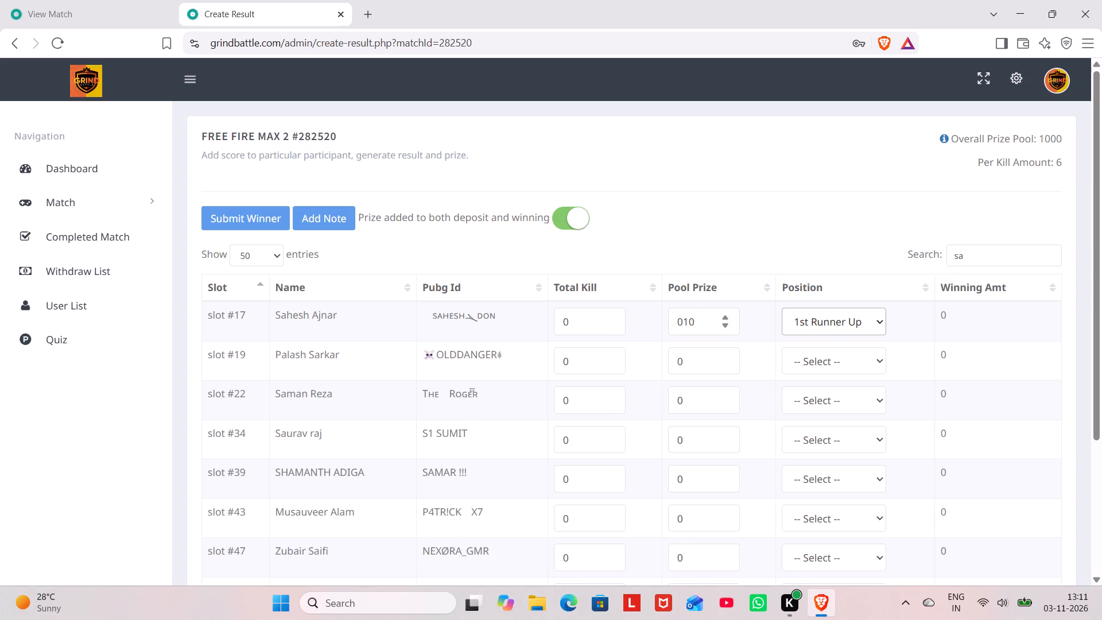
pyautogui.press('Tab')
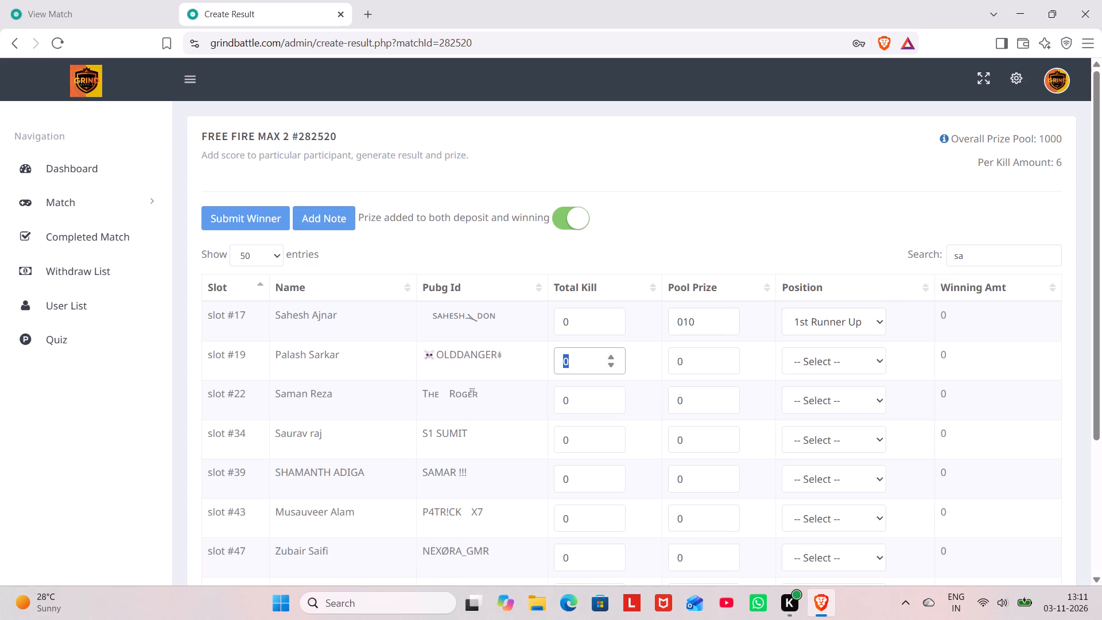
# Search participants for "sid" and record 5 kills for the slot #37 participant with the stylised ID ending in SIDHU.
pyautogui.click(977, 262)
pyautogui.press('BackSpace')
pyautogui.press('BackSpace')
pyautogui.press('BackSpace')
pyautogui.press('BackSpace')
pyautogui.press('BackSpace')
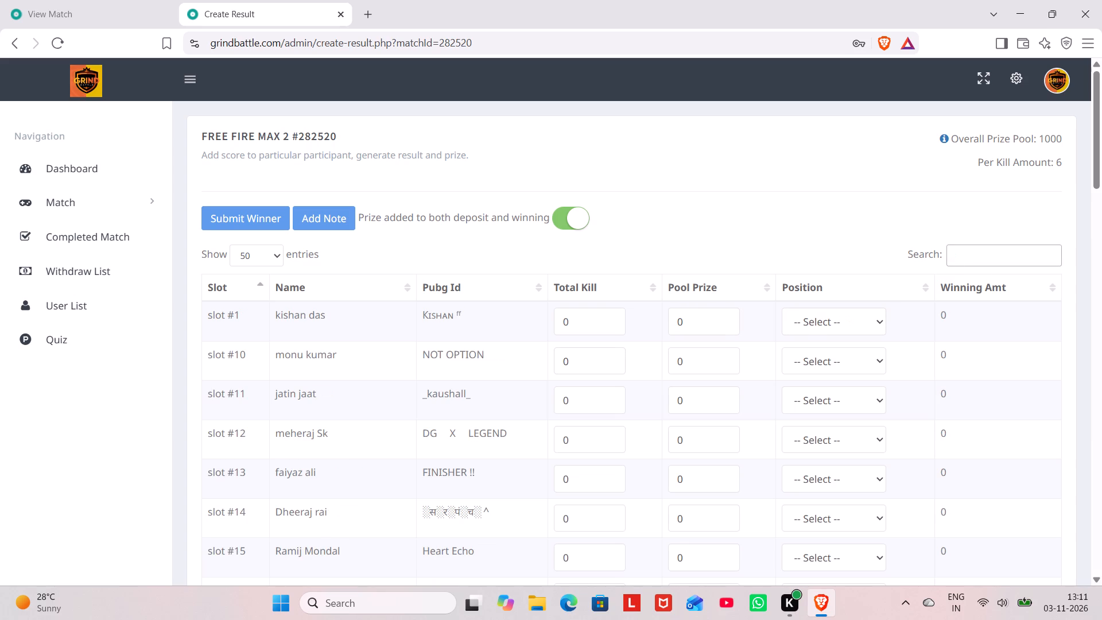
pyautogui.write('sid')
pyautogui.click(599, 315)
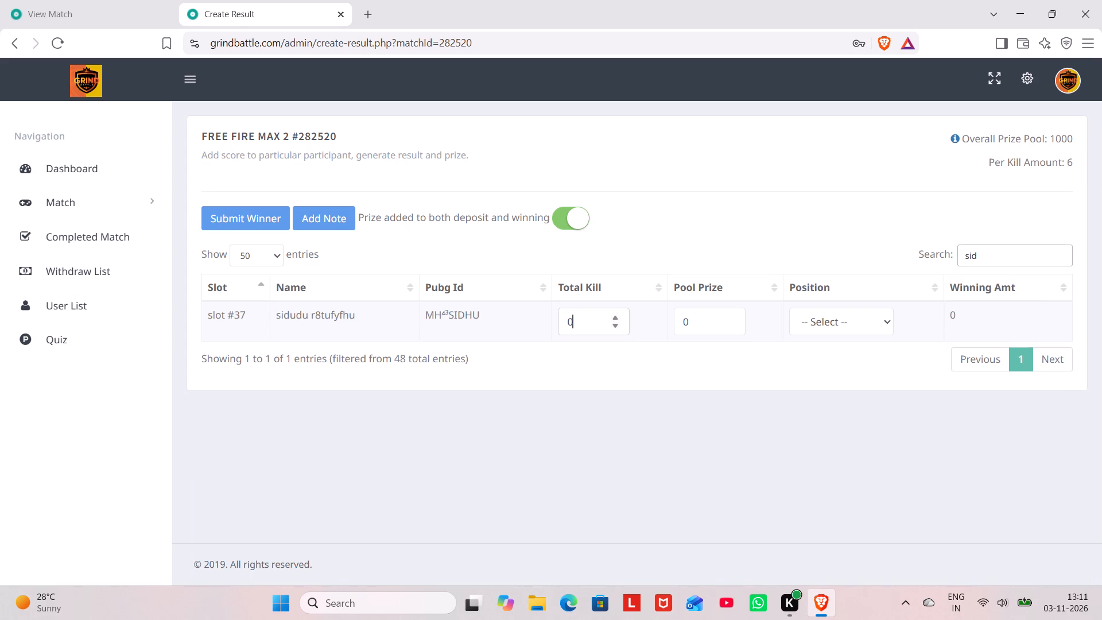
pyautogui.press('5')
pyautogui.press('Tab')
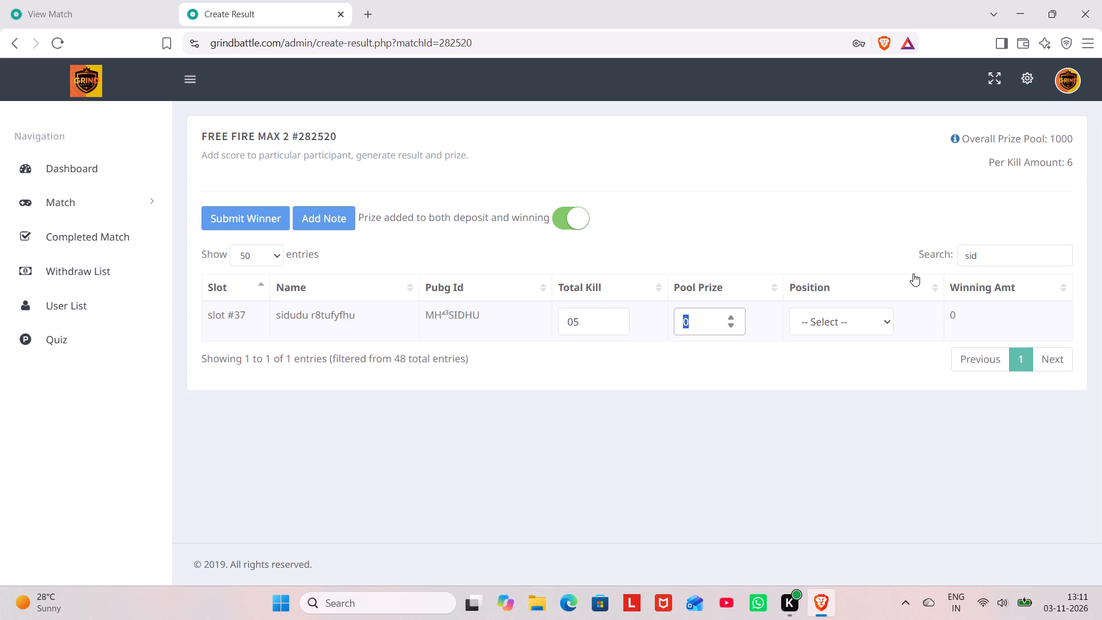
pyautogui.click(985, 249)
pyautogui.press('BackSpace')
pyautogui.press('BackSpace')
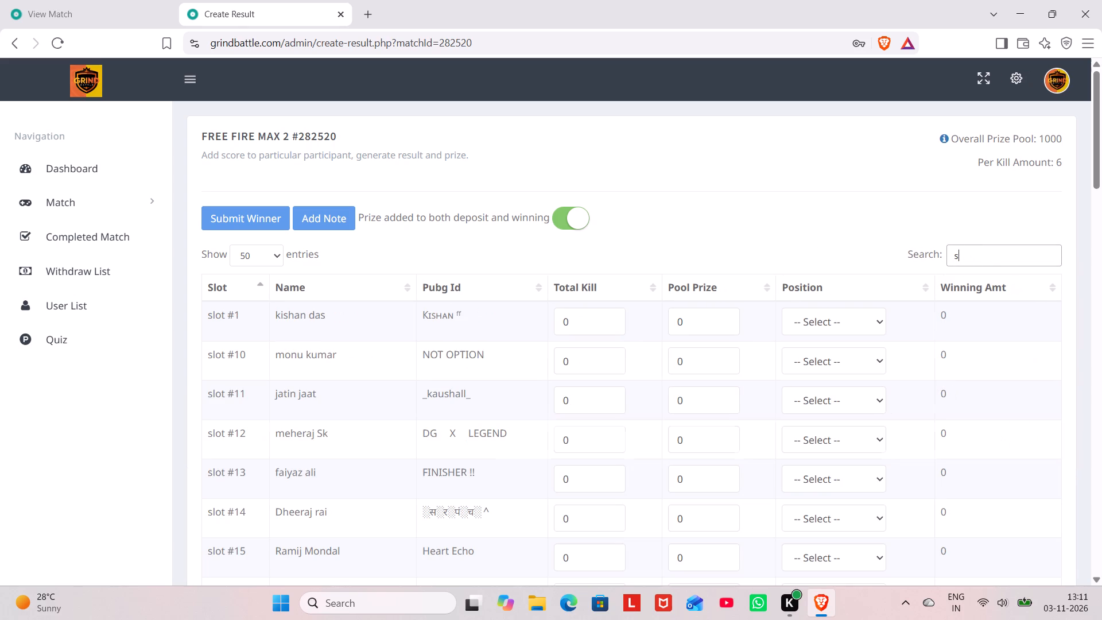
pyautogui.press('t')
pyautogui.press('a')
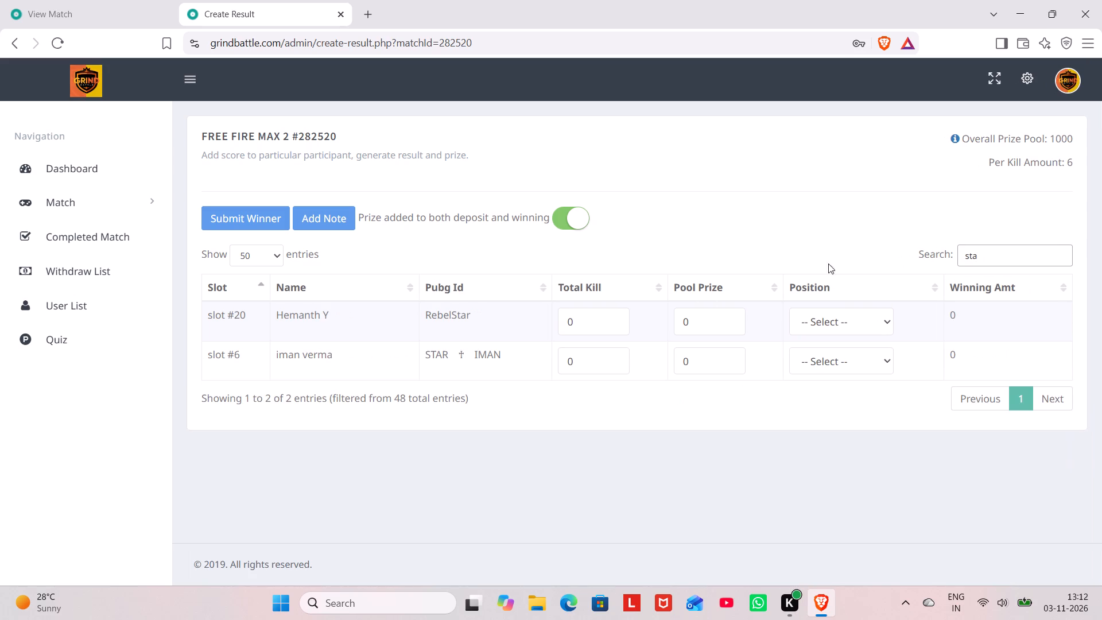
pyautogui.click(589, 359)
pyautogui.press('1')
pyautogui.press('Tab')
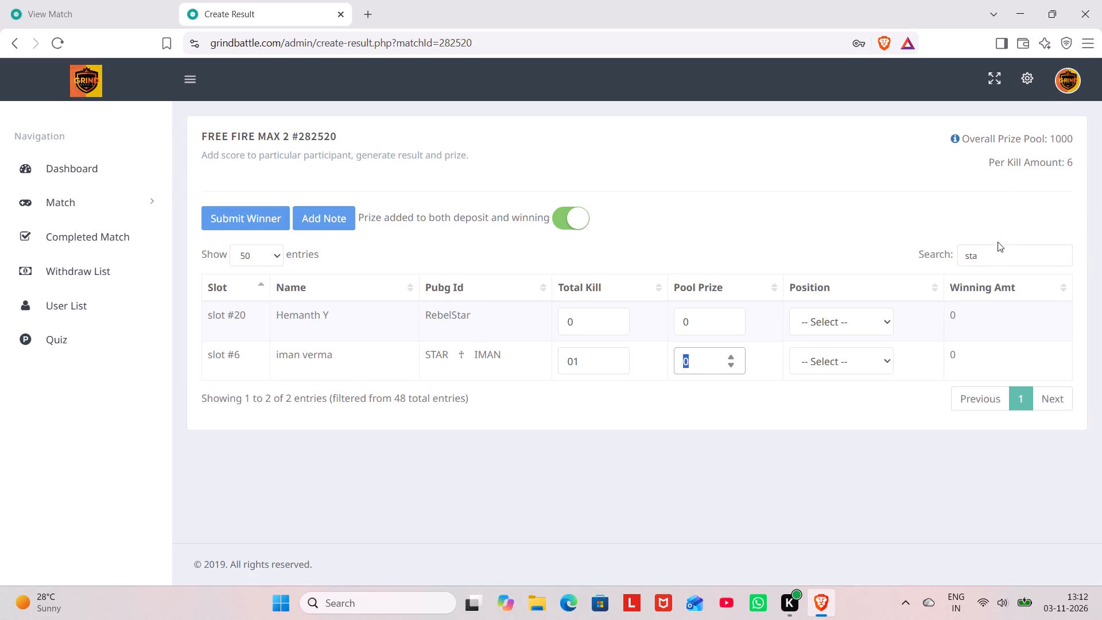
pyautogui.click(992, 259)
pyautogui.press('BackSpace')
pyautogui.press('BackSpace')
pyautogui.press('BackSpace')
pyautogui.press('BackSpace')
pyautogui.press('BackSpace')
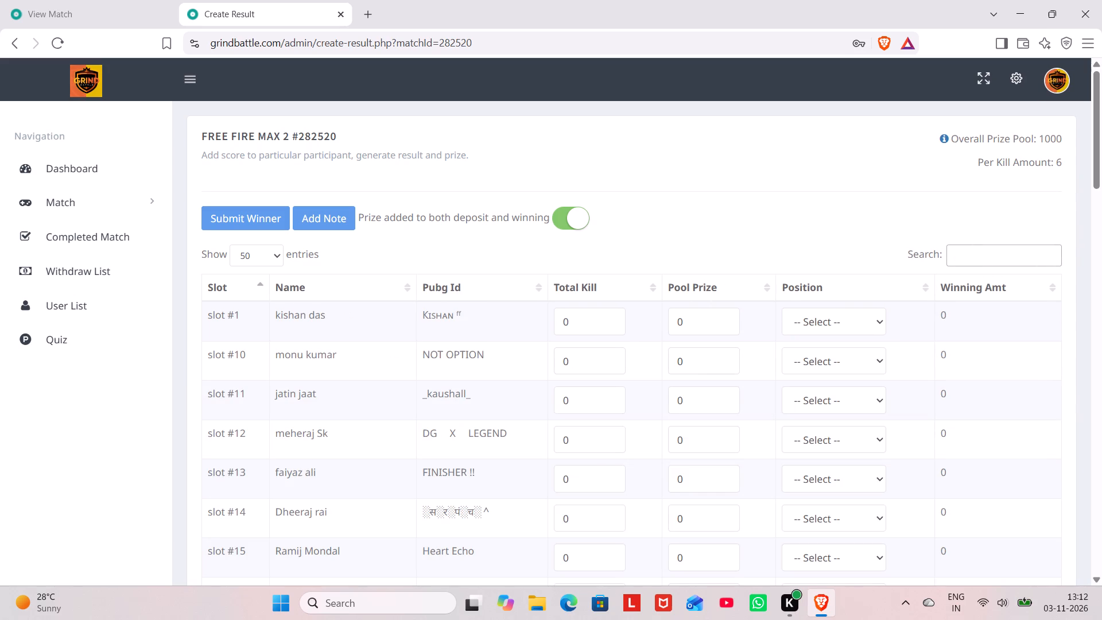
pyautogui.click(587, 389)
pyautogui.press('1')
pyautogui.press('Tab')
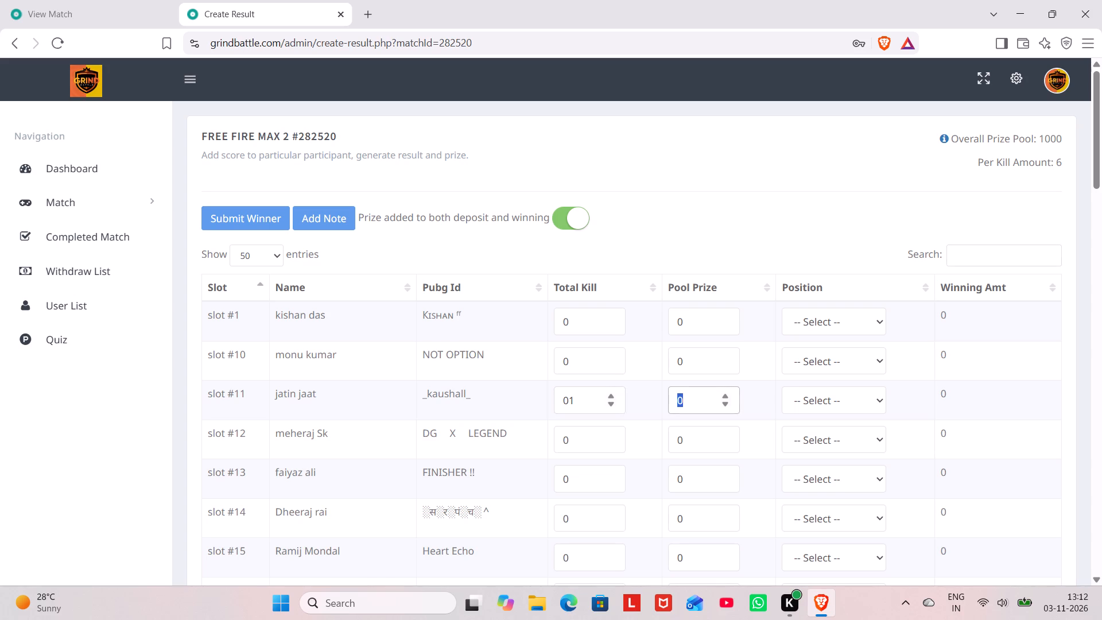
# Record 1 kill for the slot #14 participant with the Hindi-script ID.
pyautogui.click(583, 516)
pyautogui.press('1')
pyautogui.press('Tab')
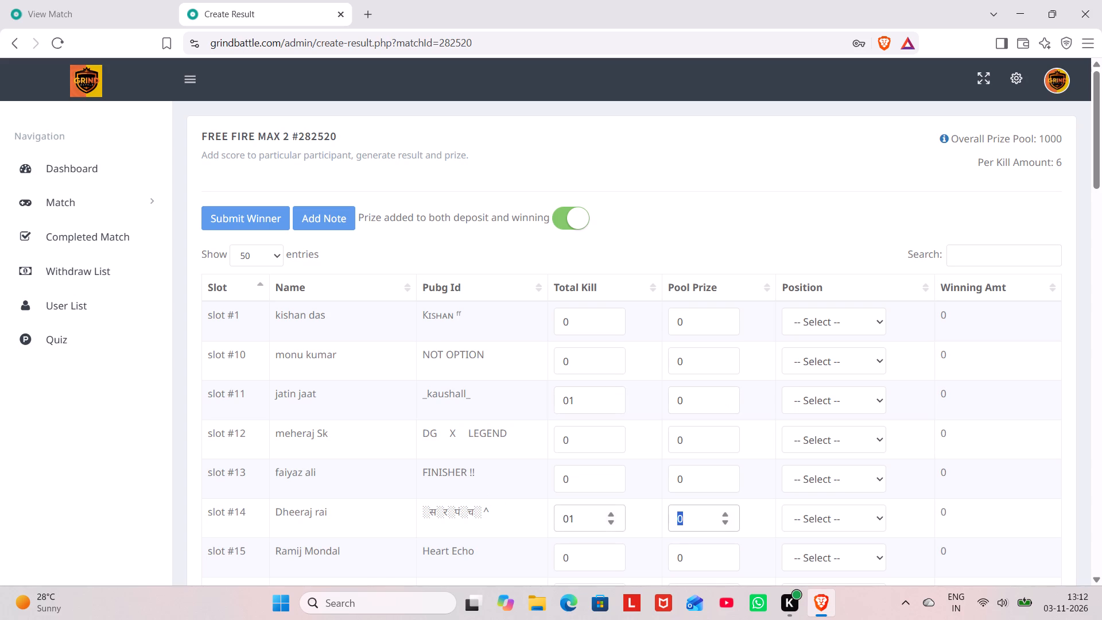
pyautogui.click(697, 227)
pyautogui.click(952, 246)
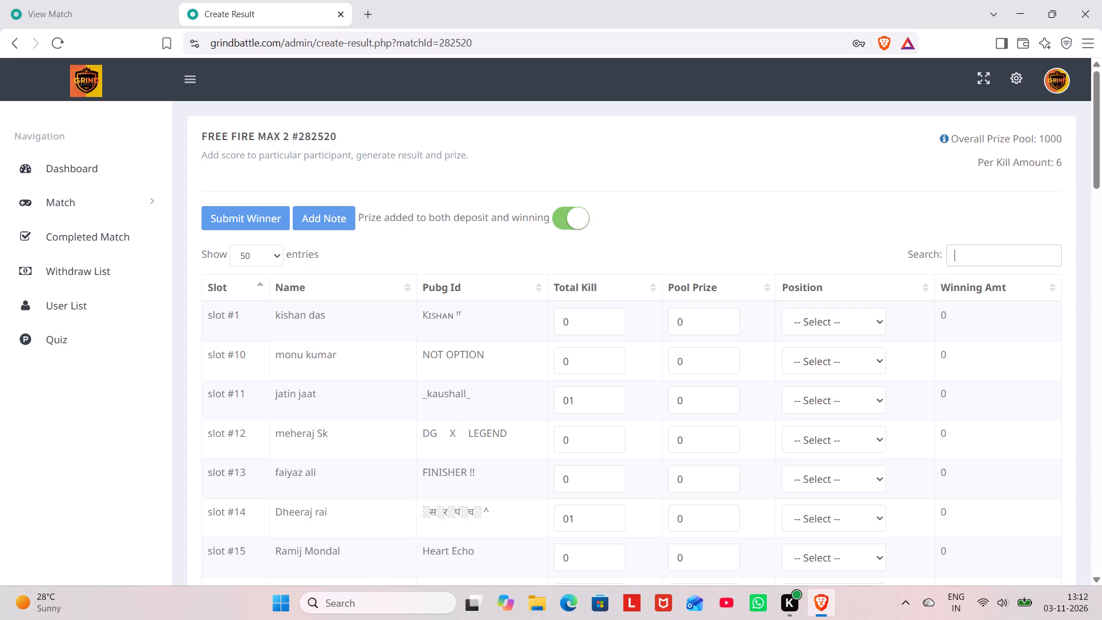
pyautogui.press('t')
pyautogui.press('BackSpace')
pyautogui.write('rtu')
pyautogui.click(589, 320)
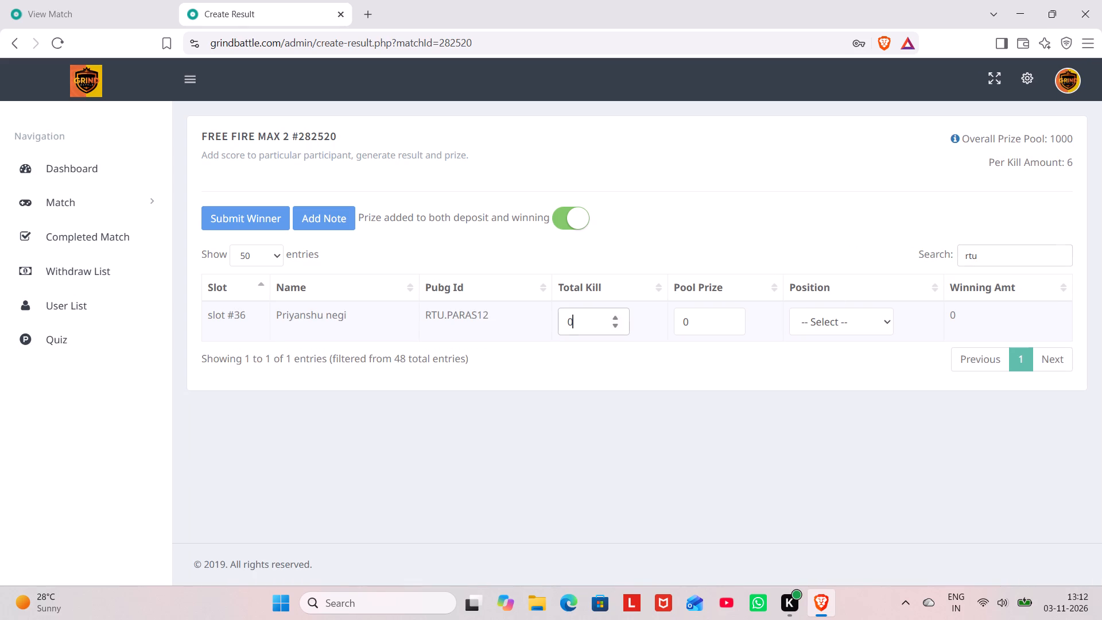
pyautogui.press('1')
pyautogui.press('Tab')
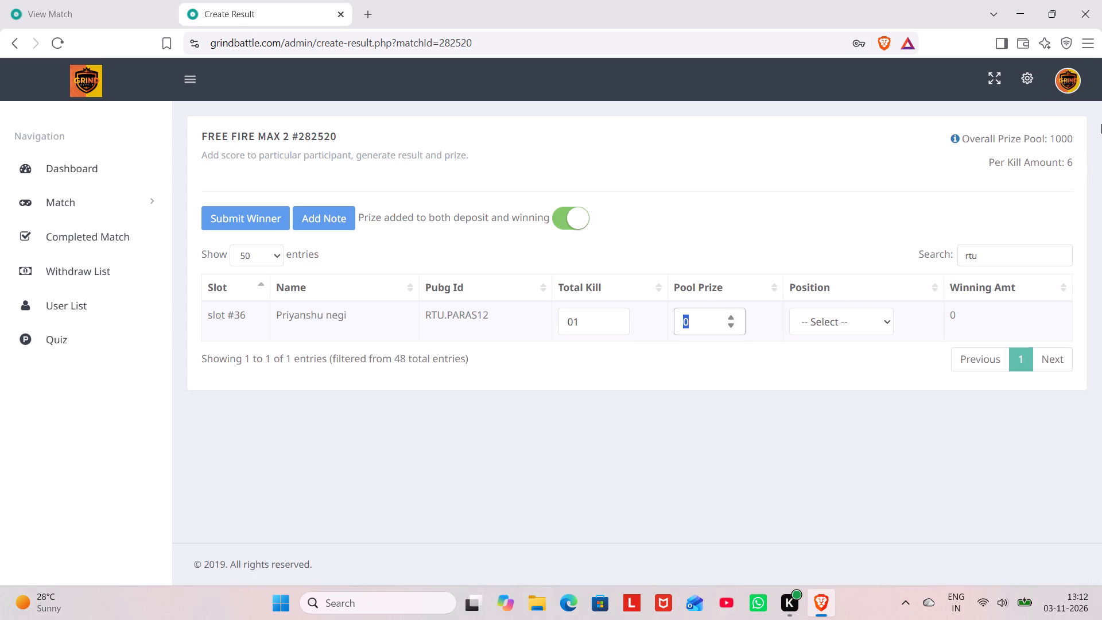
# Search participants for "su" and record 4 kills for the slot #34 participant S1 SUMIT.
pyautogui.click(987, 249)
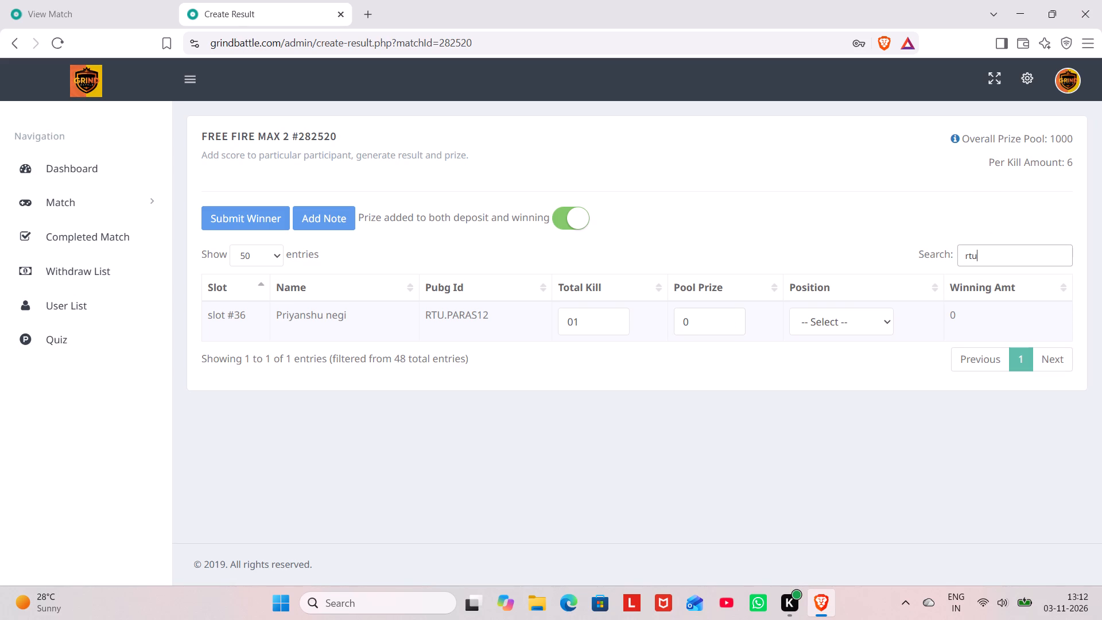
pyautogui.press('BackSpace')
pyautogui.press('BackSpace')
pyautogui.press('BackSpace')
pyautogui.press('BackSpace')
pyautogui.write('su')
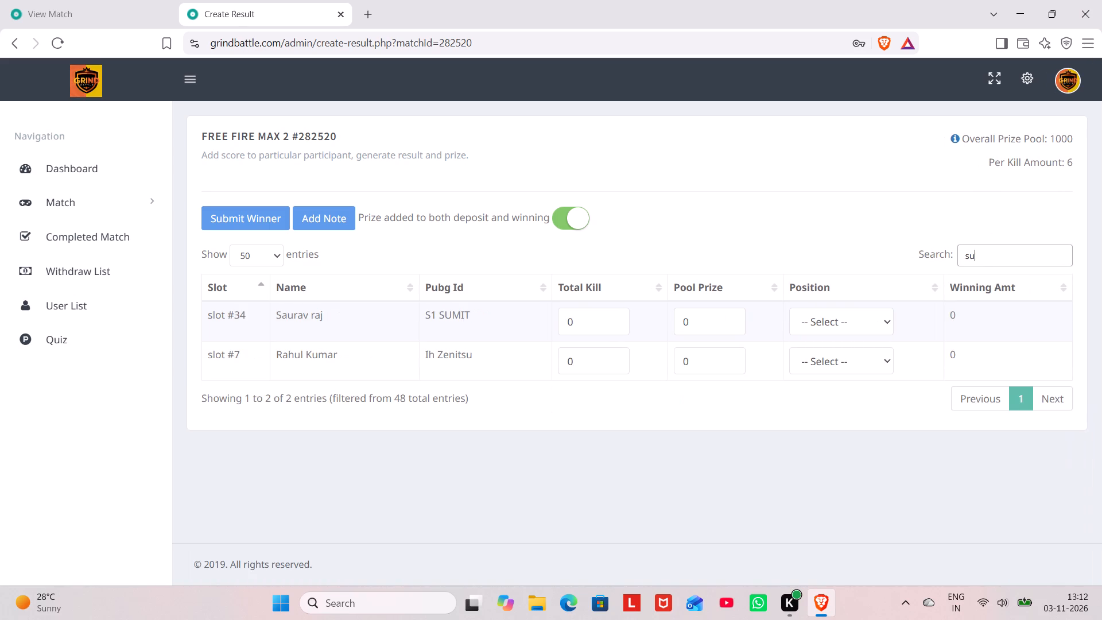
pyautogui.click(590, 321)
pyautogui.press('4')
pyautogui.press('Tab')
pyautogui.click(1049, 254)
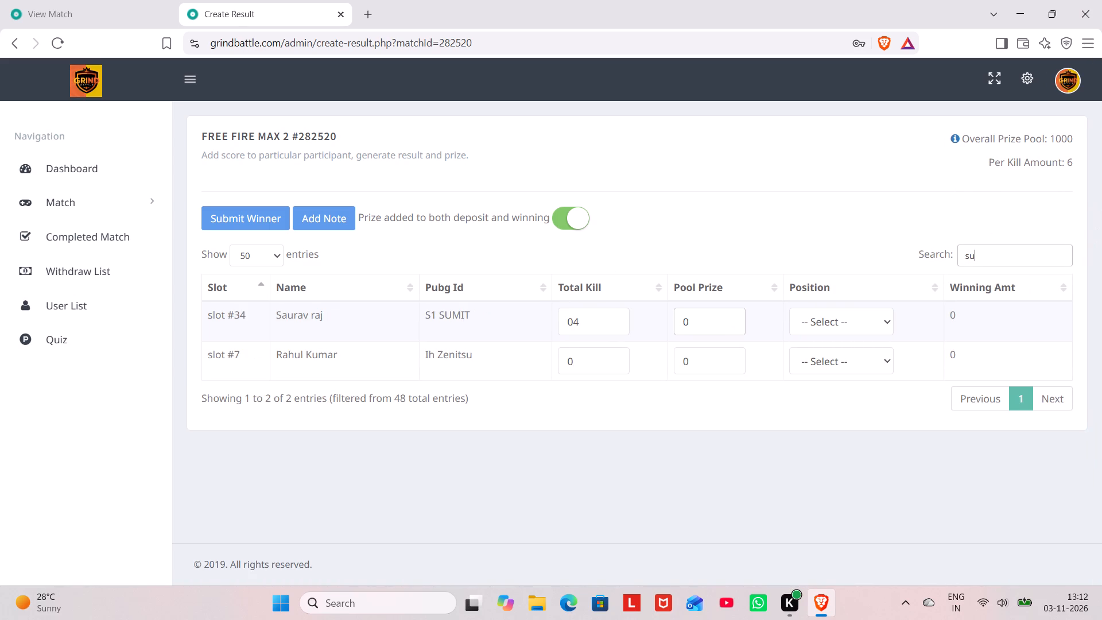
pyautogui.press('BackSpace')
pyautogui.press('BackSpace')
pyautogui.press('BackSpace')
pyautogui.press('BackSpace')
pyautogui.press('BackSpace')
pyautogui.write('dee')
pyautogui.click(602, 320)
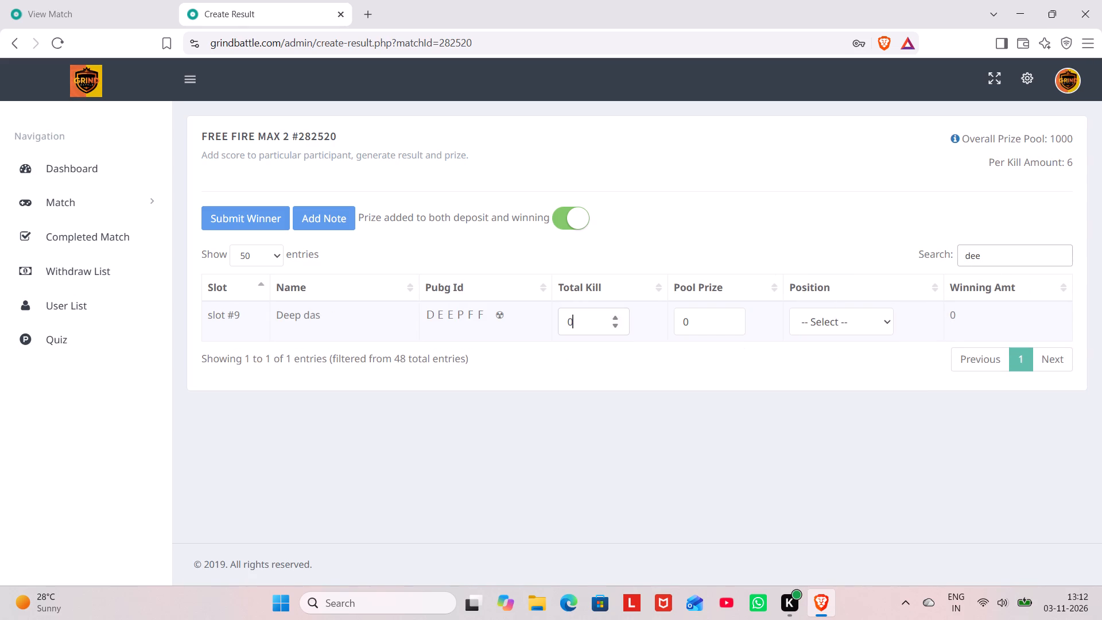
pyautogui.press('3')
pyautogui.press('Tab')
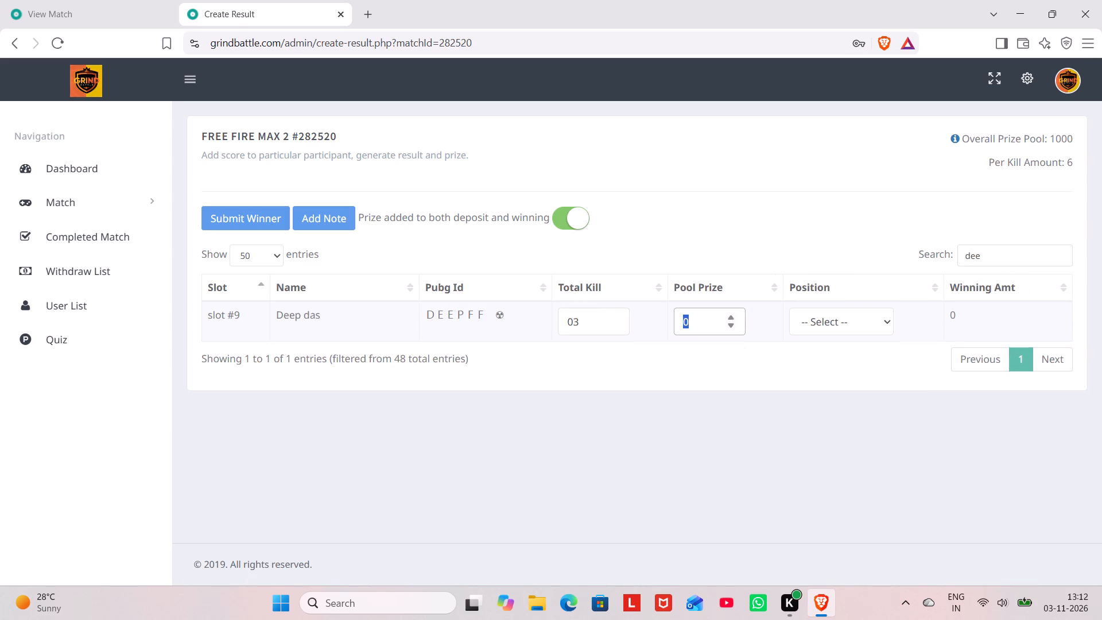
pyautogui.click(1006, 246)
pyautogui.press('BackSpace')
pyautogui.press('BackSpace')
pyautogui.press('BackSpace')
pyautogui.press('BackSpace')
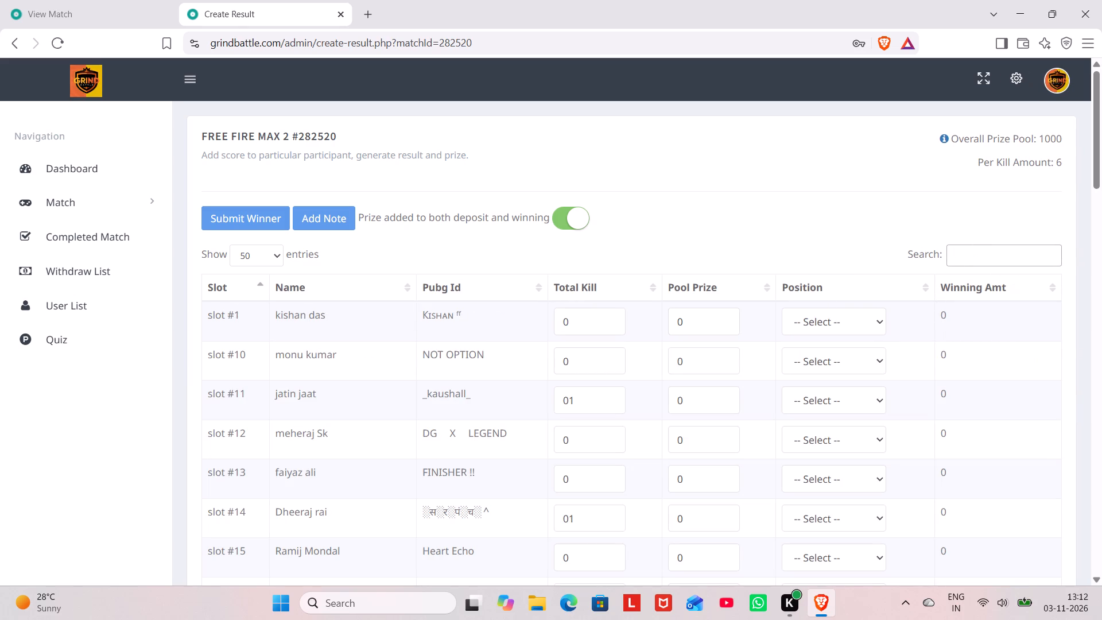
pyautogui.write('ol')
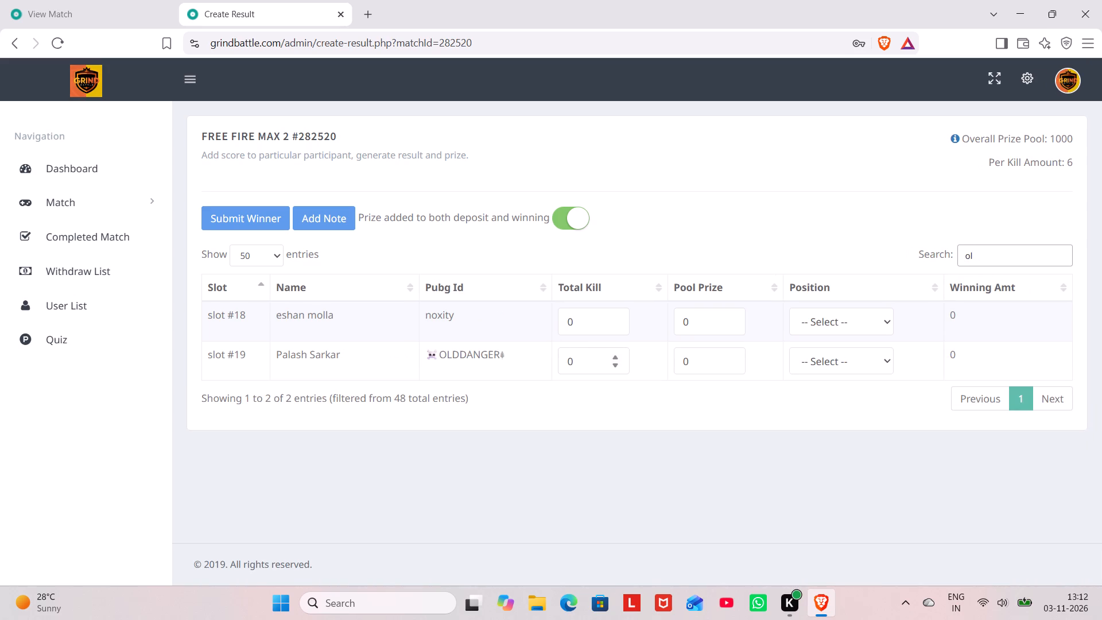
pyautogui.click(582, 361)
pyautogui.press('1')
pyautogui.press('Tab')
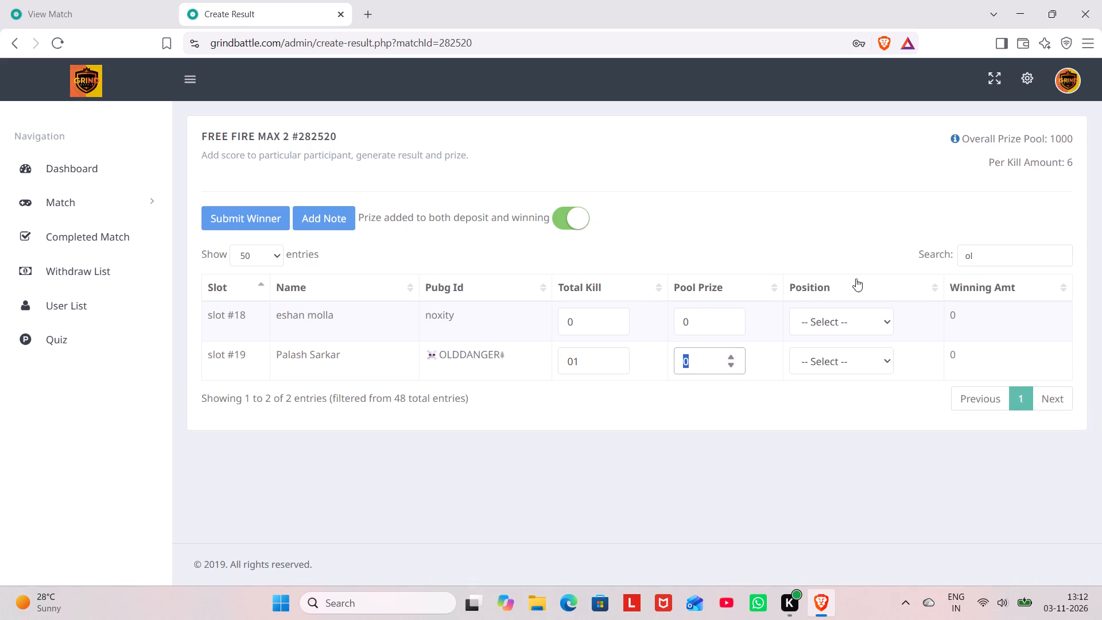
# Clear the participant search and record 3 kills for the slot #1 participant with the stylised ID KISHAN.
pyautogui.click(975, 253)
pyautogui.press('BackSpace')
pyautogui.press('BackSpace')
pyautogui.press('BackSpace')
pyautogui.press('BackSpace')
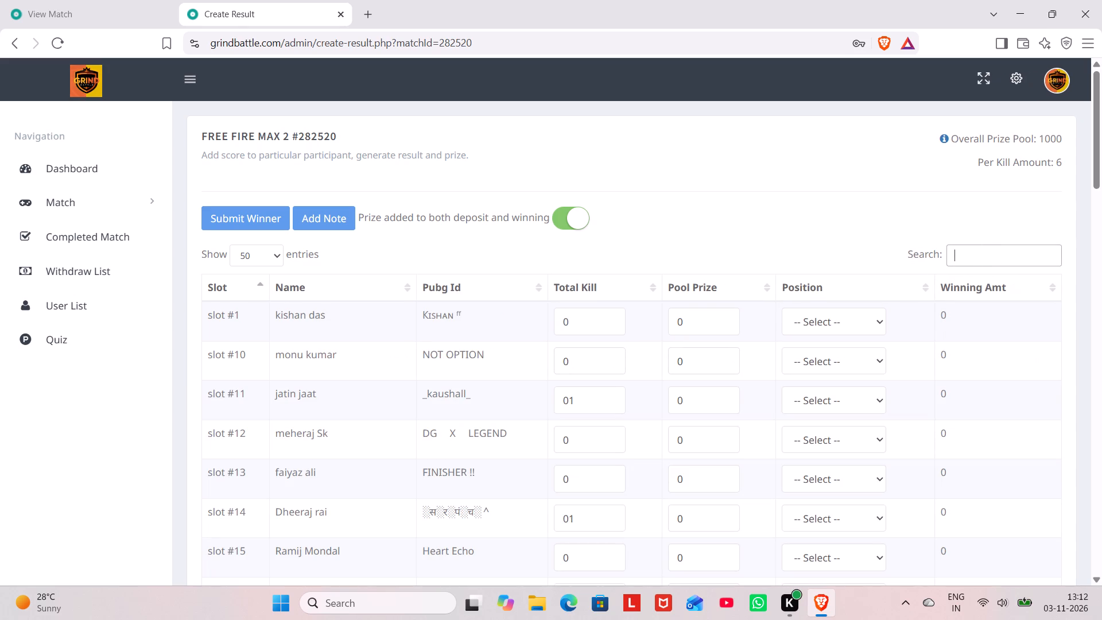
pyautogui.click(565, 325)
pyautogui.press('Right')
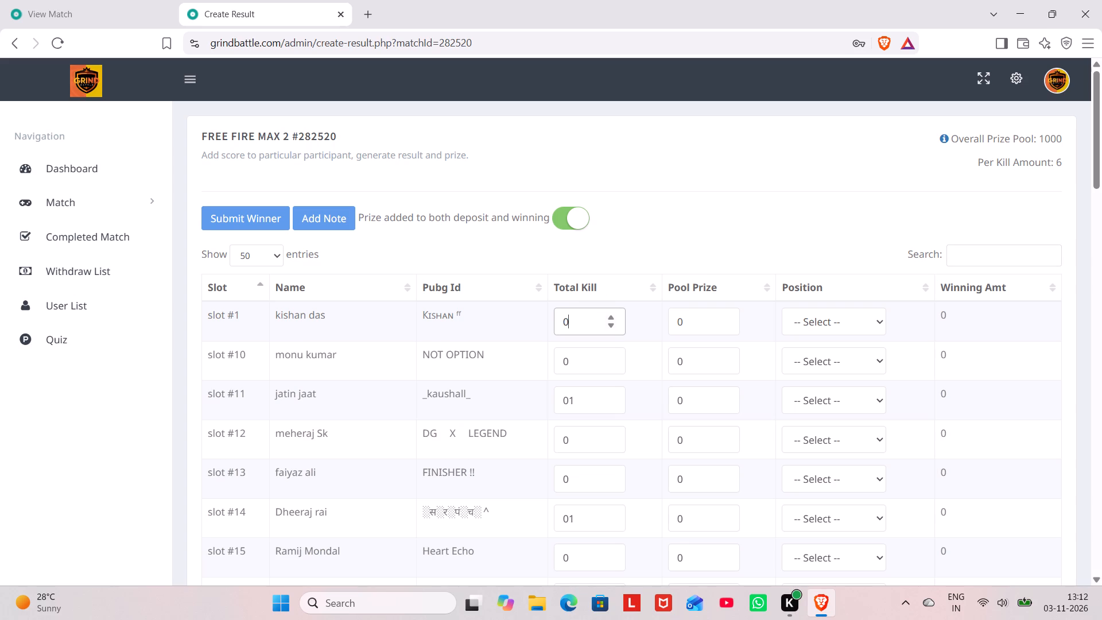
pyautogui.press('3')
pyautogui.press('Tab')
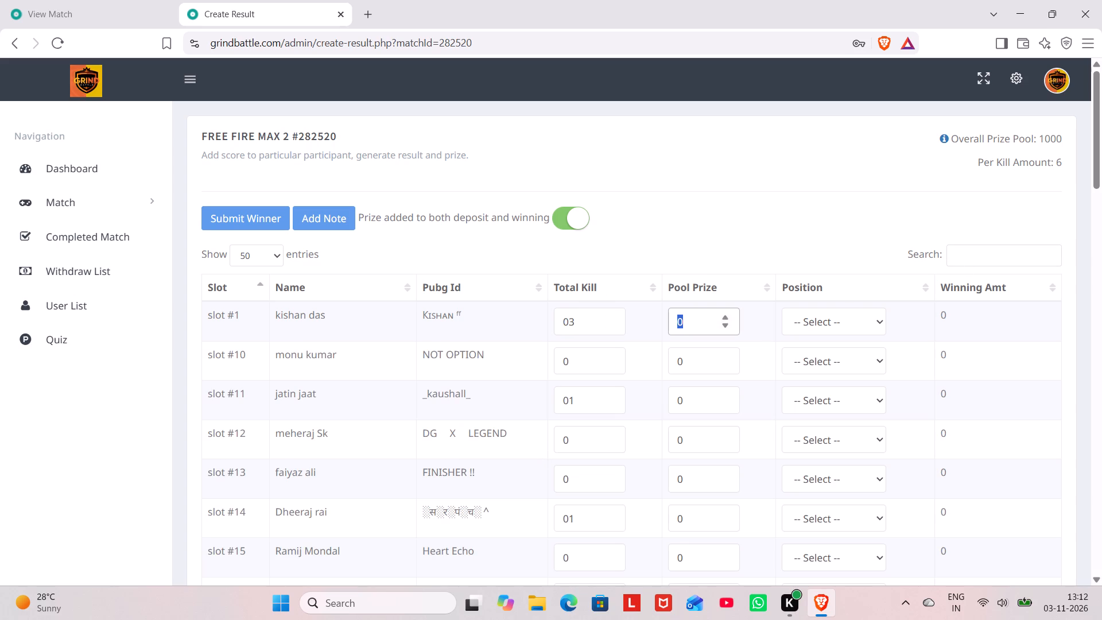
pyautogui.click(980, 253)
pyautogui.write('dg')
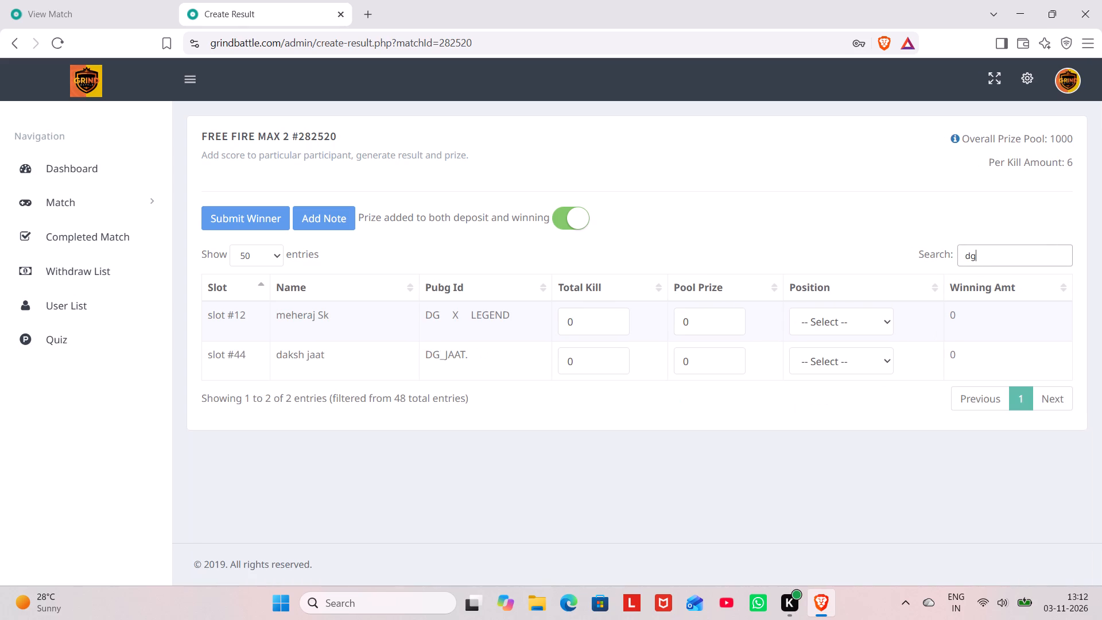
pyautogui.click(593, 366)
pyautogui.press('3')
pyautogui.press('Tab')
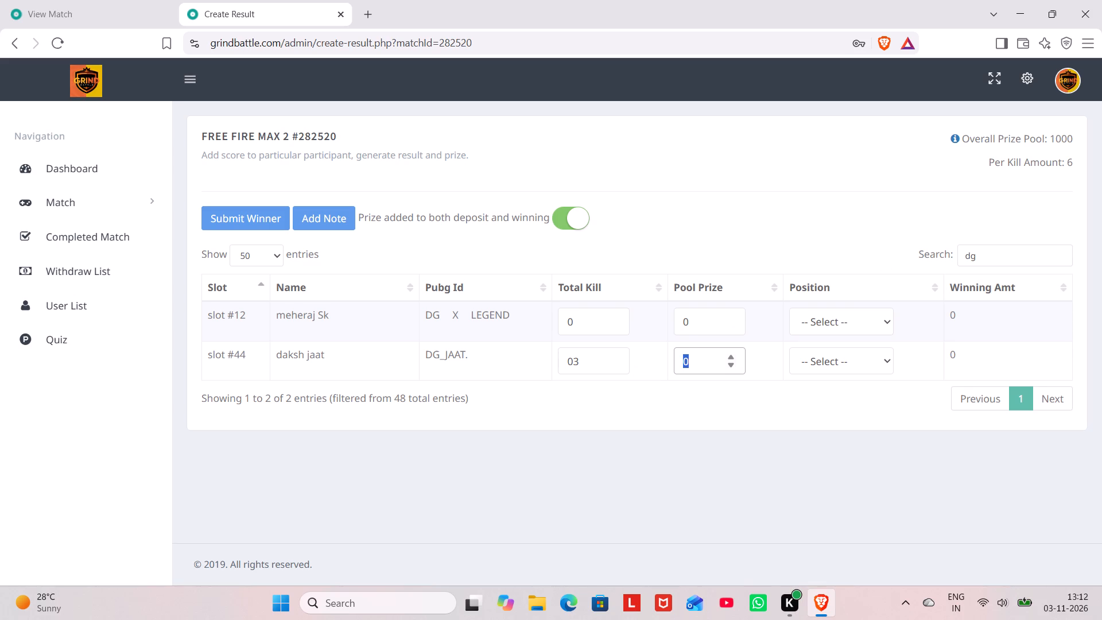
# Clear the participant search and record 1 kill for the slot #13 participant FINISHER !!.
pyautogui.click(984, 259)
pyautogui.press('BackSpace')
pyautogui.press('BackSpace')
pyautogui.press('BackSpace')
pyautogui.press('BackSpace')
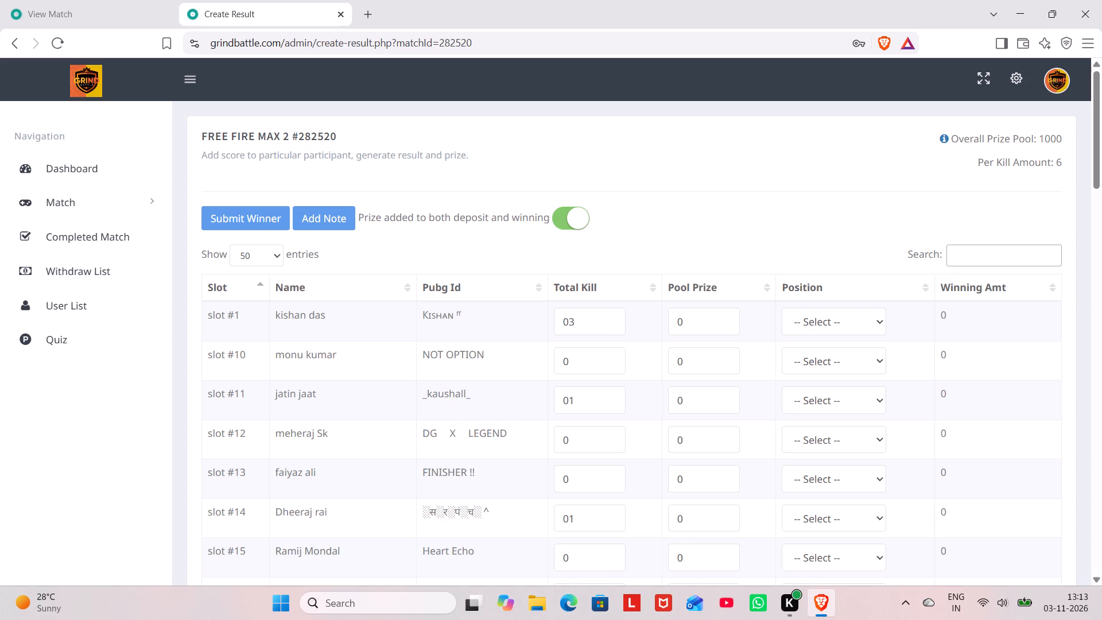
pyautogui.click(589, 479)
pyautogui.press('1')
pyautogui.press('Tab')
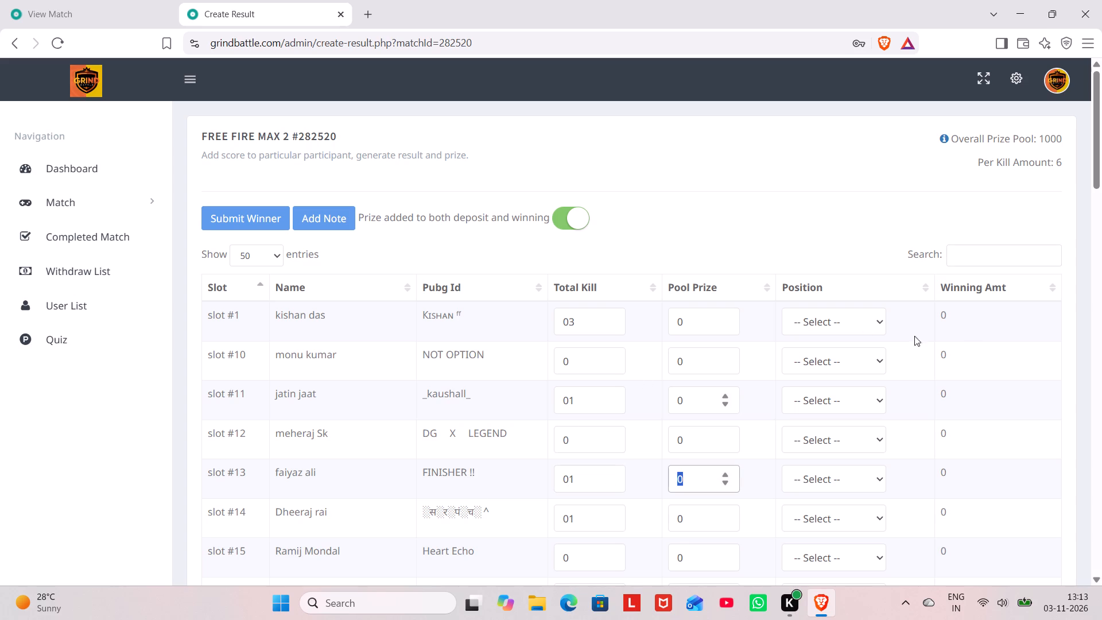
pyautogui.click(985, 250)
pyautogui.write('sg')
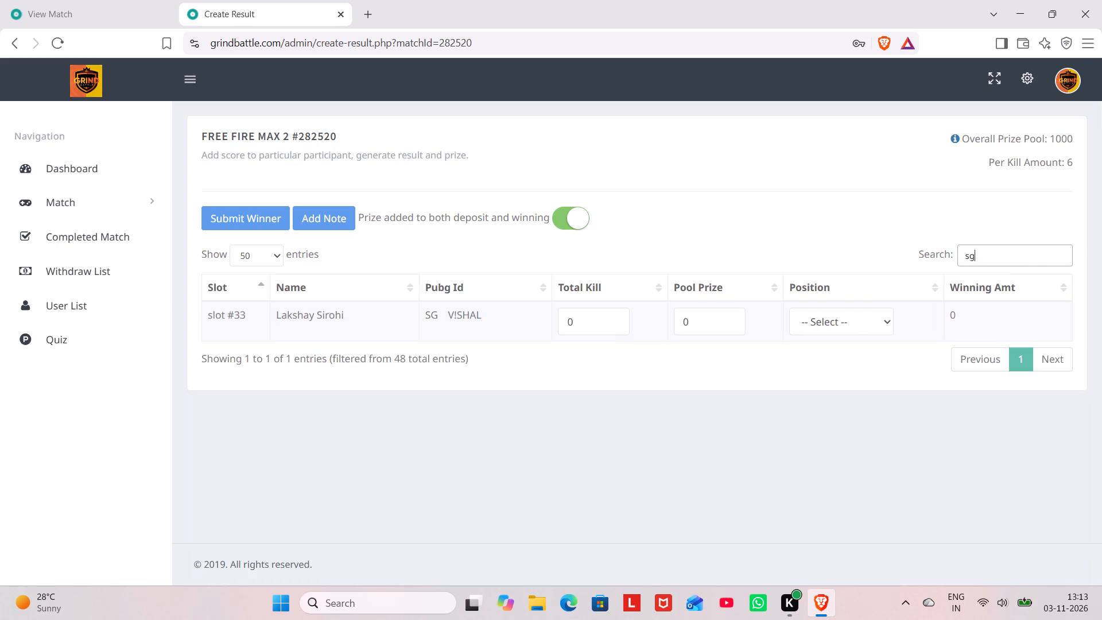
pyautogui.click(587, 315)
pyautogui.press('1')
pyautogui.press('Tab')
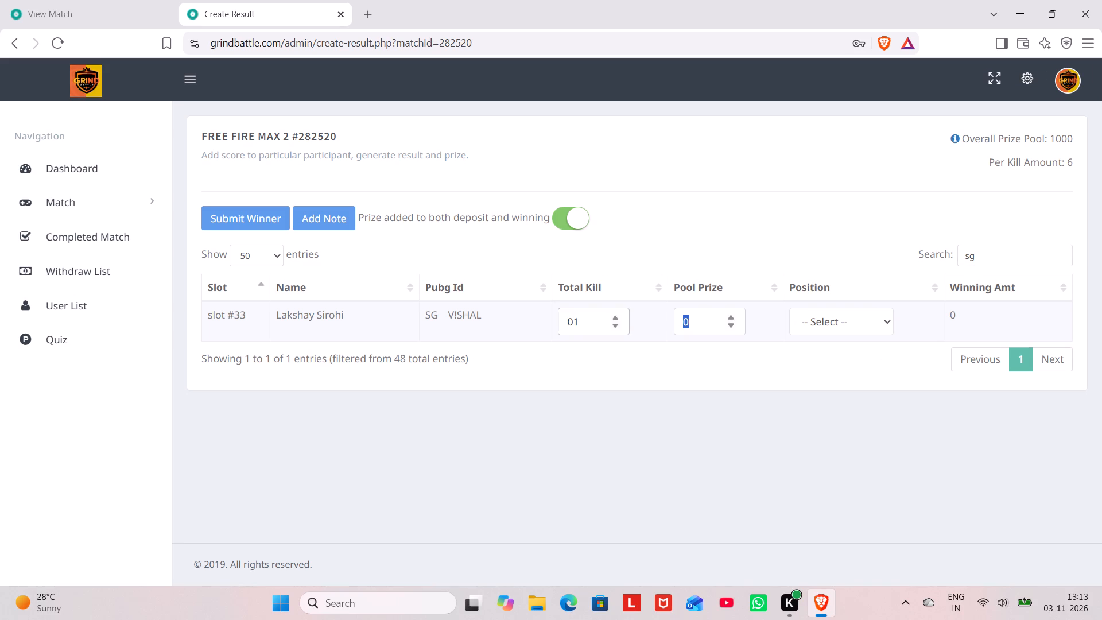
# Search participants for "kir" and record 2 kills for the slot #28 participant PHONIX.
pyautogui.click(998, 259)
pyautogui.press('BackSpace')
pyautogui.press('BackSpace')
pyautogui.press('BackSpace')
pyautogui.press('BackSpace')
pyautogui.press('BackSpace')
pyautogui.write('kir')
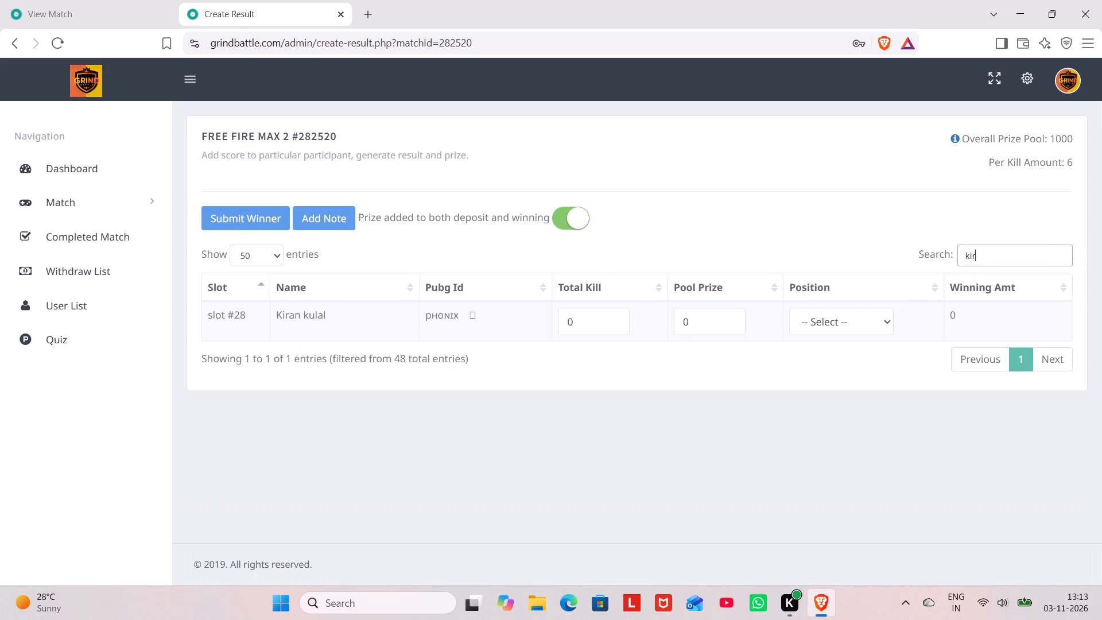
pyautogui.click(581, 316)
pyautogui.press('2')
pyautogui.press('Tab')
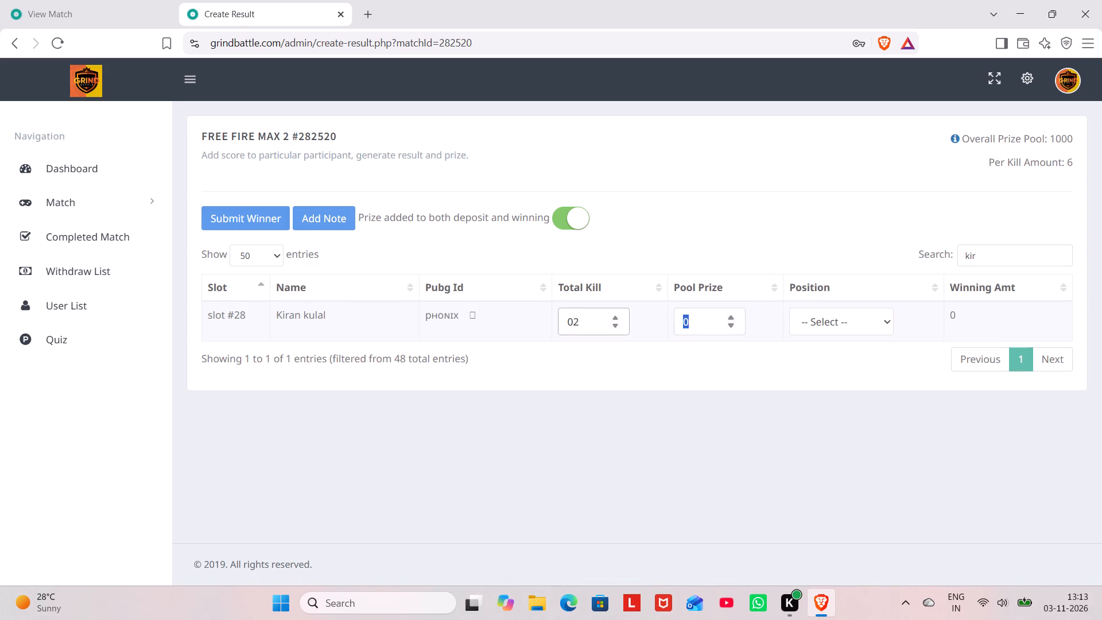
# Search participants for "ec" and record 1 kill for the slot #15 participant Heart Echo.
pyautogui.click(998, 264)
pyautogui.press('BackSpace')
pyautogui.press('BackSpace')
pyautogui.press('BackSpace')
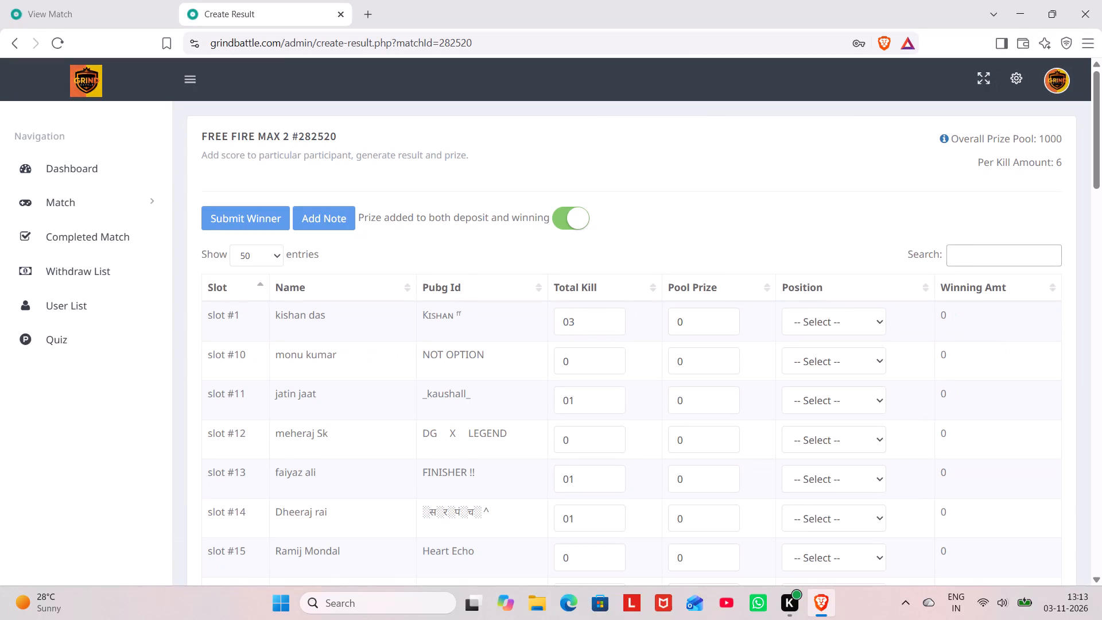
pyautogui.write('ec')
pyautogui.click(585, 556)
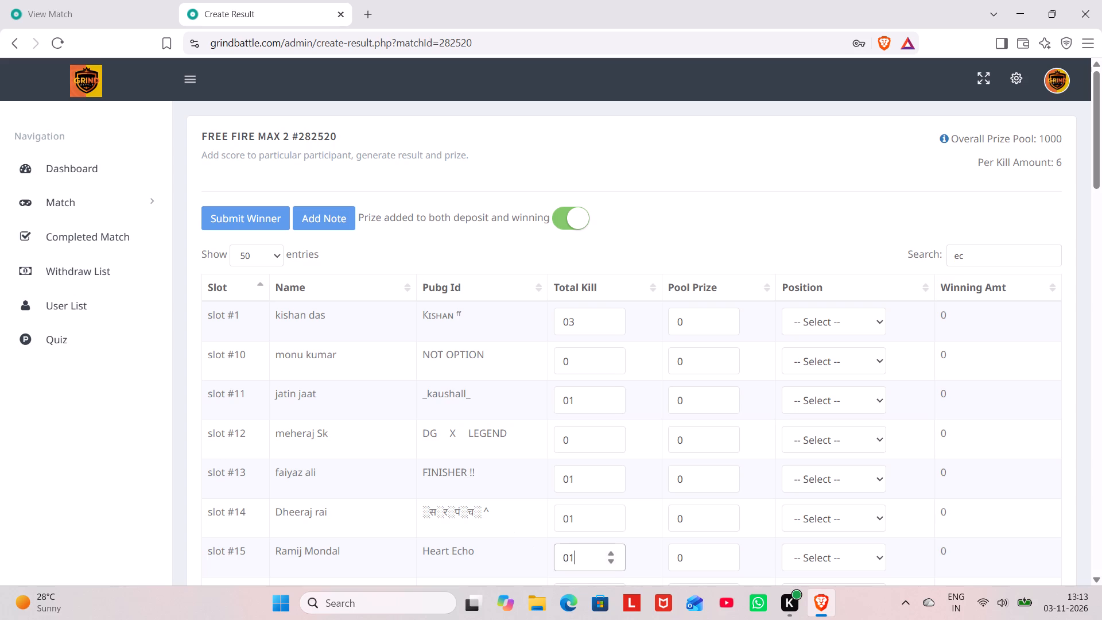
pyautogui.press('1')
pyautogui.press('Tab')
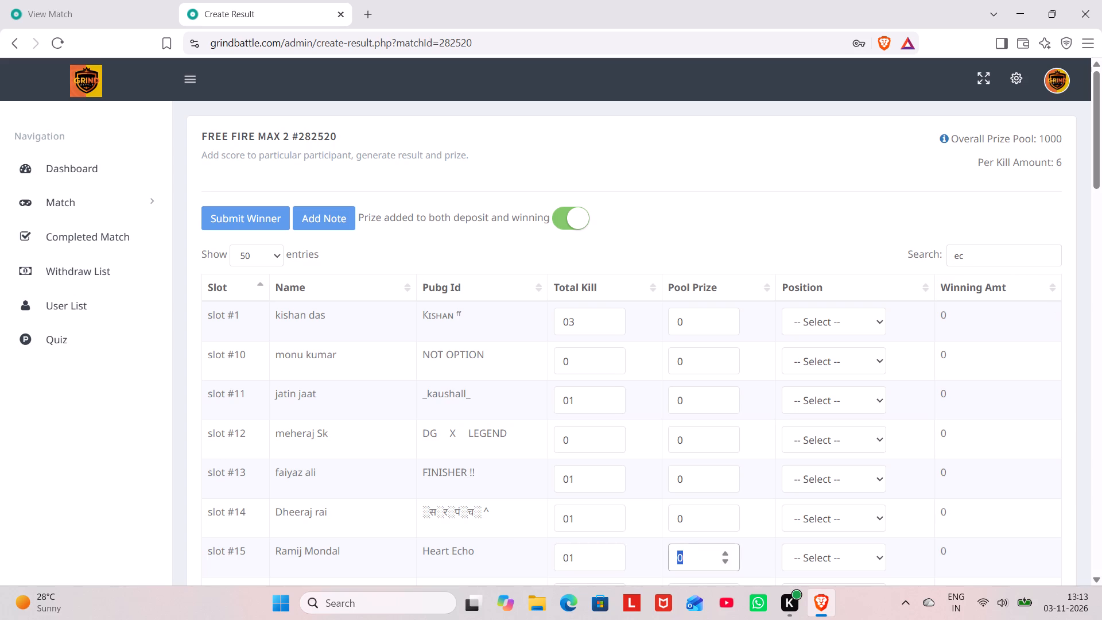
pyautogui.click(991, 262)
pyautogui.press('BackSpace')
pyautogui.press('BackSpace')
pyautogui.press('BackSpace')
pyautogui.press('BackSpace')
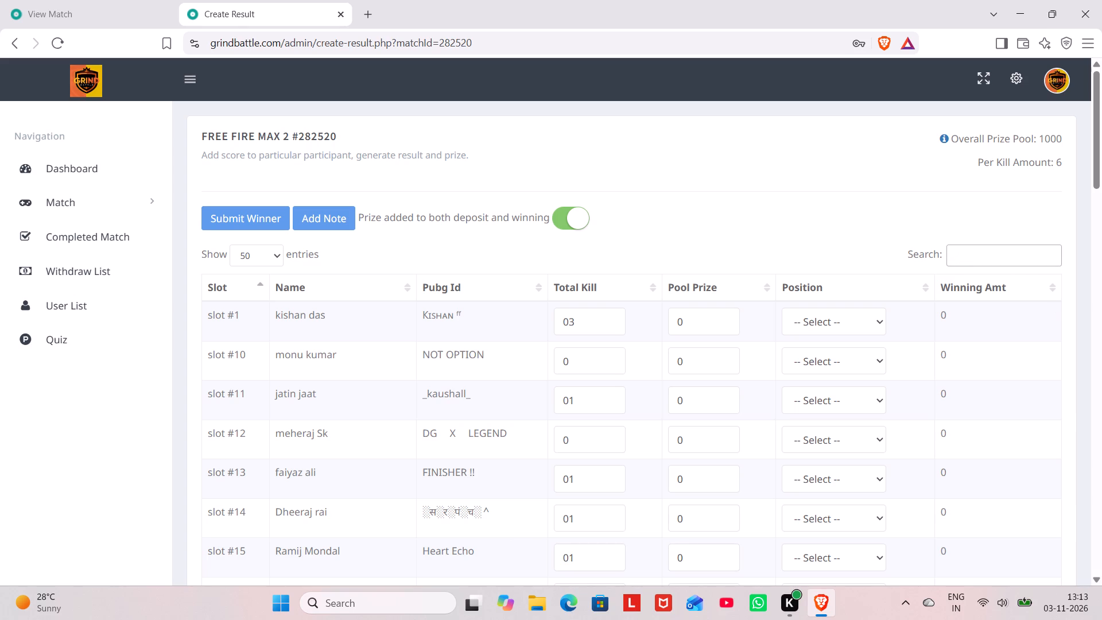
pyautogui.write('ag')
pyautogui.click(591, 311)
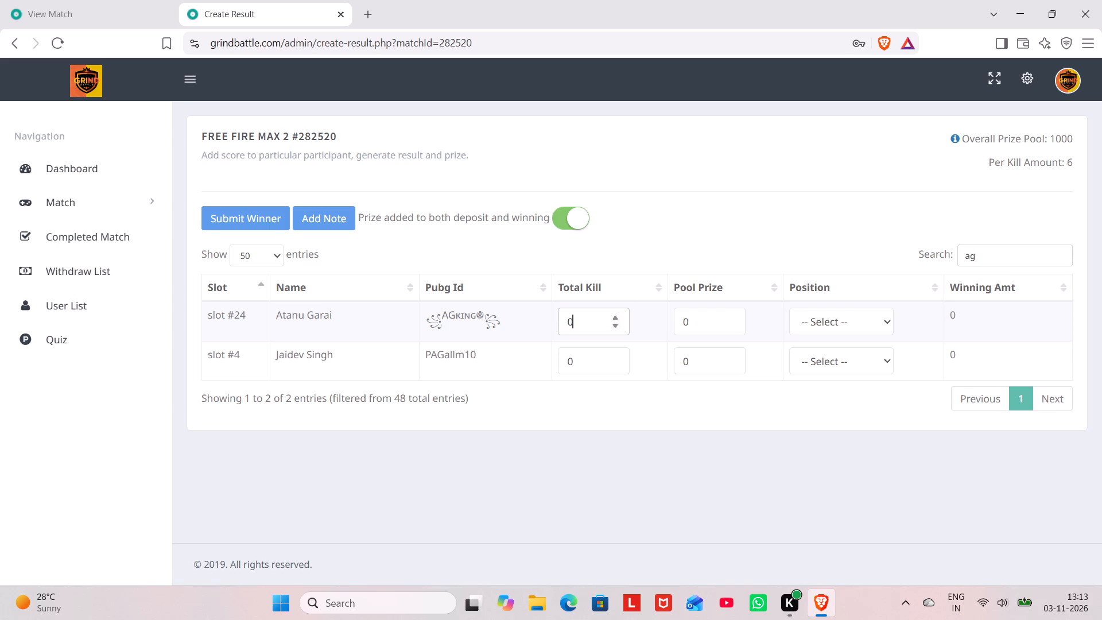
pyautogui.press('3')
pyautogui.press('Tab')
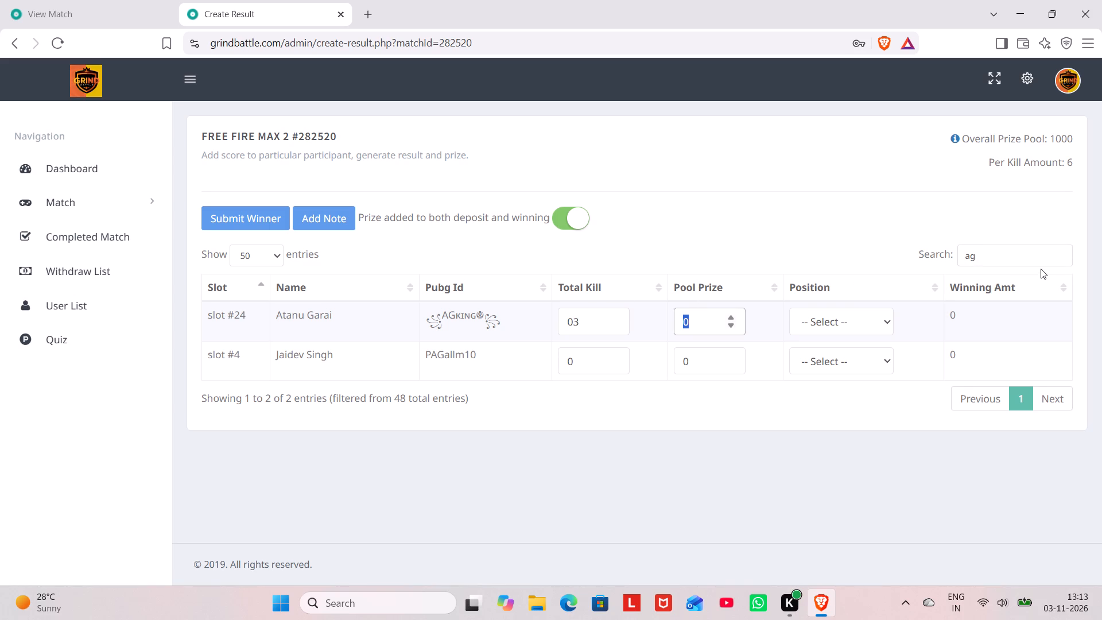
# Search participants for "p1" and record 2 kills for the slot #45 participant P1_Fighter.
pyautogui.click(1006, 249)
pyautogui.press('BackSpace')
pyautogui.press('BackSpace')
pyautogui.press('BackSpace')
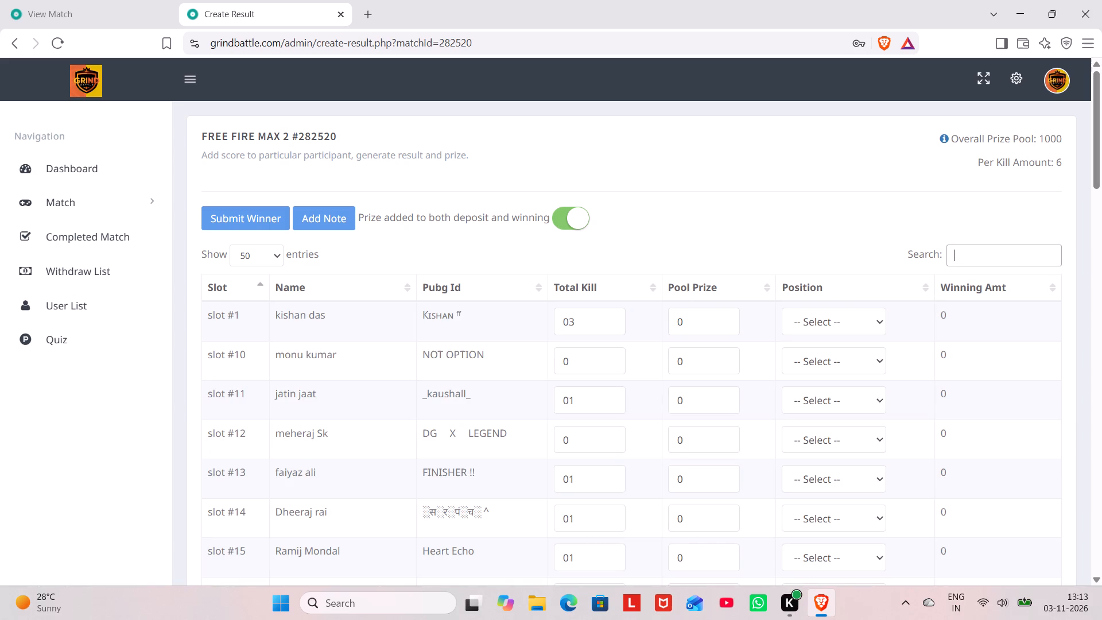
pyautogui.write('p1')
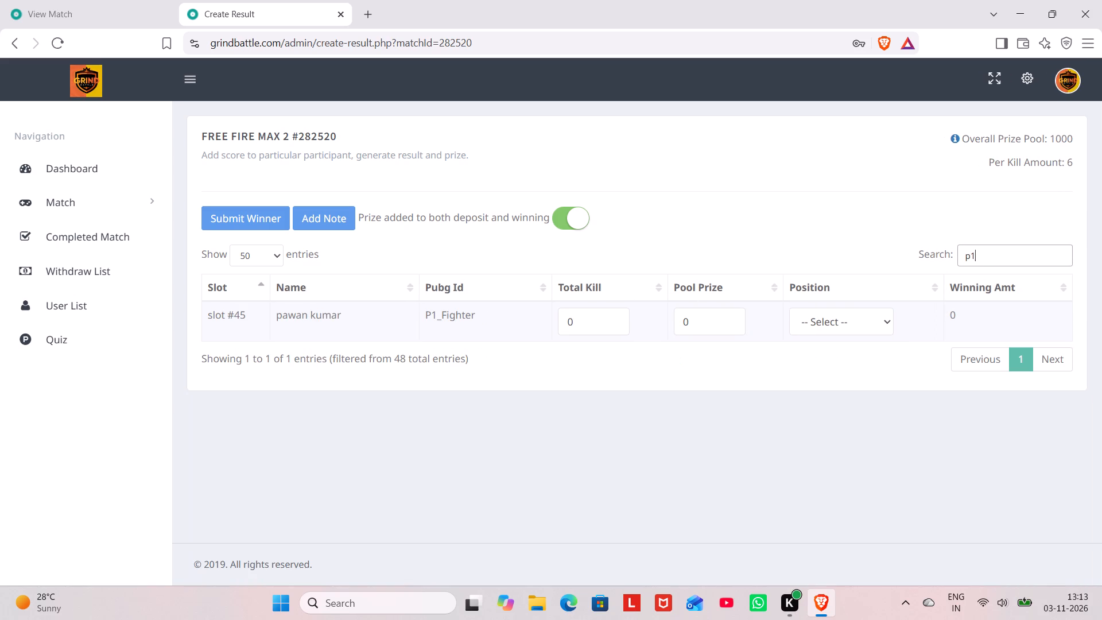
pyautogui.click(596, 328)
pyautogui.press('2')
pyautogui.press('Tab')
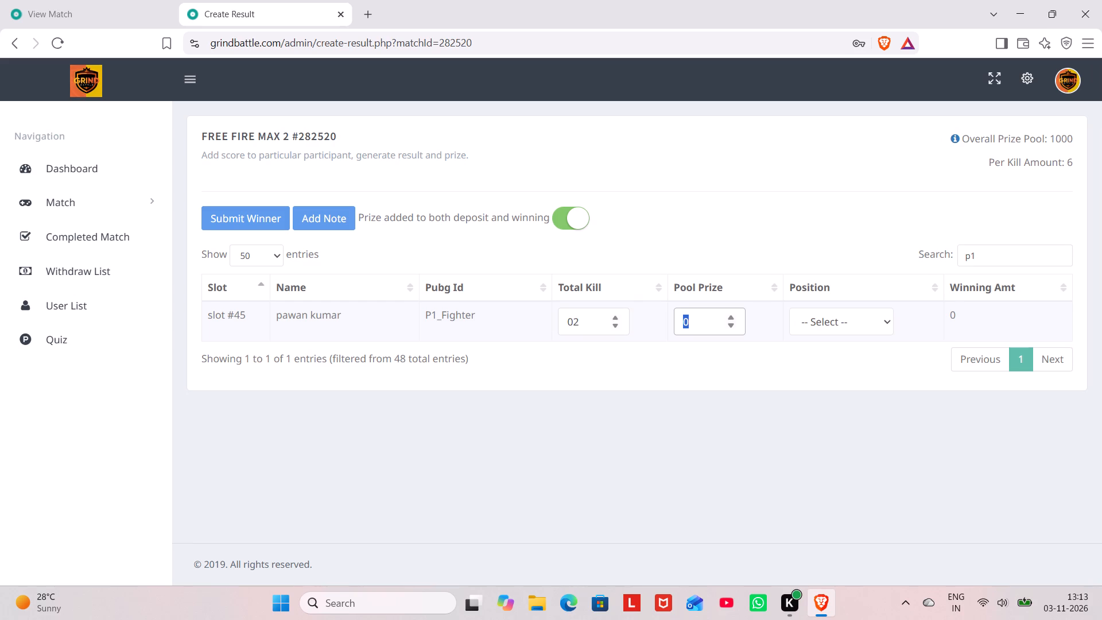
# Clear the participant search and record 1 kill for the slot #32 participant S4 ZEST.
pyautogui.click(1027, 256)
pyautogui.press('BackSpace')
pyautogui.press('BackSpace')
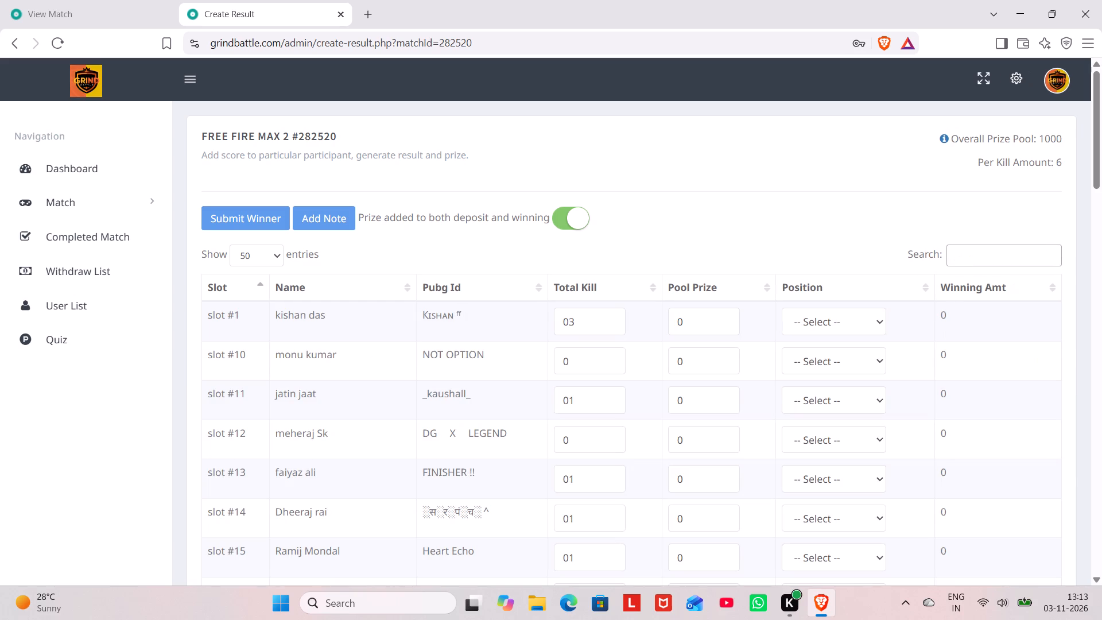
pyautogui.press('BackSpace')
pyautogui.scroll(-2, 502, 482)
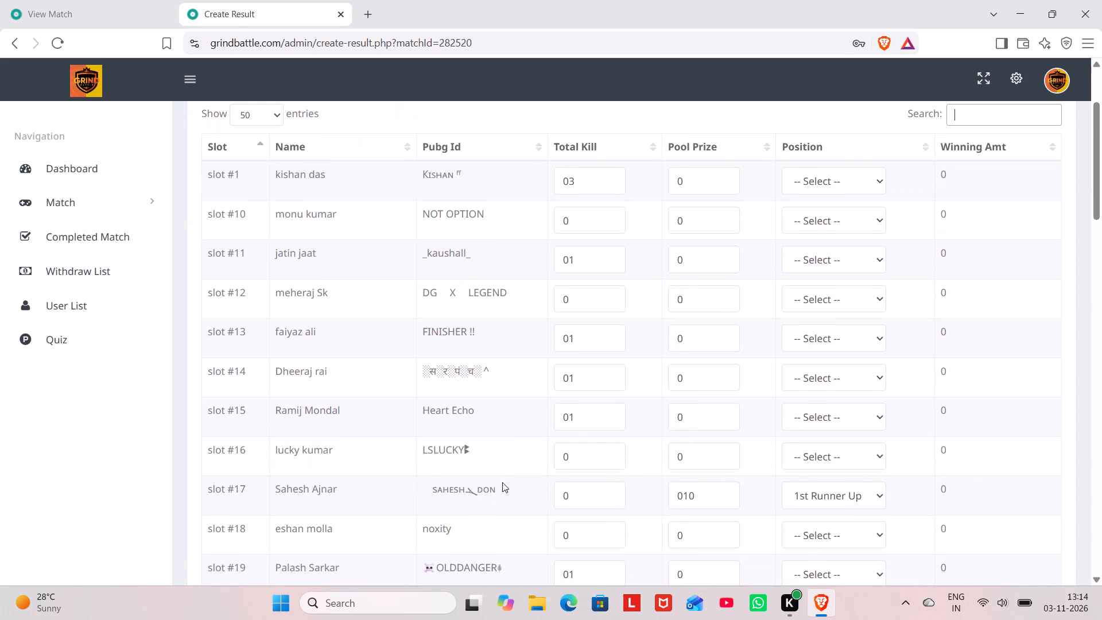
pyautogui.scroll(-2, 502, 482)
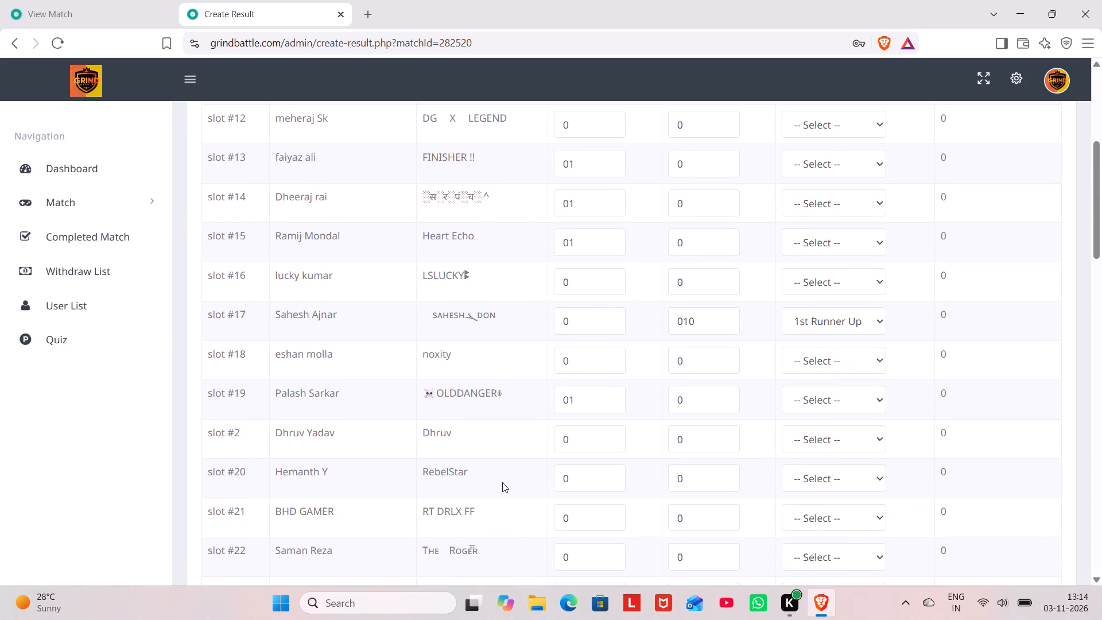
pyautogui.scroll(-3, 502, 482)
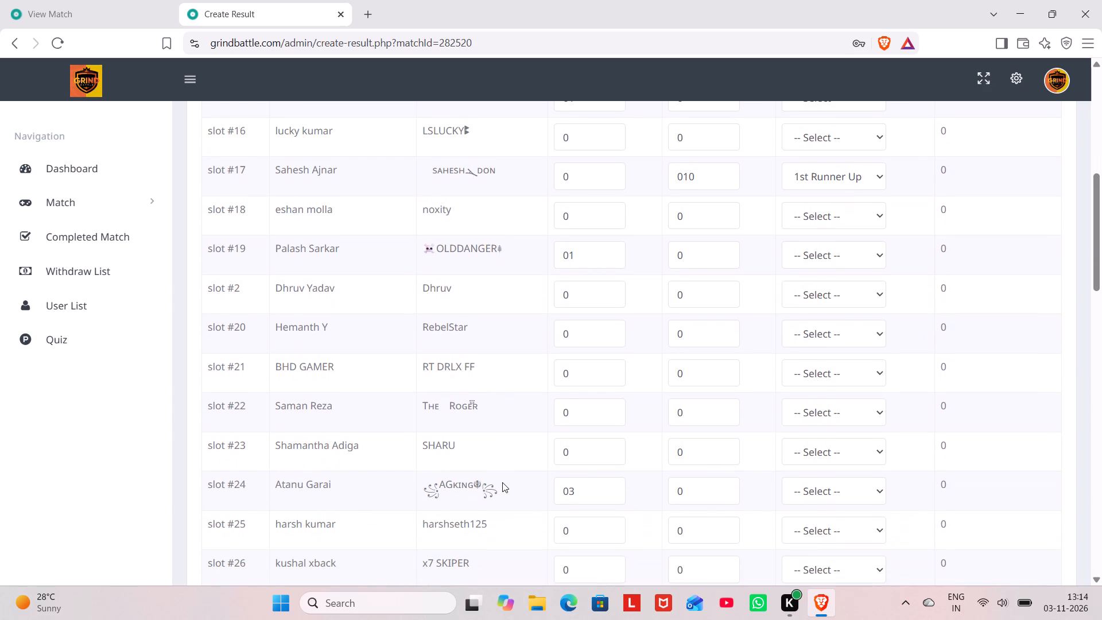
pyautogui.scroll(-2, 502, 482)
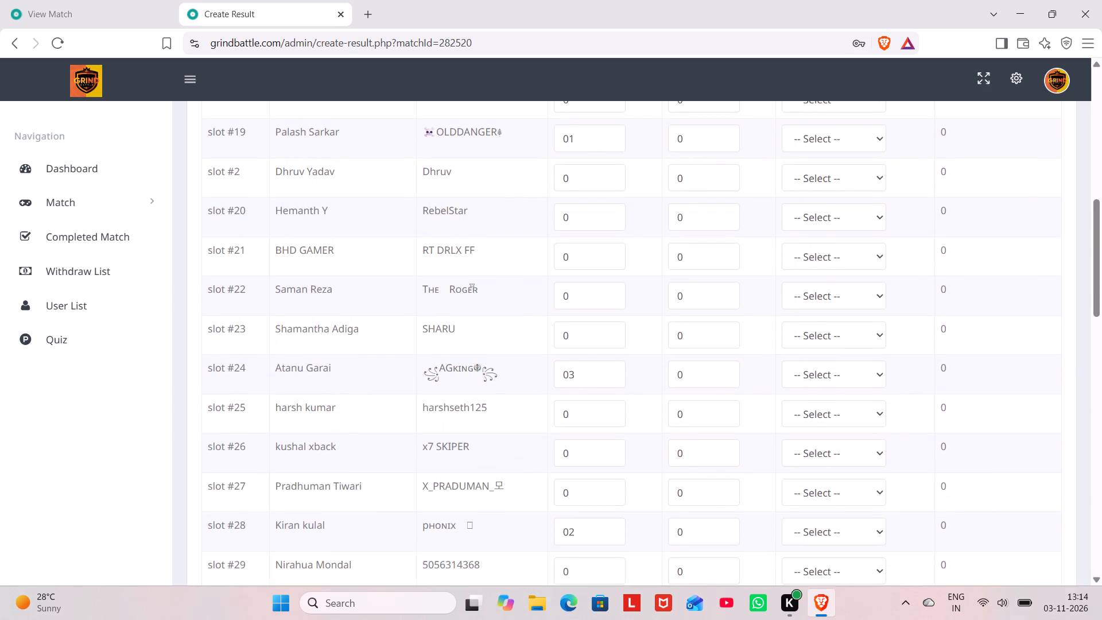
pyautogui.scroll(-6, 502, 482)
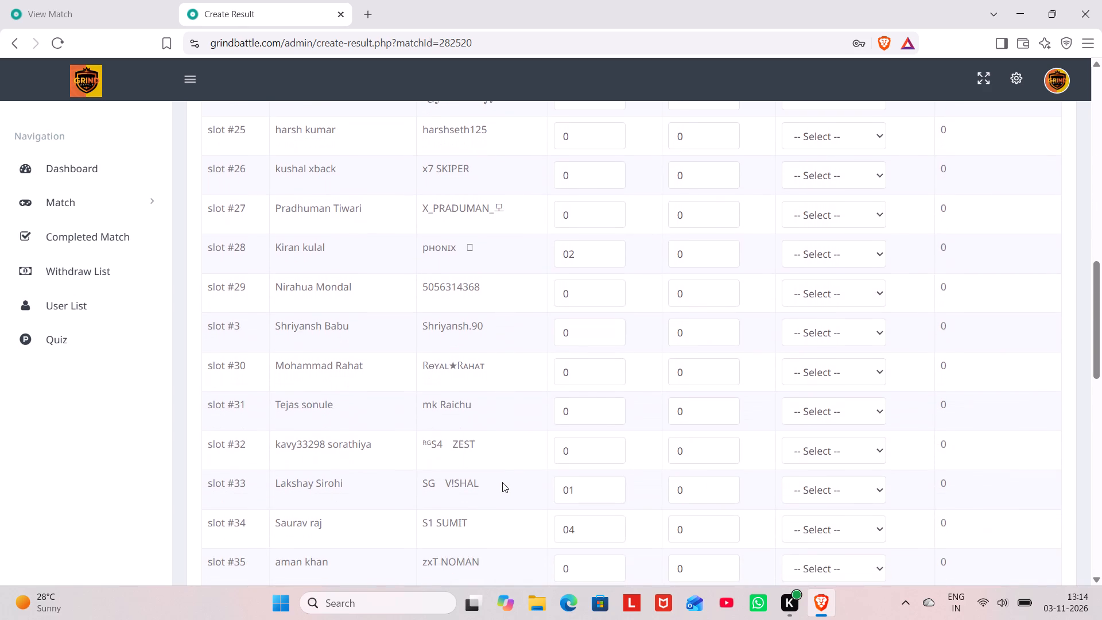
pyautogui.click(581, 441)
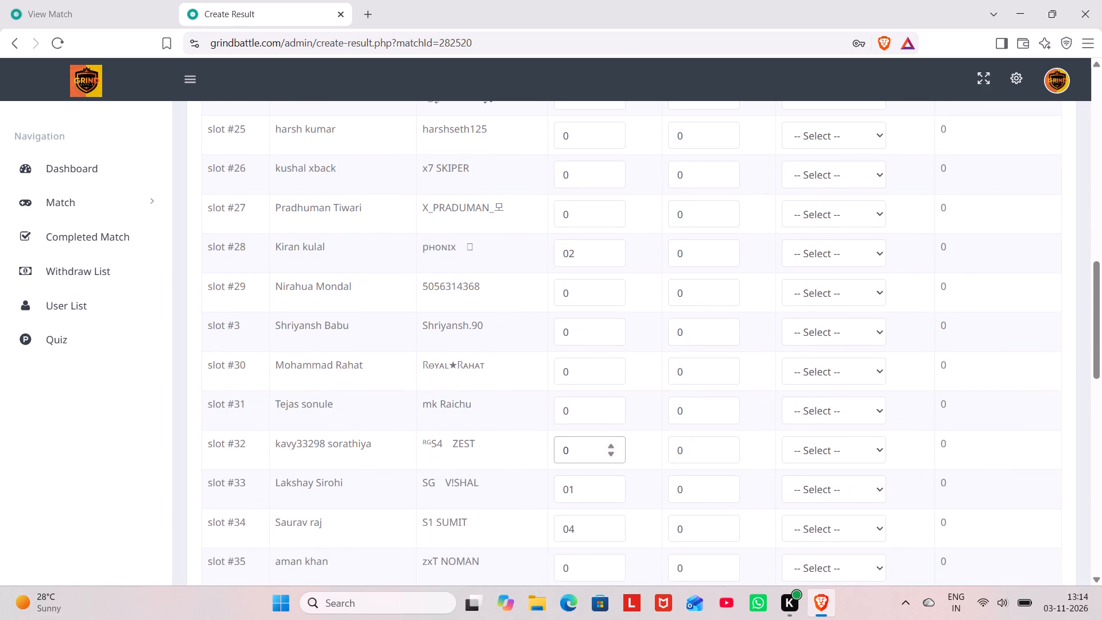
pyautogui.press('1')
pyautogui.press('Tab')
pyautogui.click(522, 471)
pyautogui.scroll(-1, 522, 471)
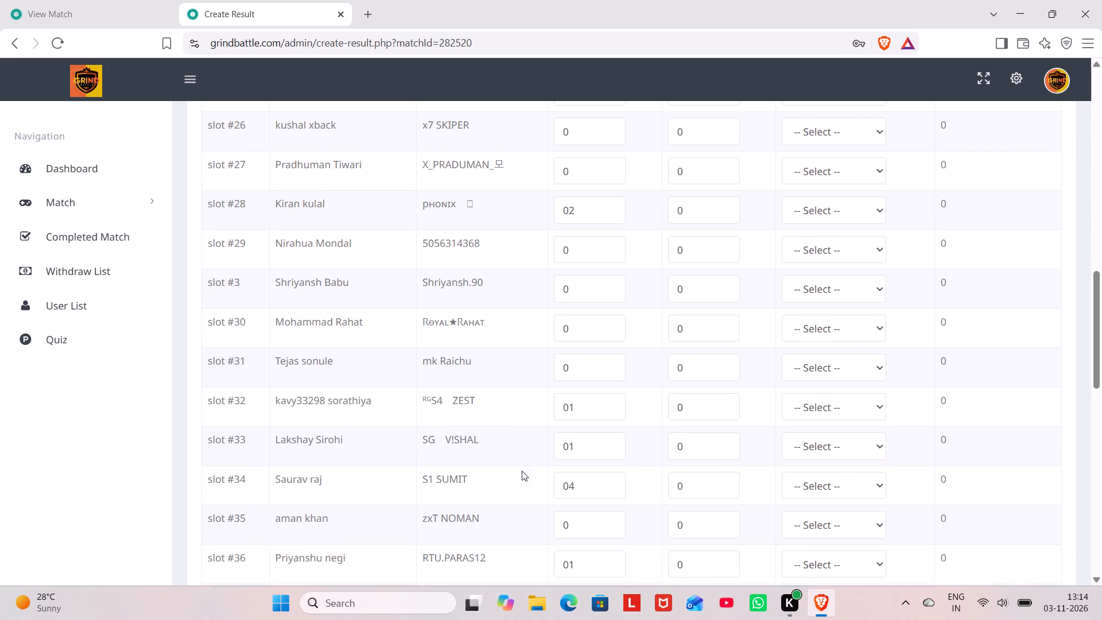
pyautogui.scroll(-4, 522, 471)
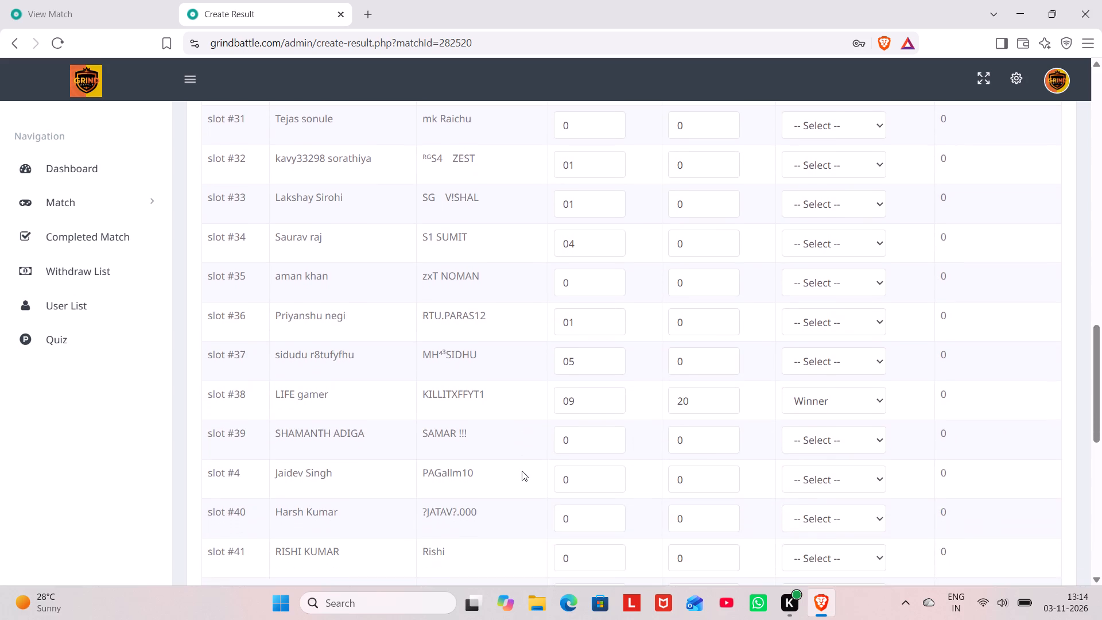
pyautogui.scroll(-4, 522, 471)
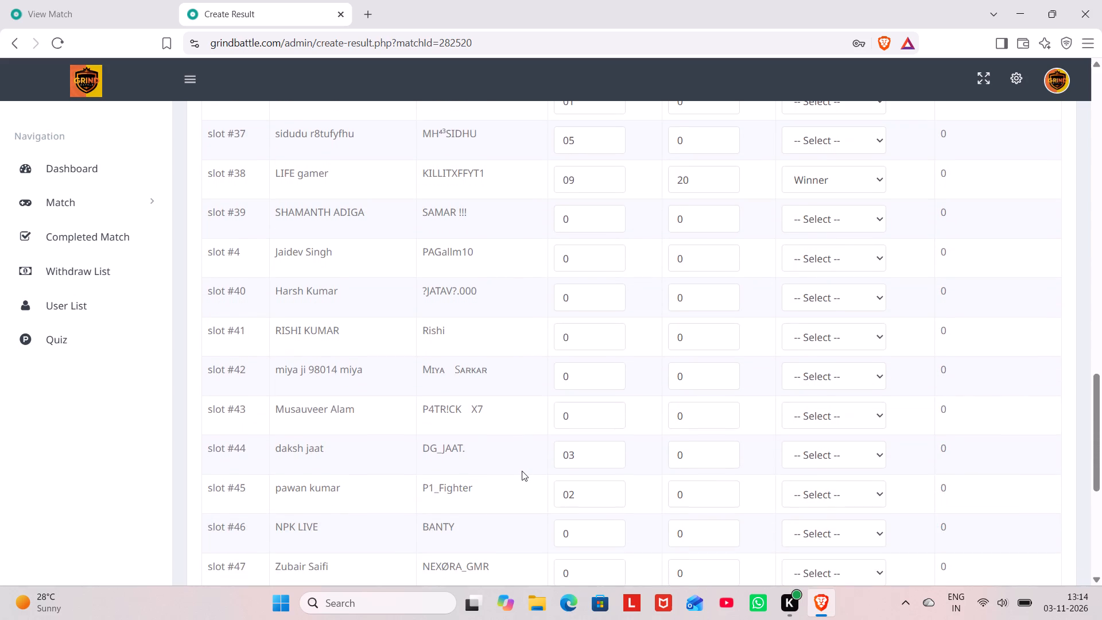
pyautogui.scroll(-3, 522, 471)
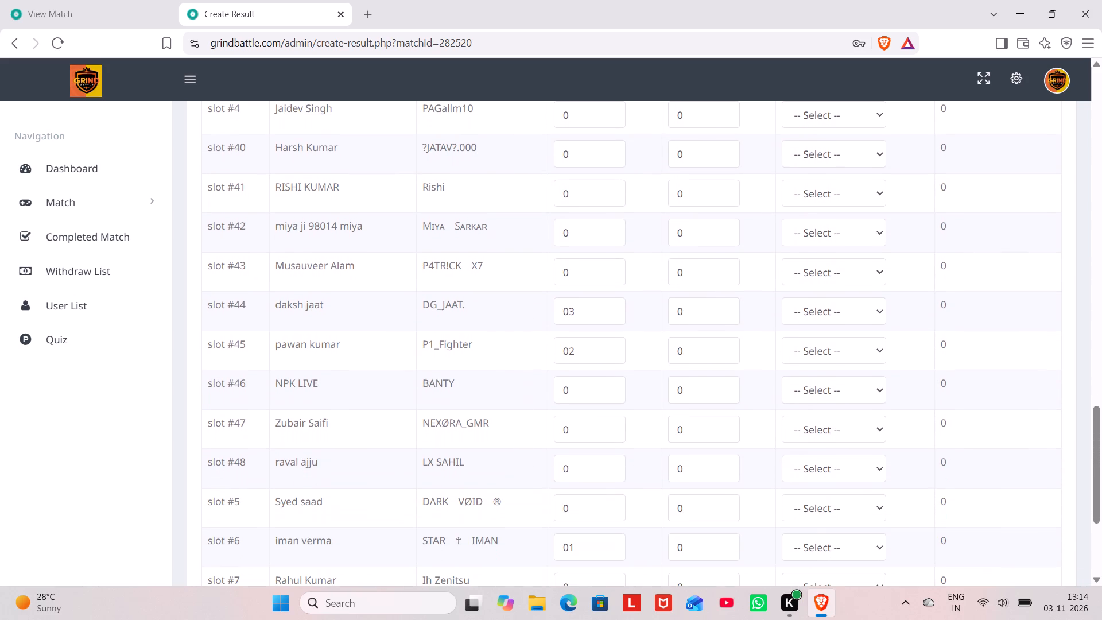
pyautogui.click(588, 464)
pyautogui.press('1')
pyautogui.press('Tab')
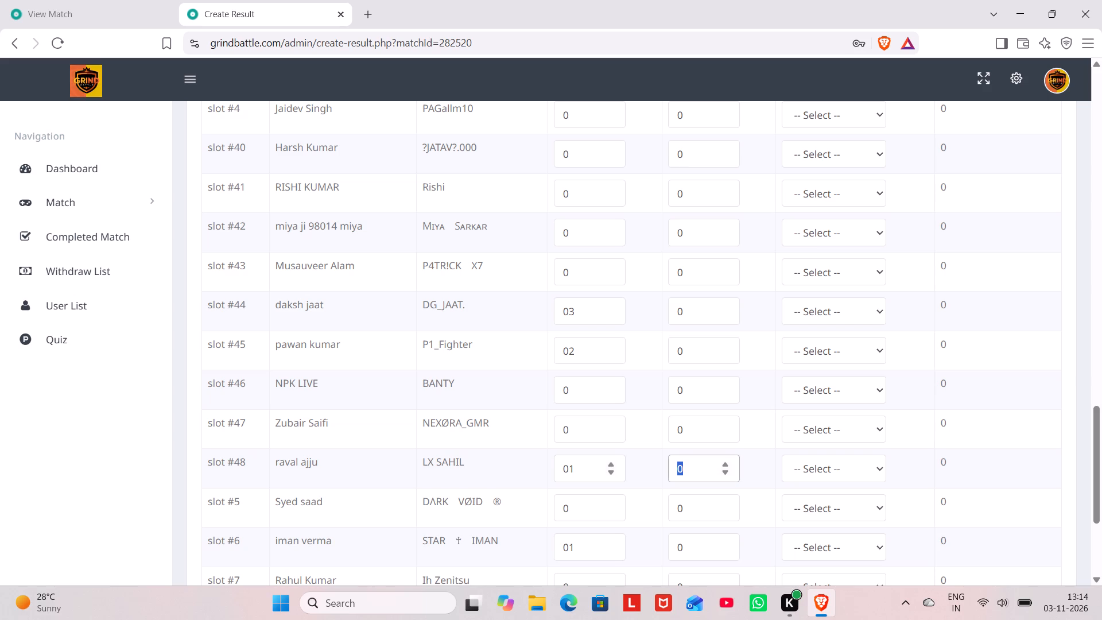
pyautogui.click(469, 484)
# Search participants for "uj", "uk" and "sau", shorten the last search to "sa", and clear the search.
pyautogui.scroll(-2, 469, 484)
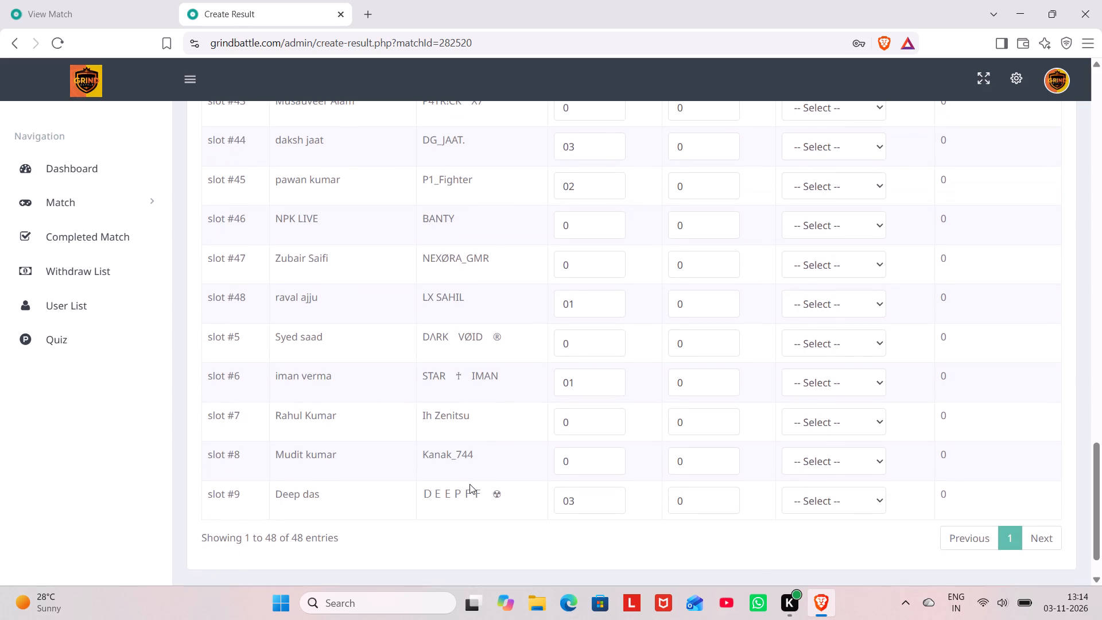
pyautogui.scroll(9, 469, 484)
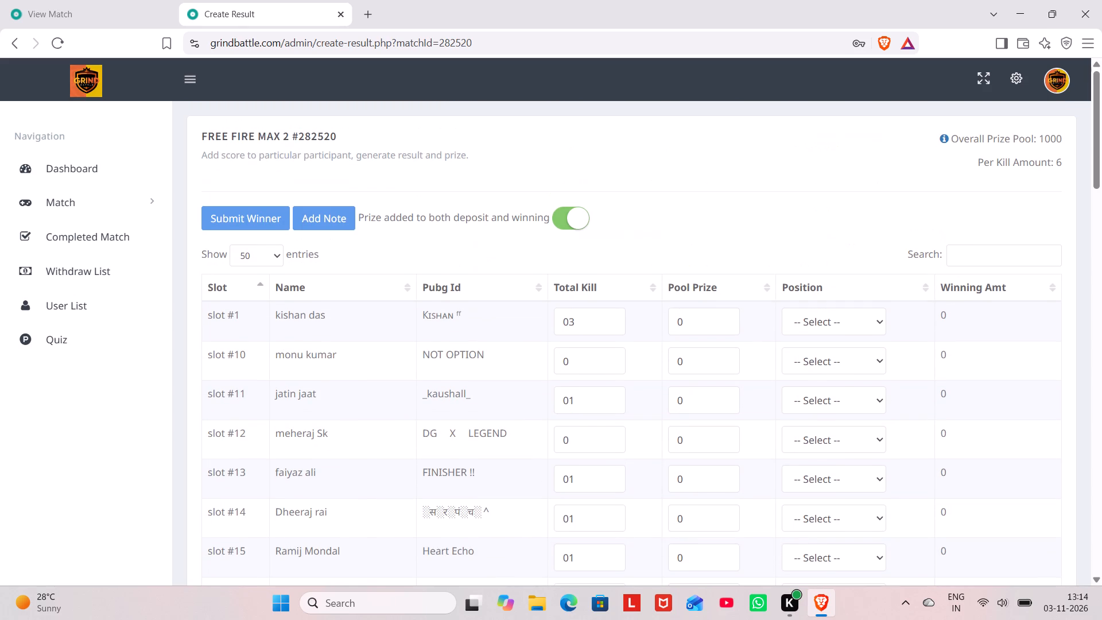
pyautogui.click(968, 259)
pyautogui.write('uj')
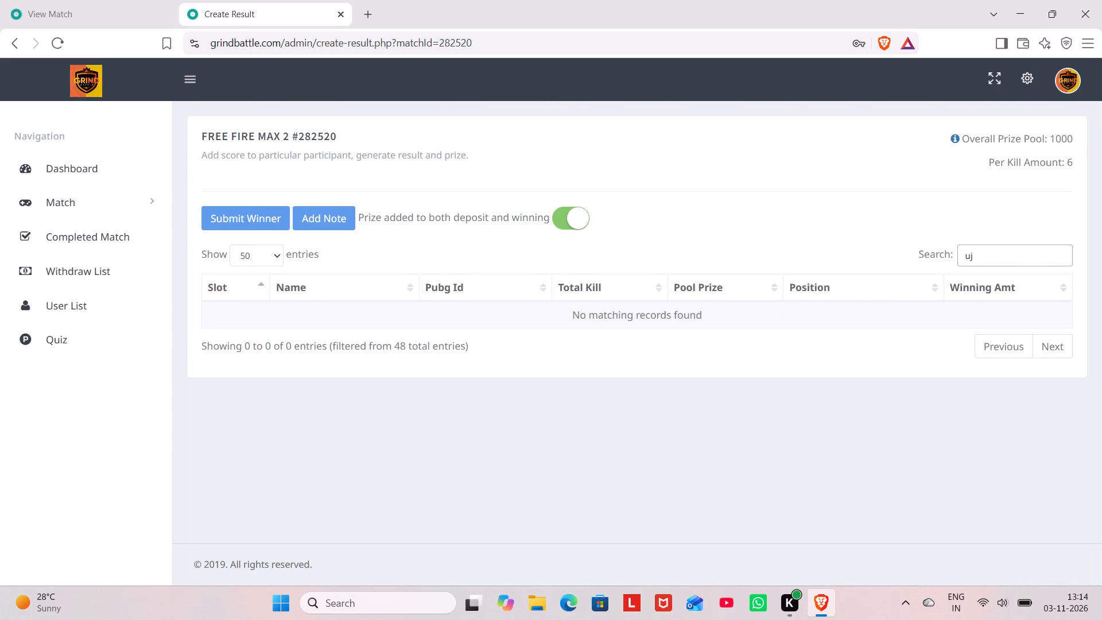
pyautogui.press('BackSpace')
pyautogui.press('k')
pyautogui.press('BackSpace')
pyautogui.press('BackSpace')
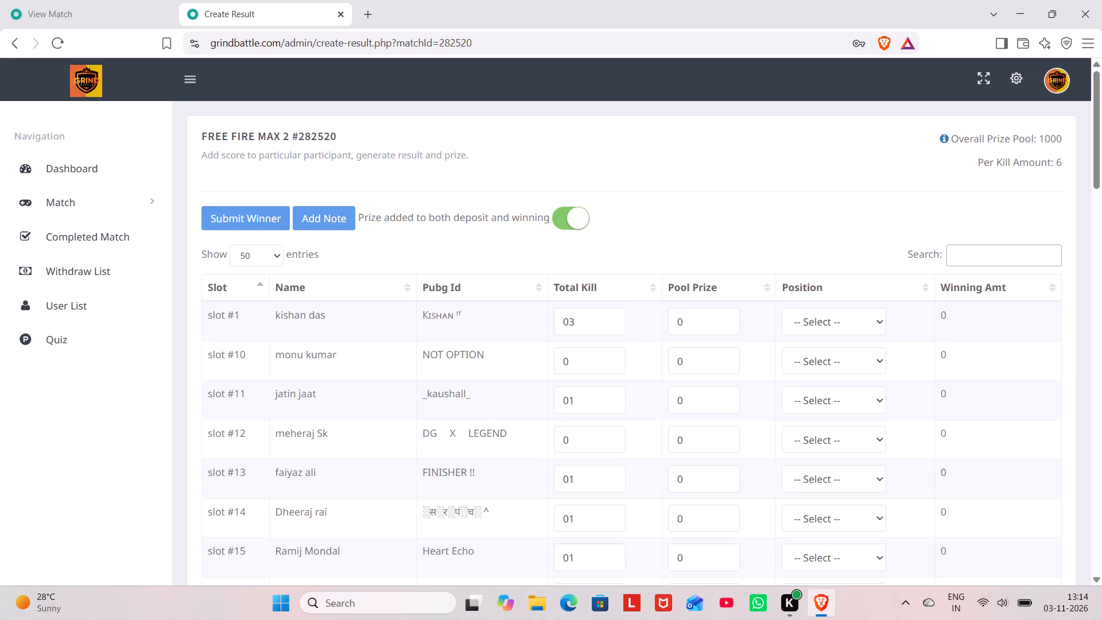
pyautogui.press('BackSpace')
pyautogui.press('BackSpace')
pyautogui.write('sau')
pyautogui.press('BackSpace')
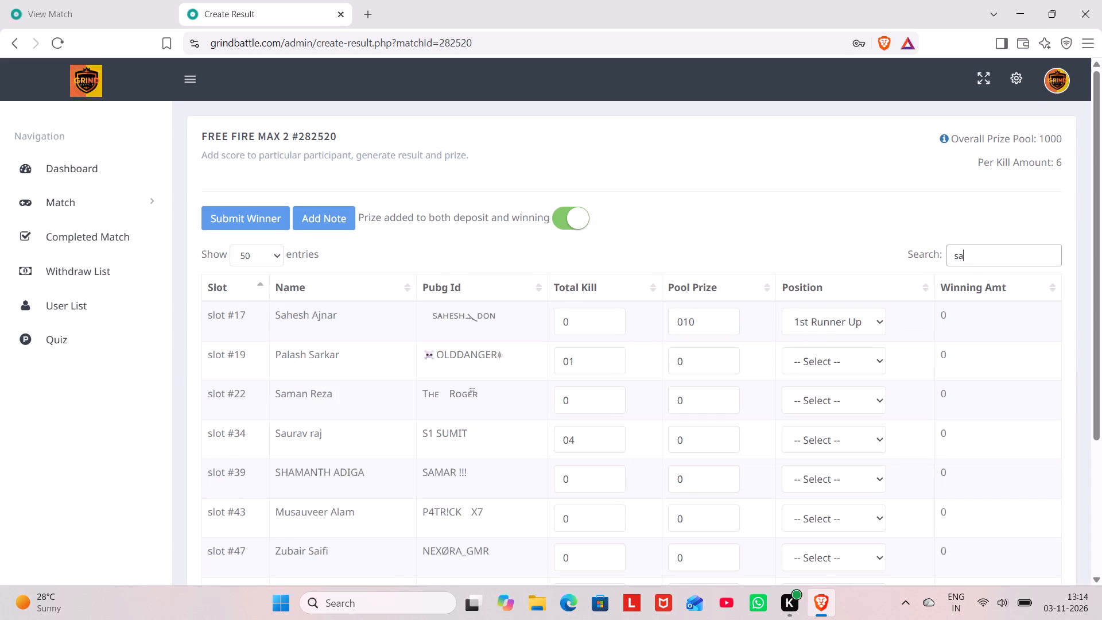
pyautogui.press('BackSpace')
pyautogui.press('BackSpace')
pyautogui.click(797, 242)
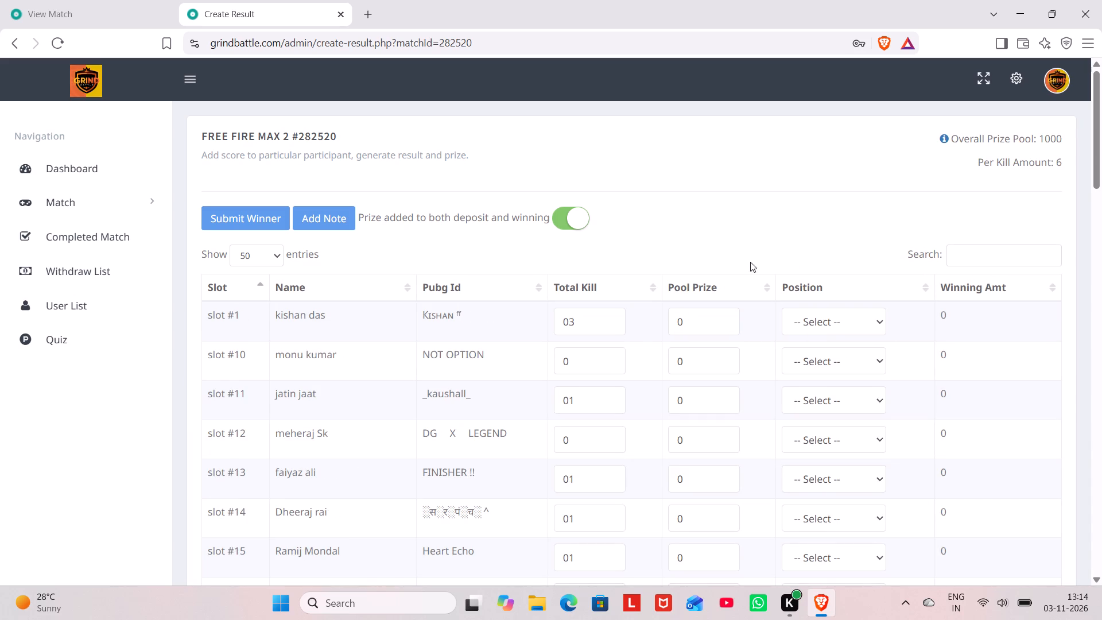
# Review the entered kills, pool prizes and positions across all participant slots of match 282520.
pyautogui.scroll(-6, 531, 448)
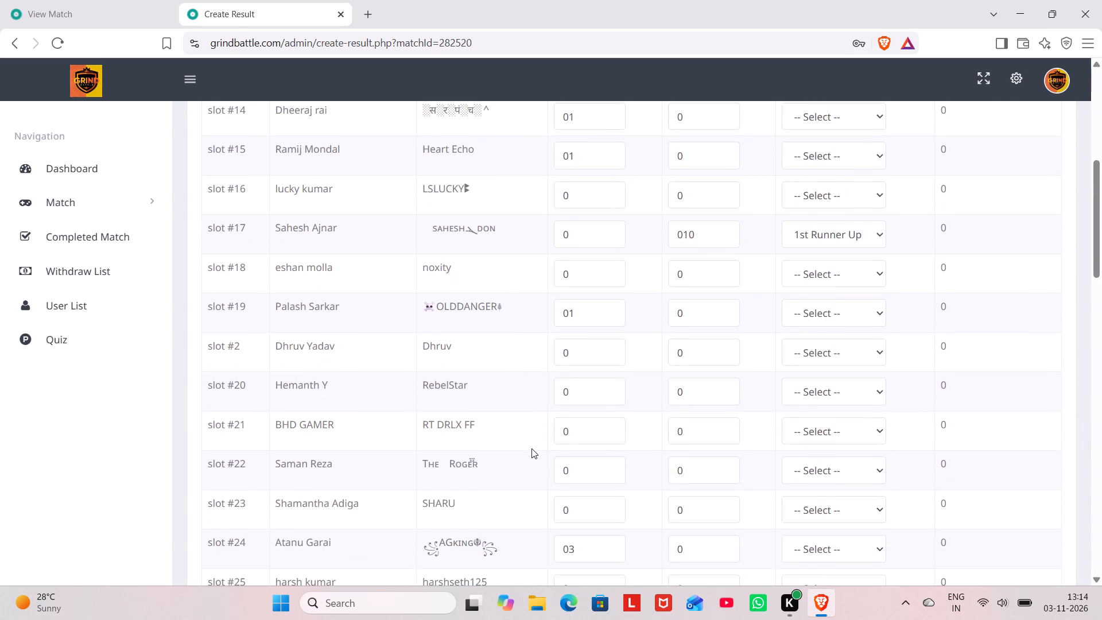
pyautogui.scroll(-6, 531, 448)
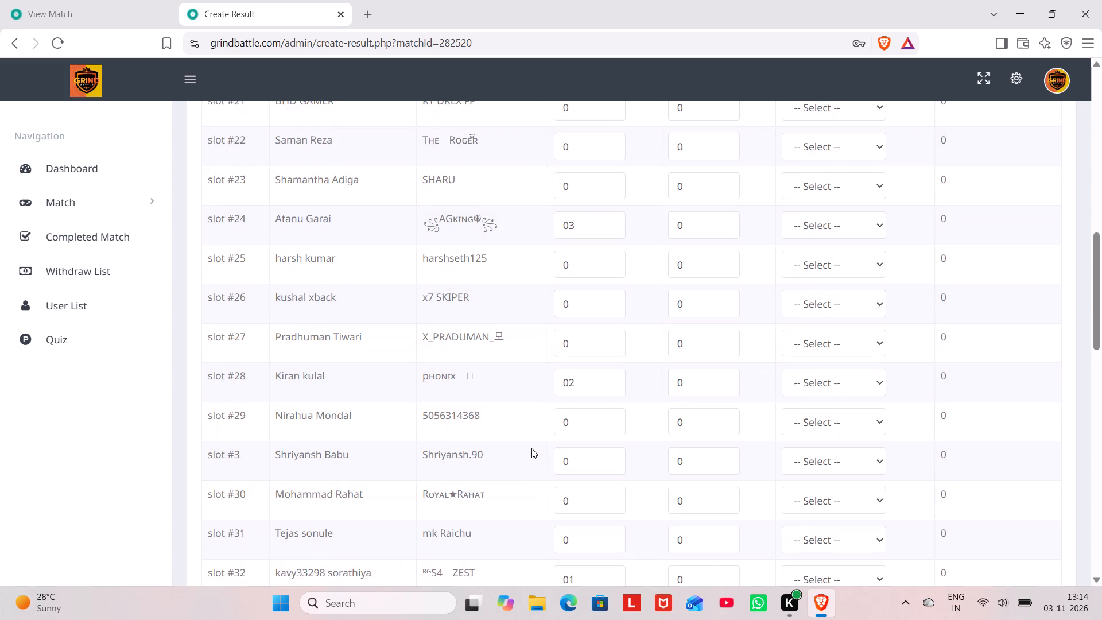
pyautogui.scroll(-4, 531, 448)
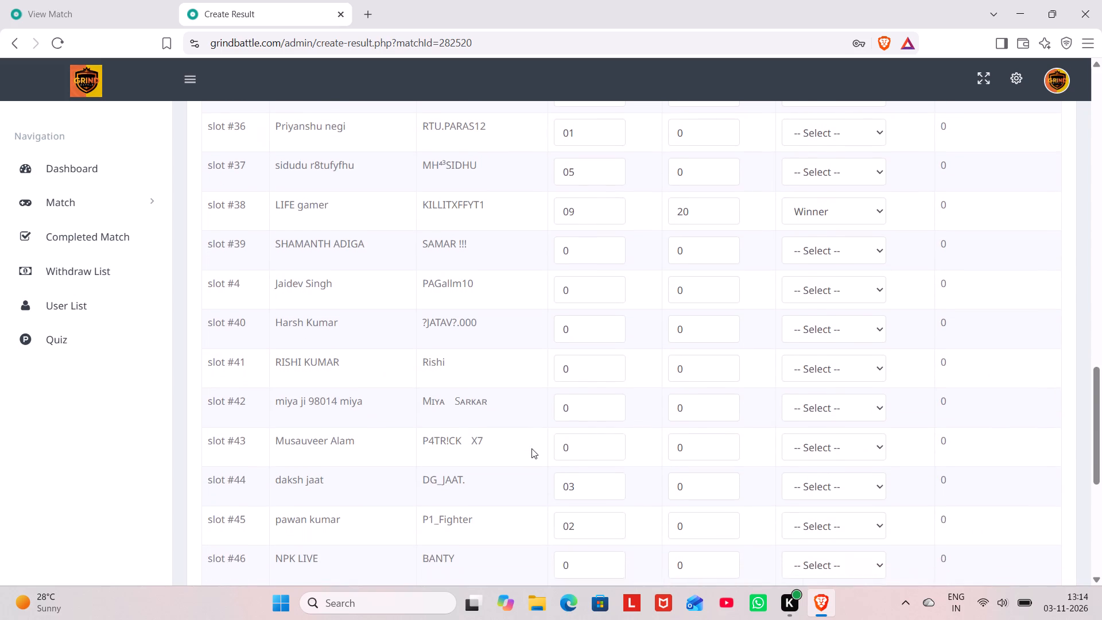
pyautogui.scroll(-4, 531, 448)
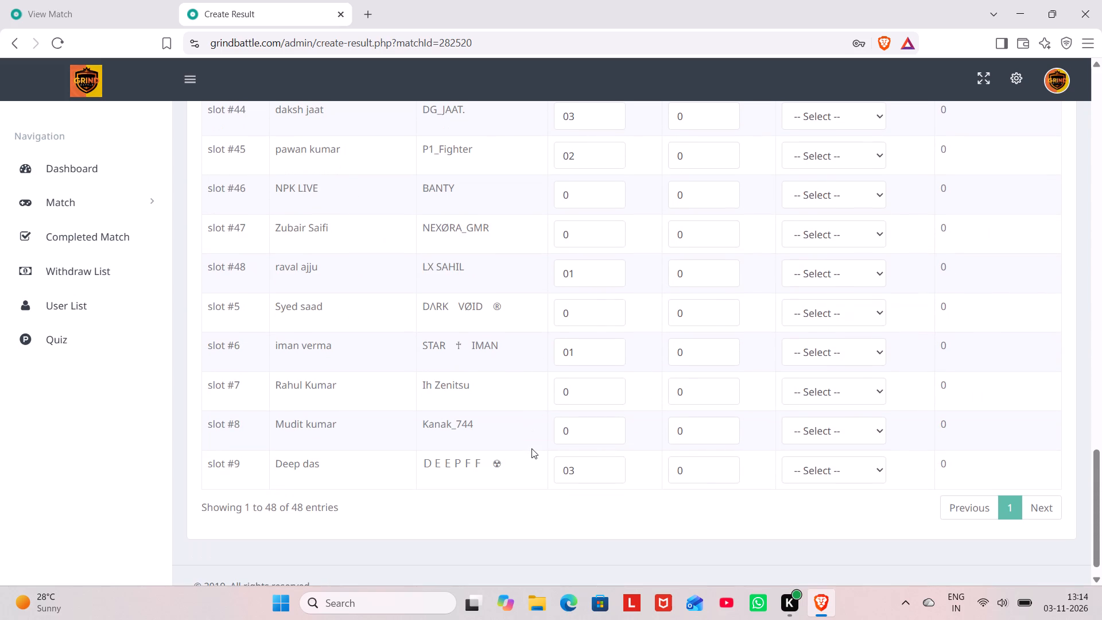
pyautogui.scroll(3, 531, 448)
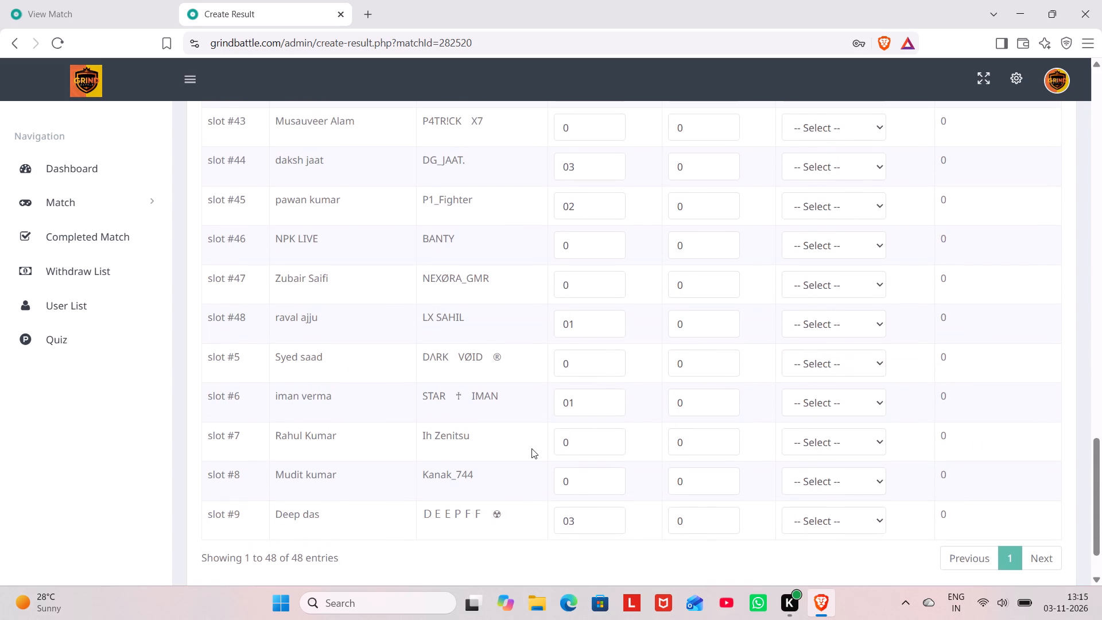
pyautogui.scroll(6, 531, 448)
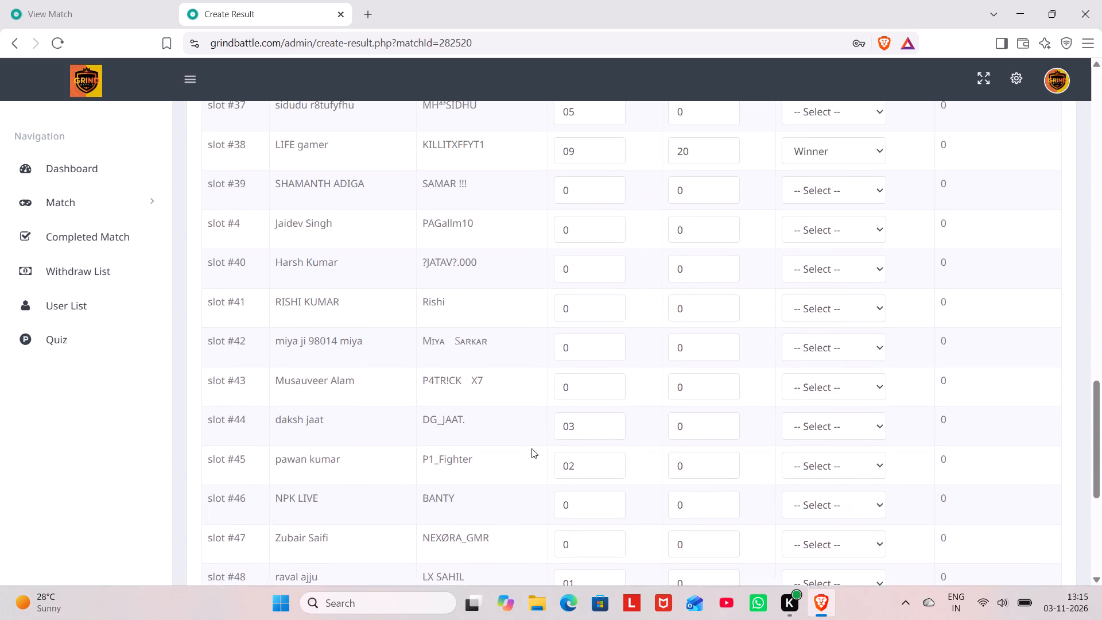
pyautogui.scroll(5, 531, 448)
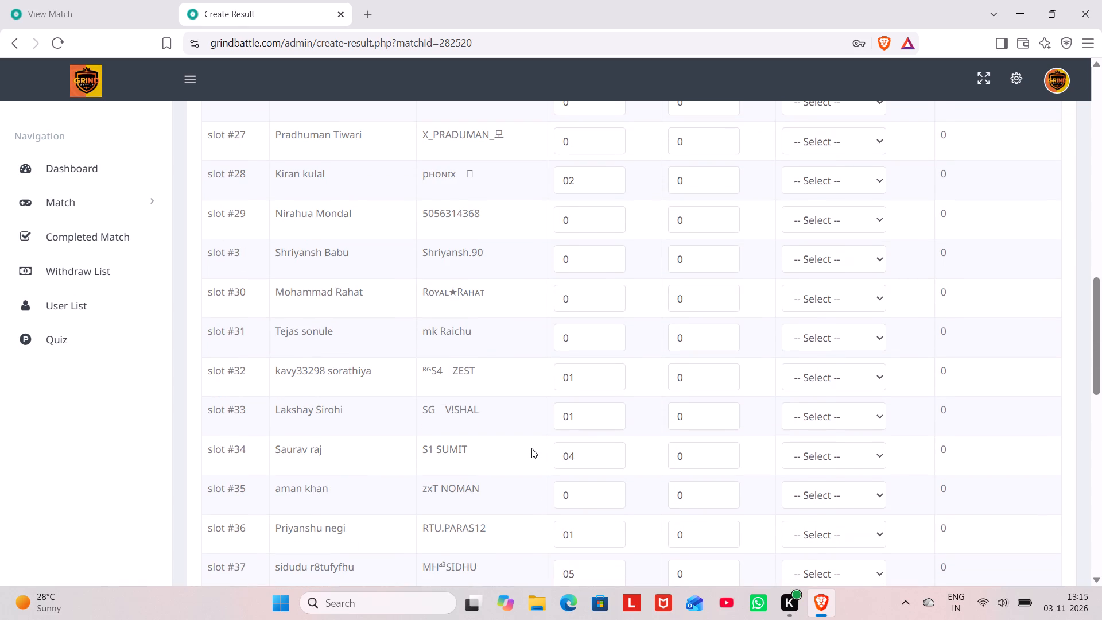
pyautogui.scroll(-4, 531, 448)
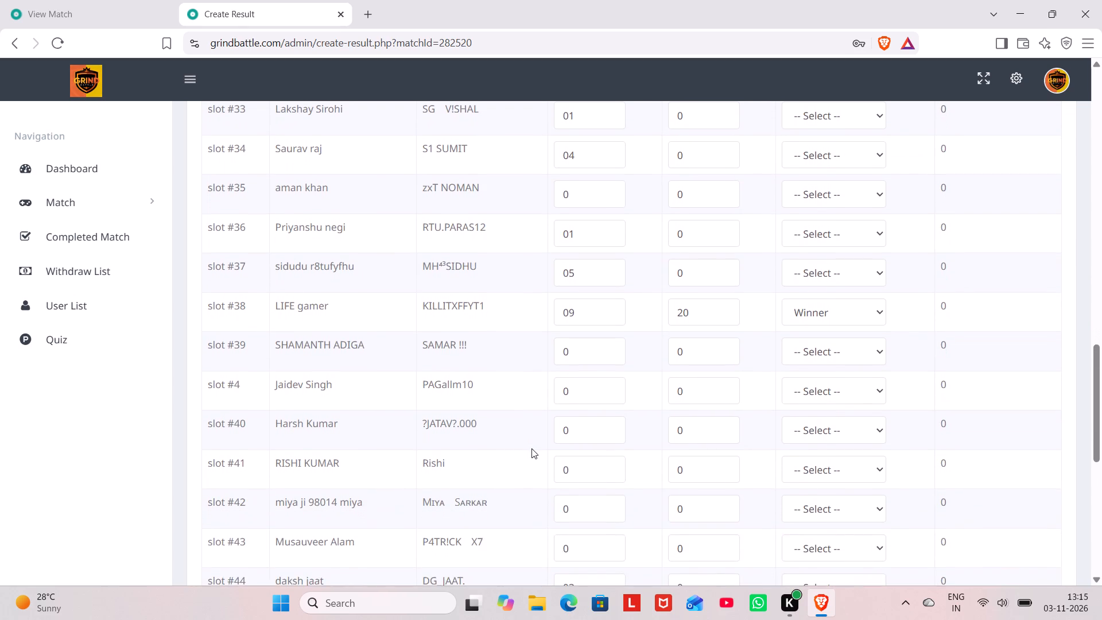
pyautogui.scroll(6, 531, 448)
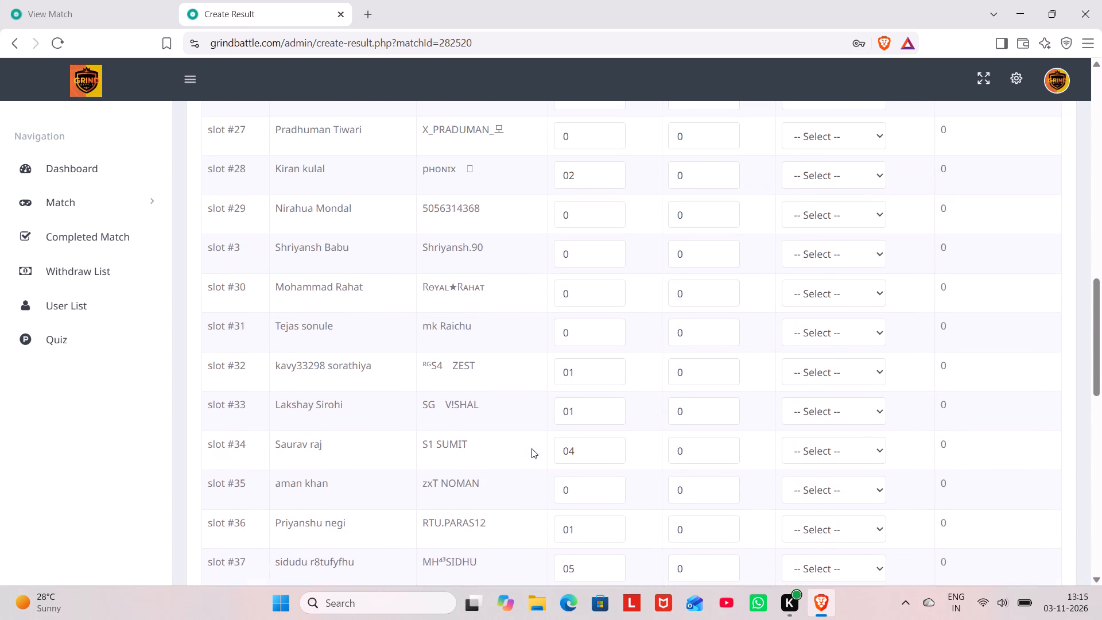
pyautogui.scroll(6, 531, 448)
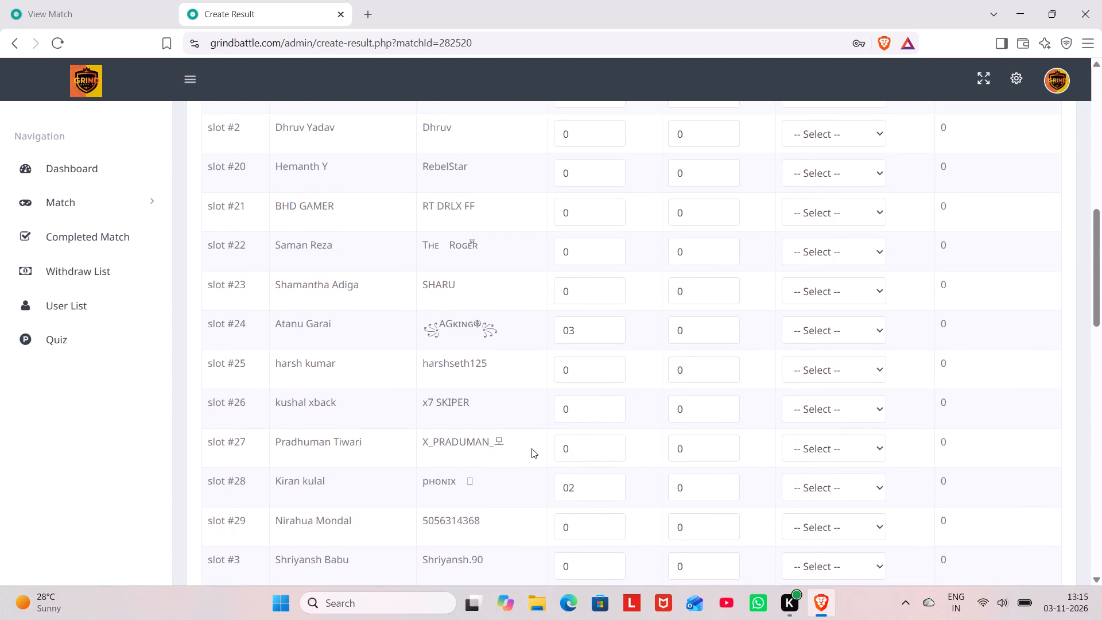
pyautogui.scroll(6, 531, 448)
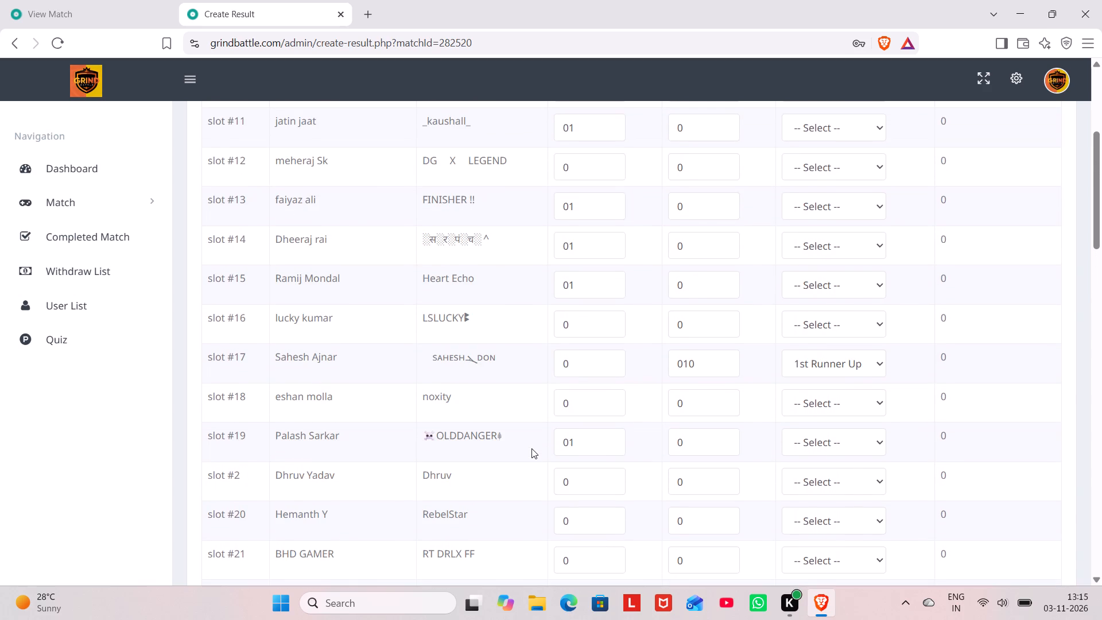
# Submit the winners and results for match 282520.
pyautogui.scroll(3, 531, 448)
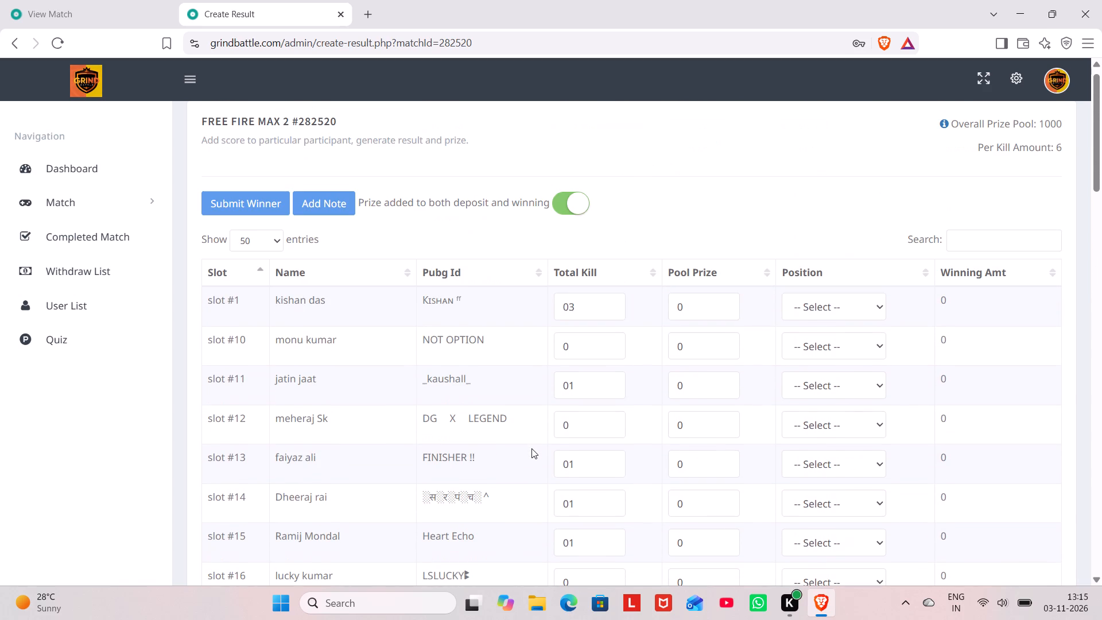
pyautogui.click(249, 221)
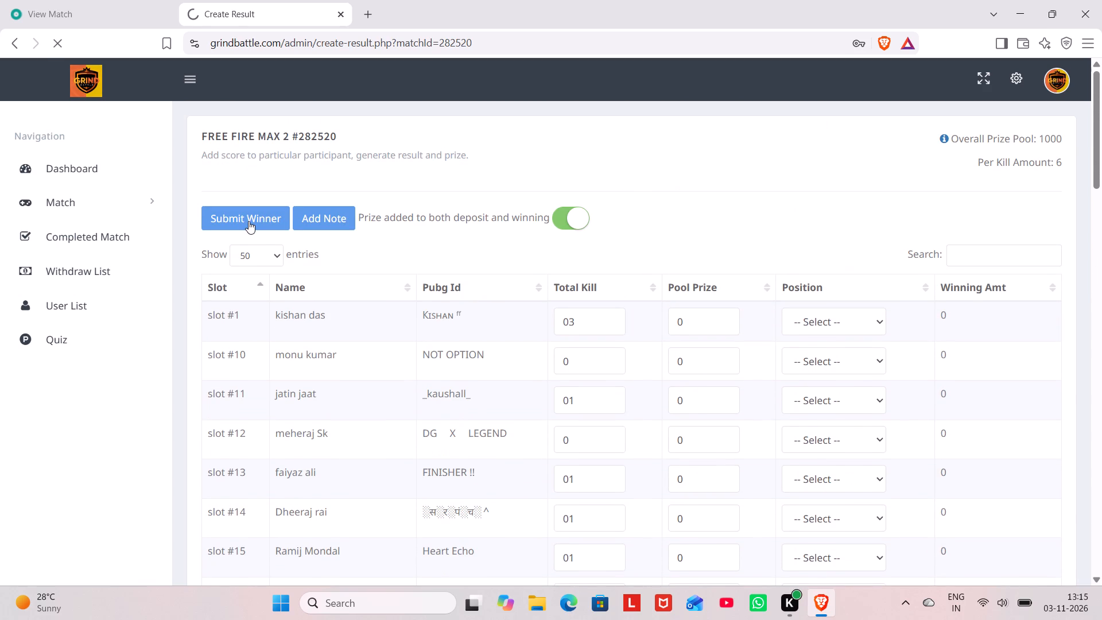
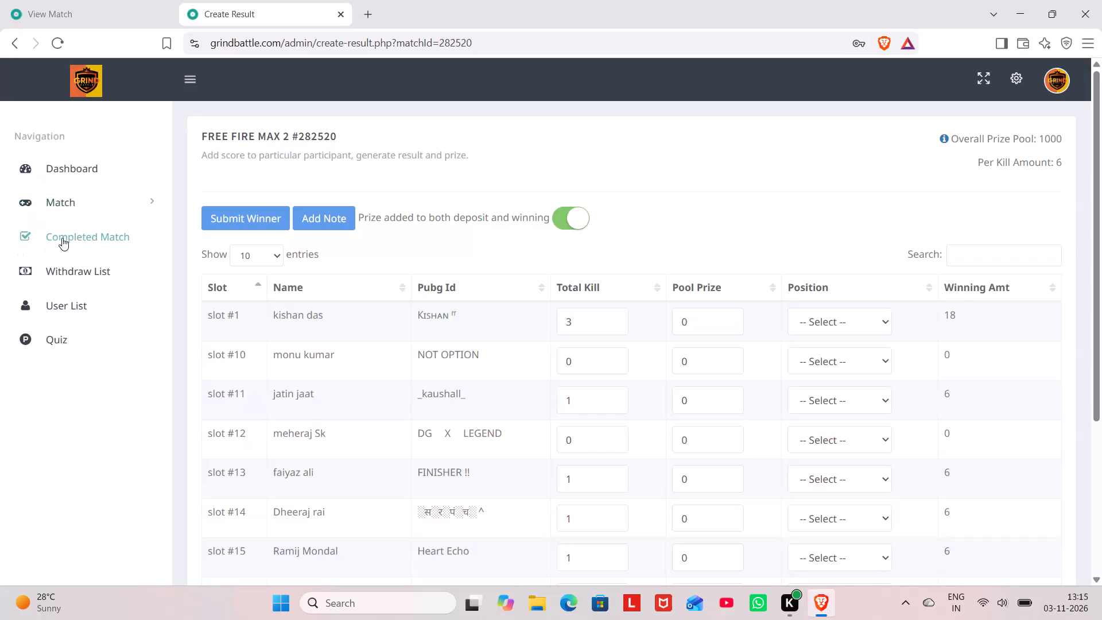
# Search the completed matches for 282521 and open the result entry page of FREE FIRE MAX 2 #282521.
pyautogui.click(62, 238)
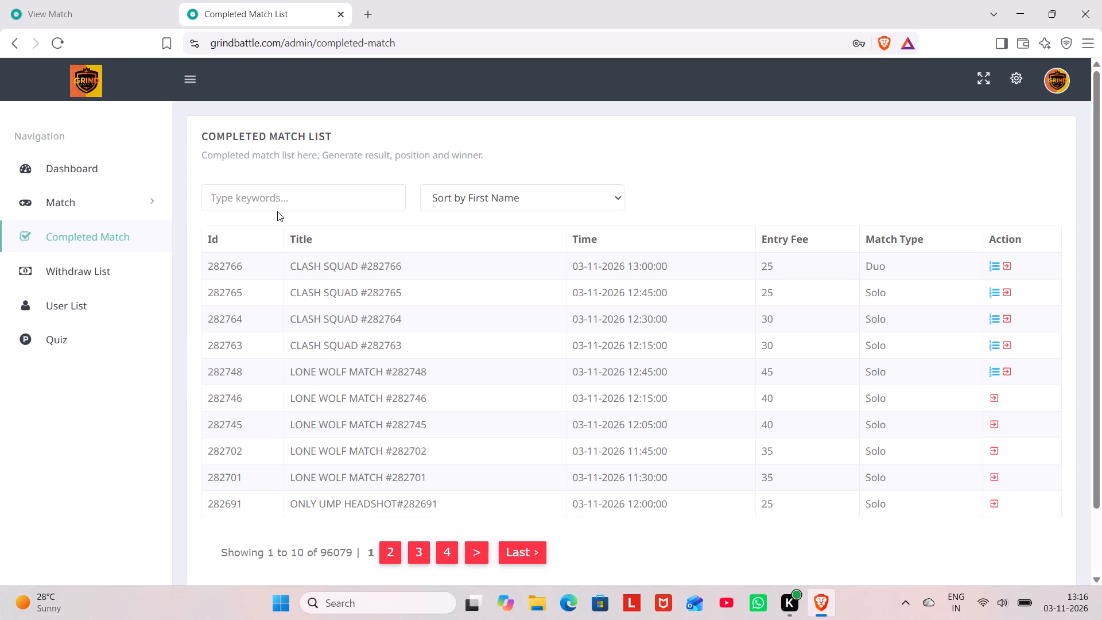
pyautogui.click(297, 198)
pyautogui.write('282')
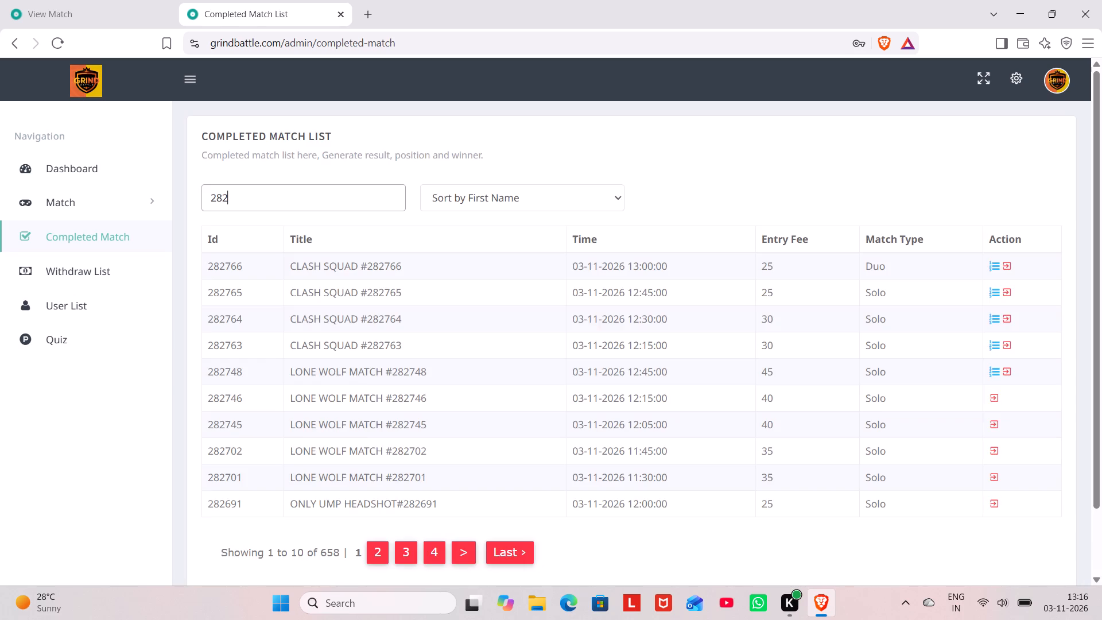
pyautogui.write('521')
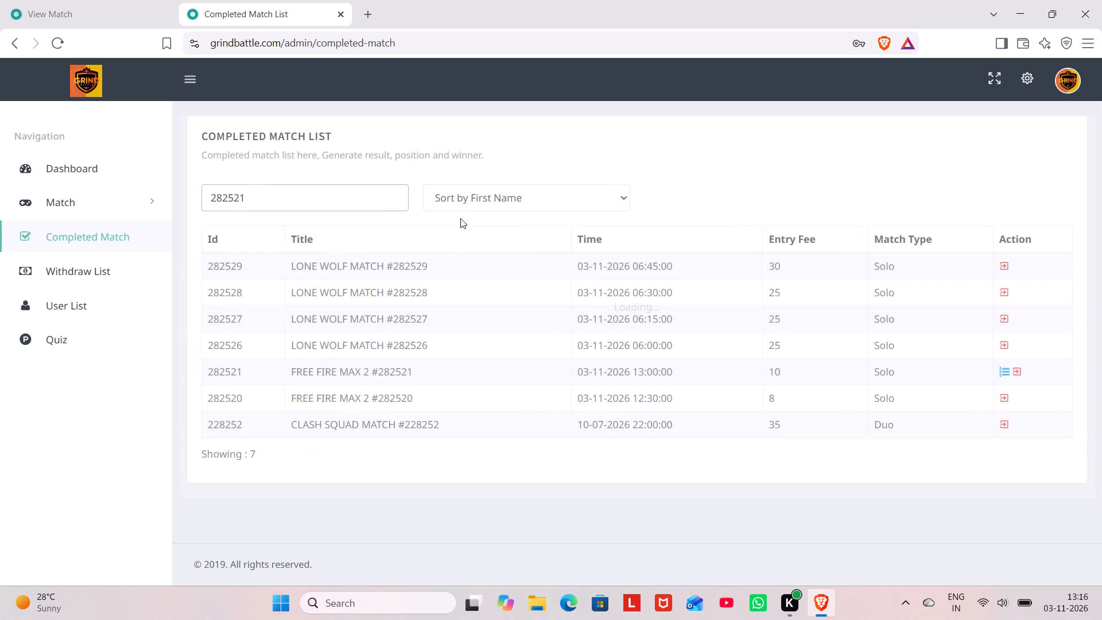
pyautogui.click(998, 268)
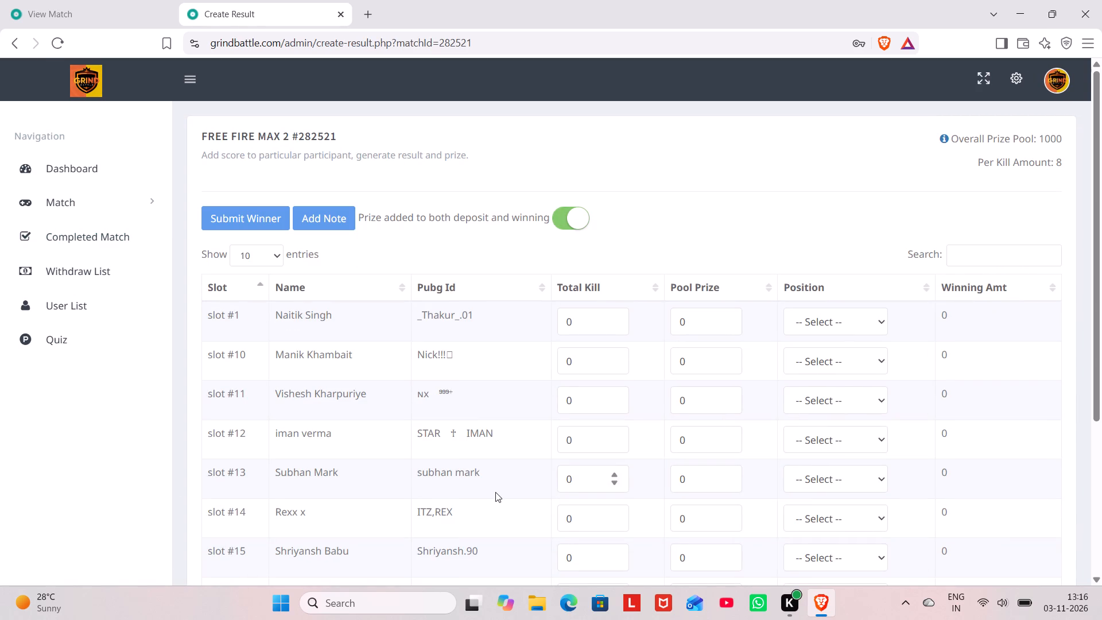
# Set the participant list of match 282521 to show 50 entries.
pyautogui.scroll(-2, 495, 492)
pyautogui.scroll(2, 223, 253)
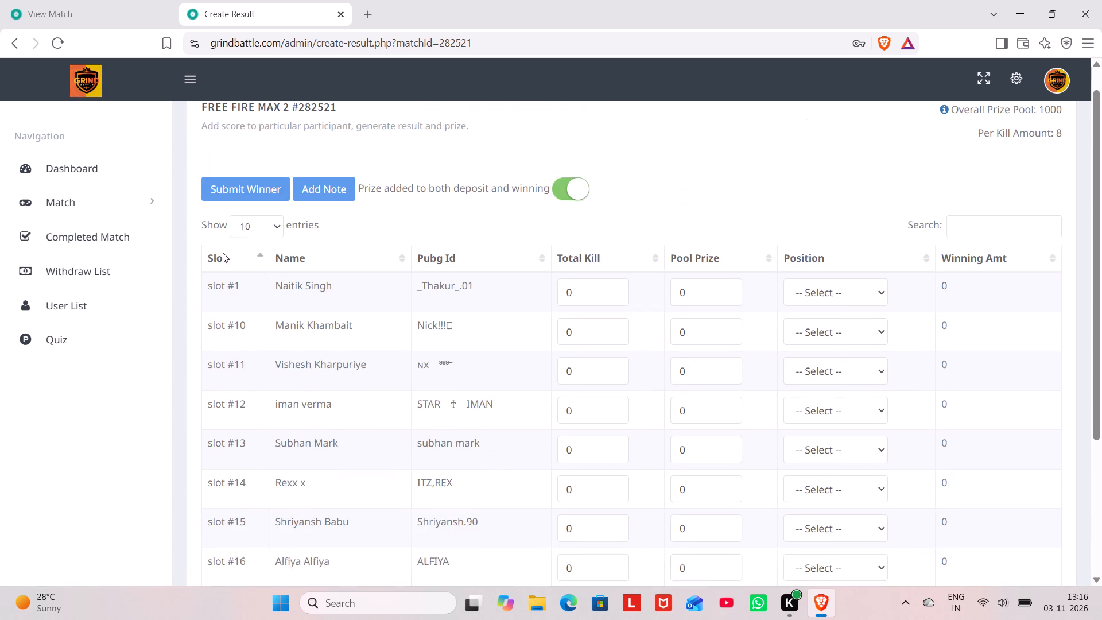
pyautogui.moveTo(223, 253); pyautogui.dragTo(240, 253)
pyautogui.click(240, 253)
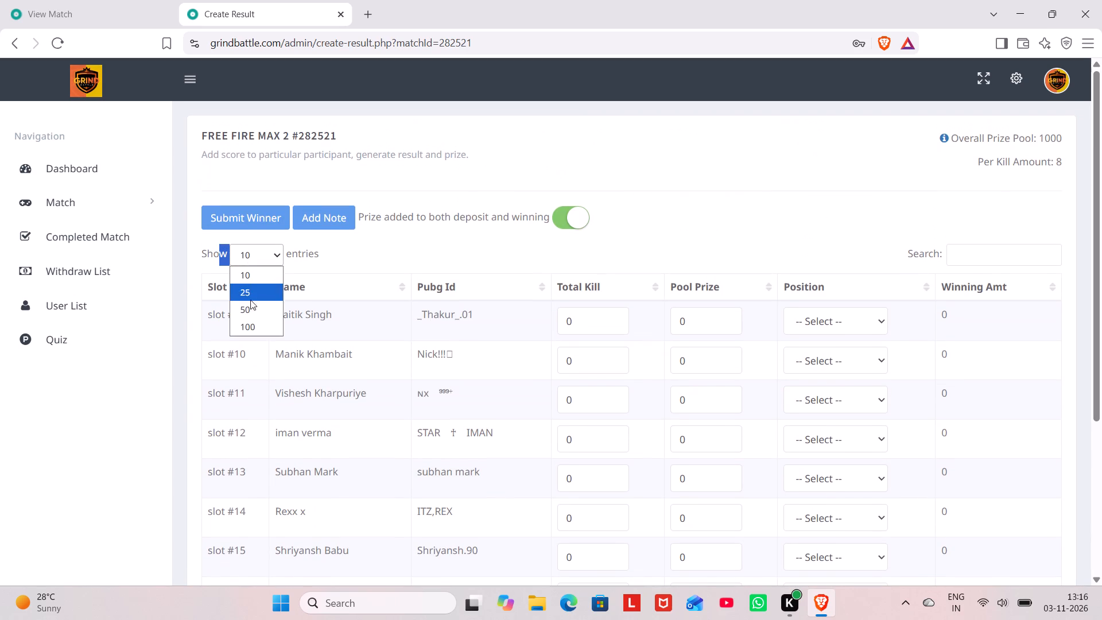
pyautogui.click(250, 313)
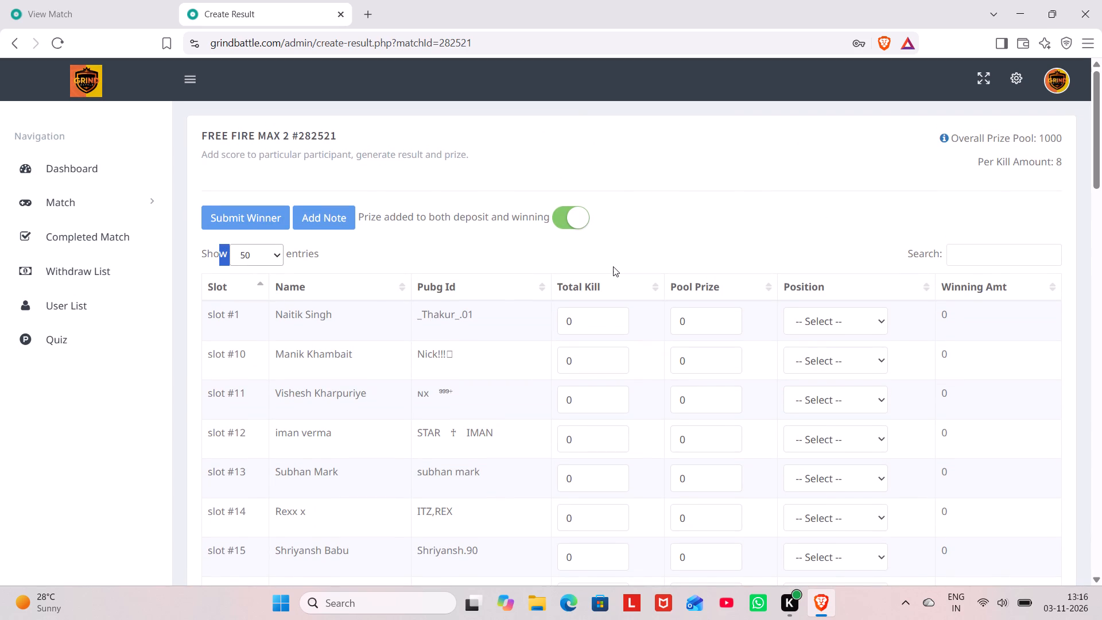
pyautogui.click(613, 266)
# Record 5 kills, a pool prize of 30 and the Winner position for the slot #7 participant ANKIT.
pyautogui.scroll(-5, 448, 410)
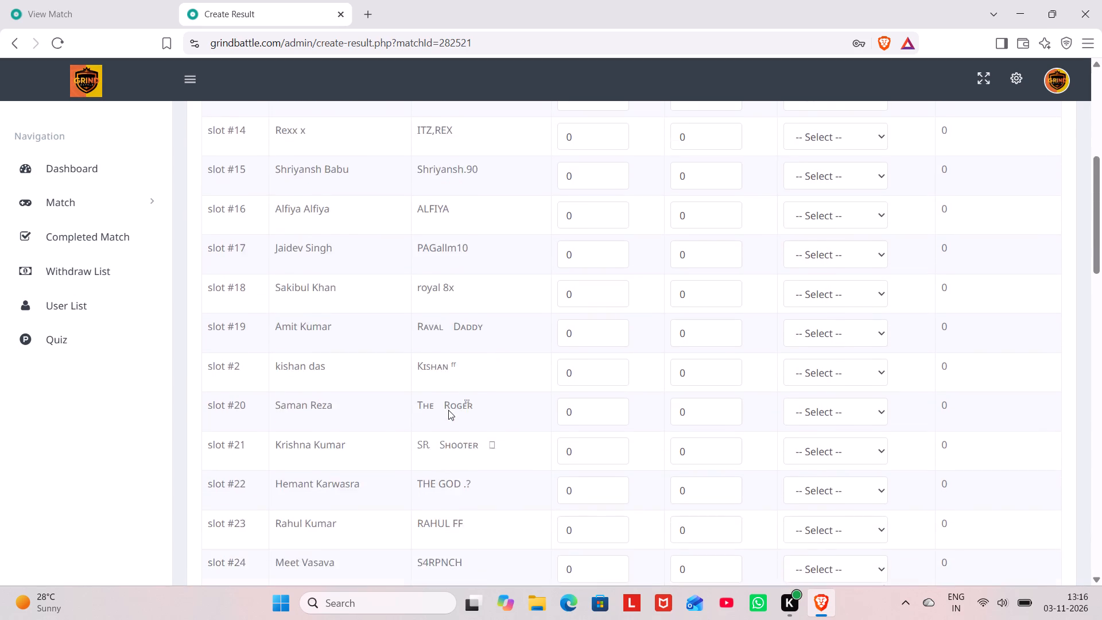
pyautogui.scroll(-6, 448, 410)
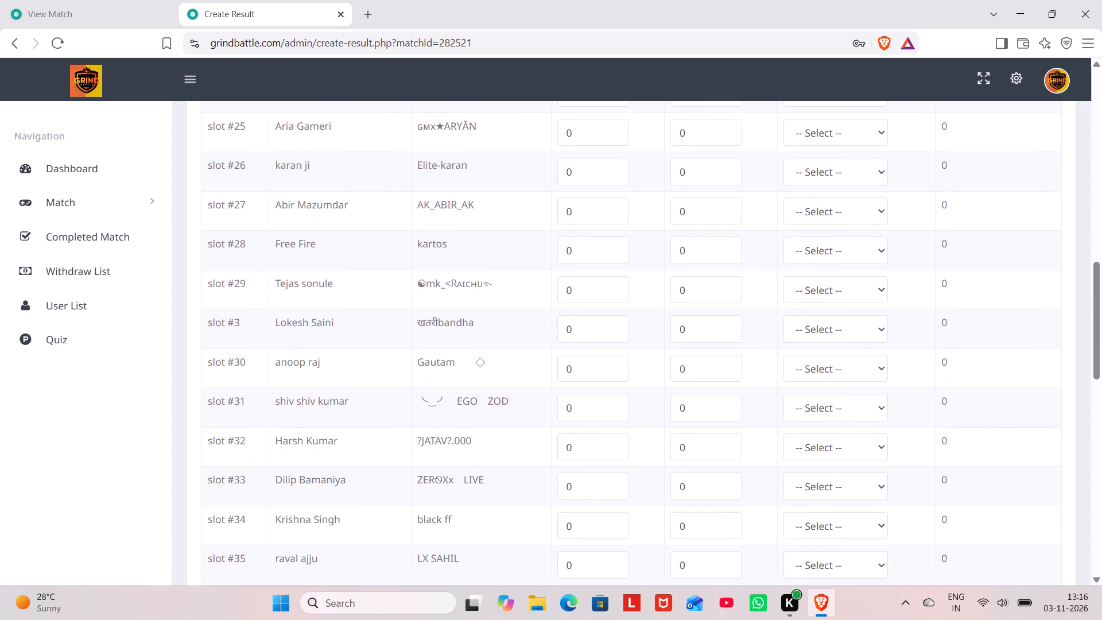
pyautogui.scroll(-6, 448, 410)
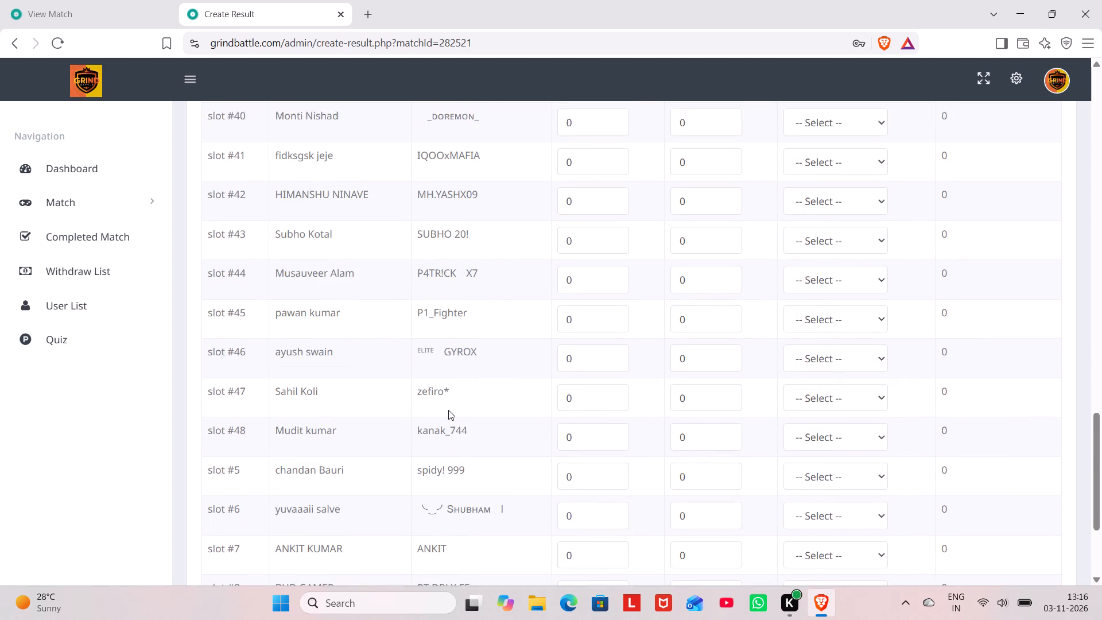
pyautogui.scroll(-4, 448, 410)
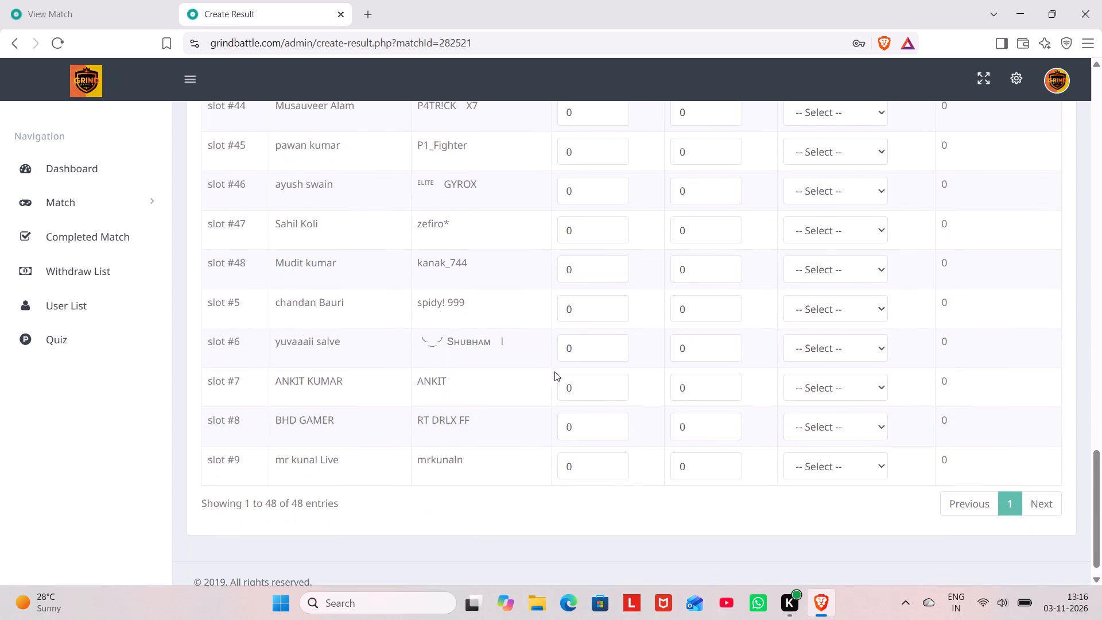
pyautogui.click(583, 382)
pyautogui.press('5')
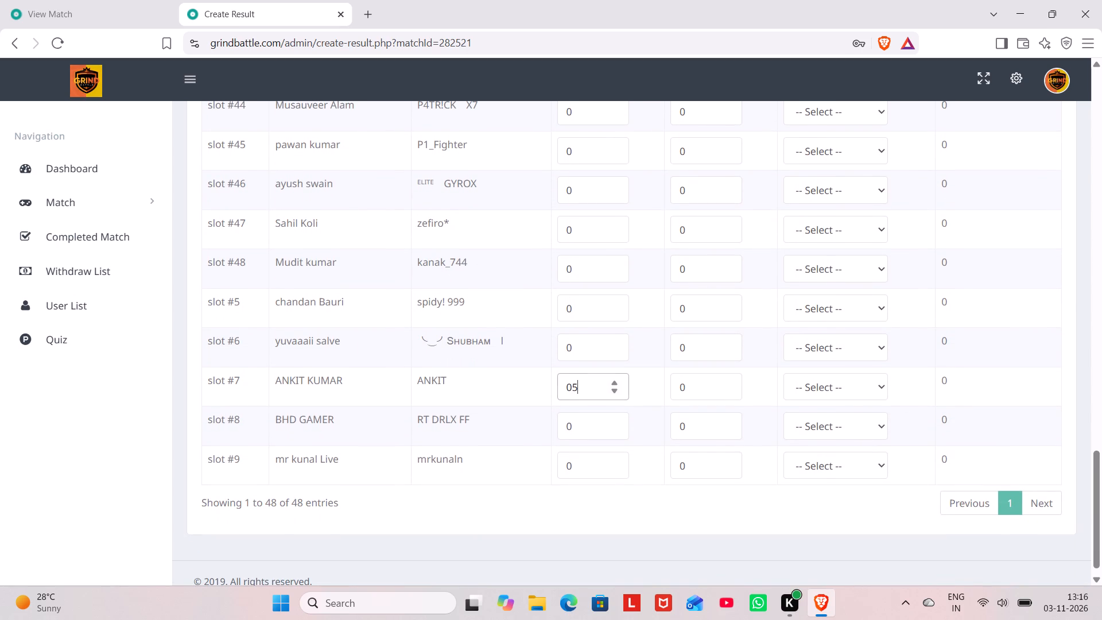
pyautogui.press('Tab')
pyautogui.write('30')
pyautogui.press('Tab')
pyautogui.press('Down')
pyautogui.press('Tab')
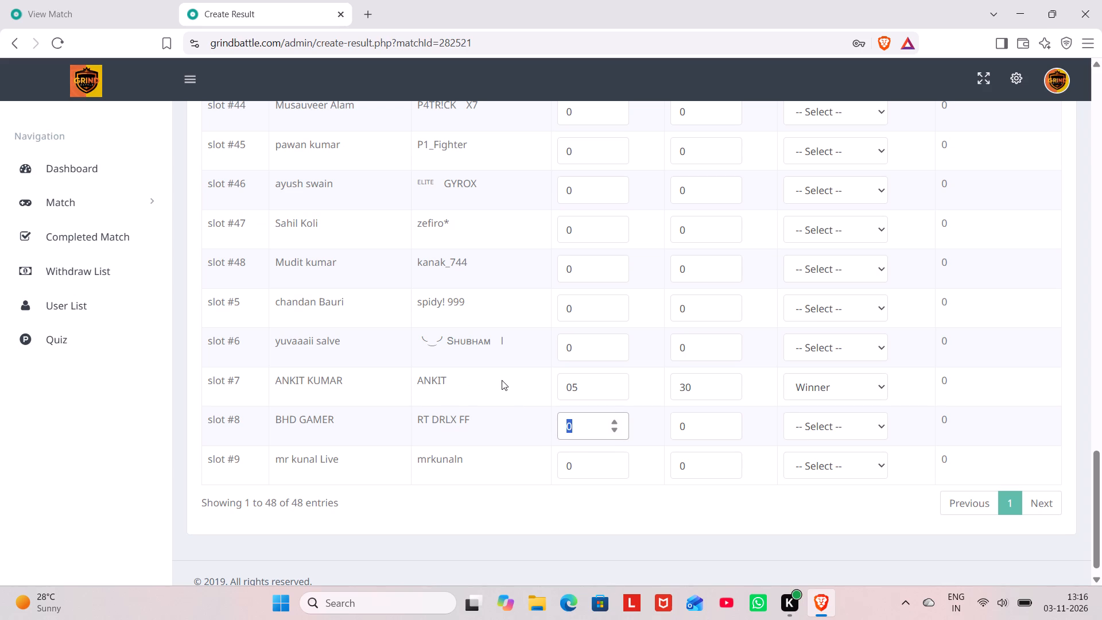
pyautogui.click(588, 463)
pyautogui.click(696, 464)
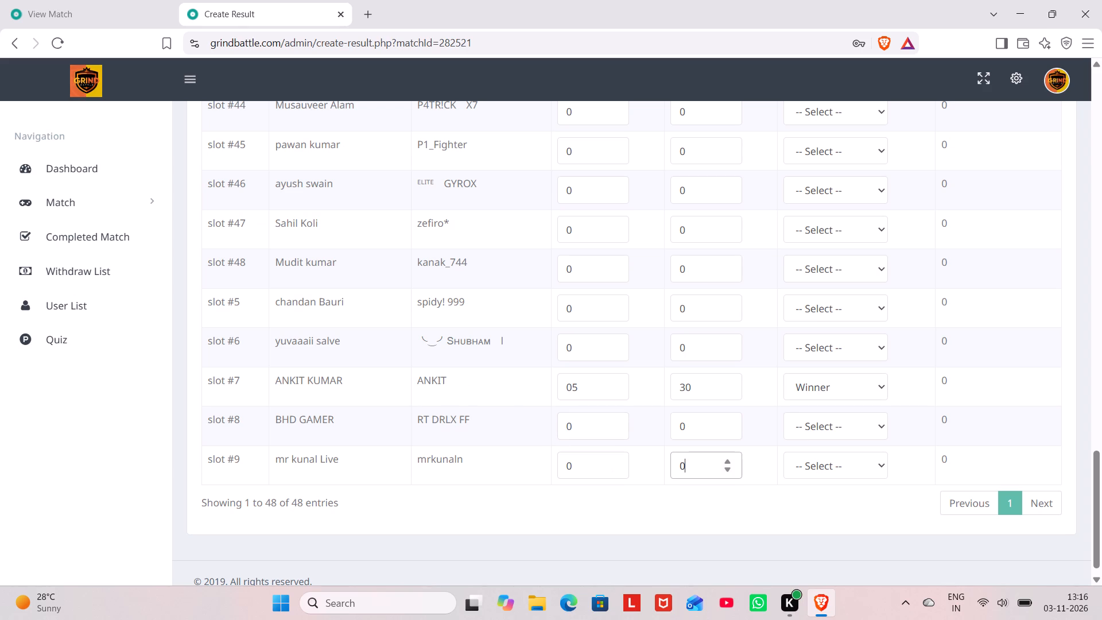
pyautogui.write('10')
pyautogui.press('Tab')
pyautogui.press('Down')
pyautogui.press('Down')
pyautogui.press('Tab')
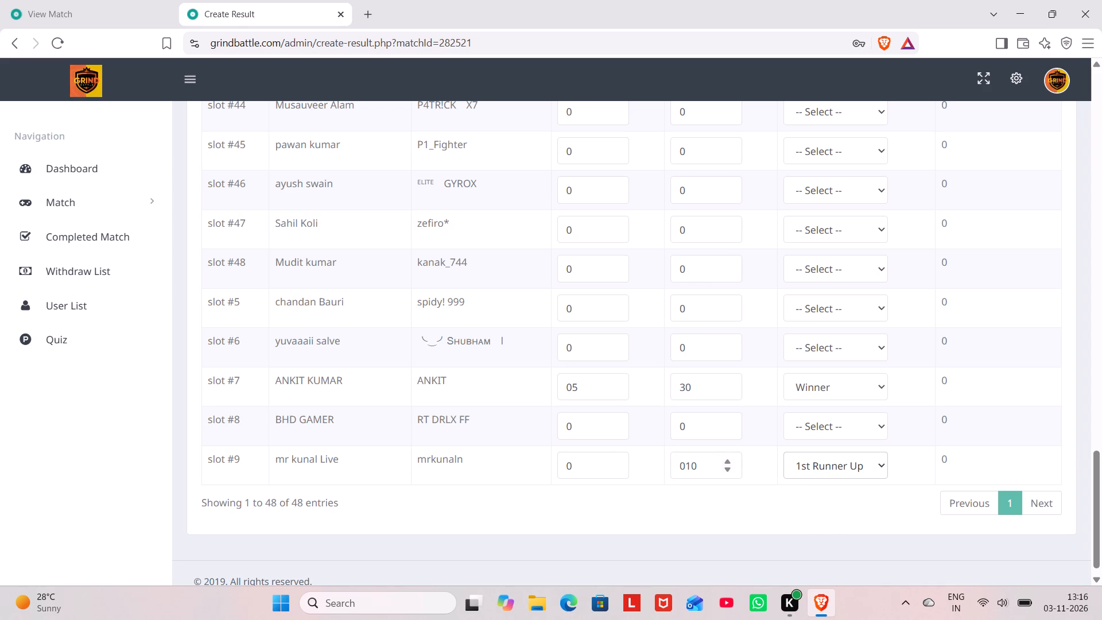
pyautogui.click(879, 465)
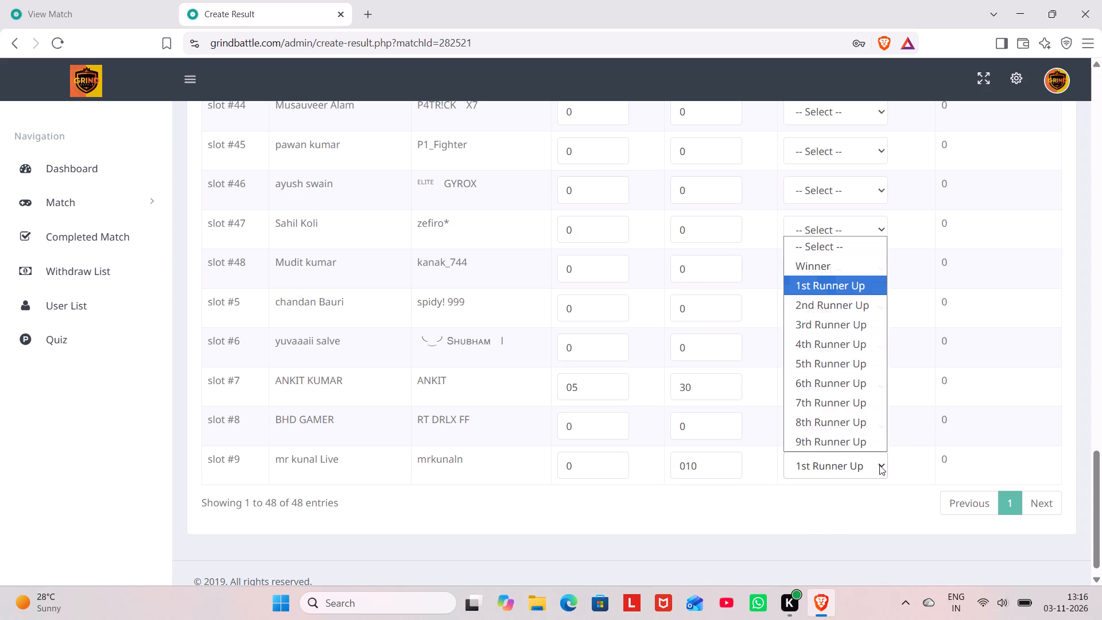
pyautogui.click(870, 313)
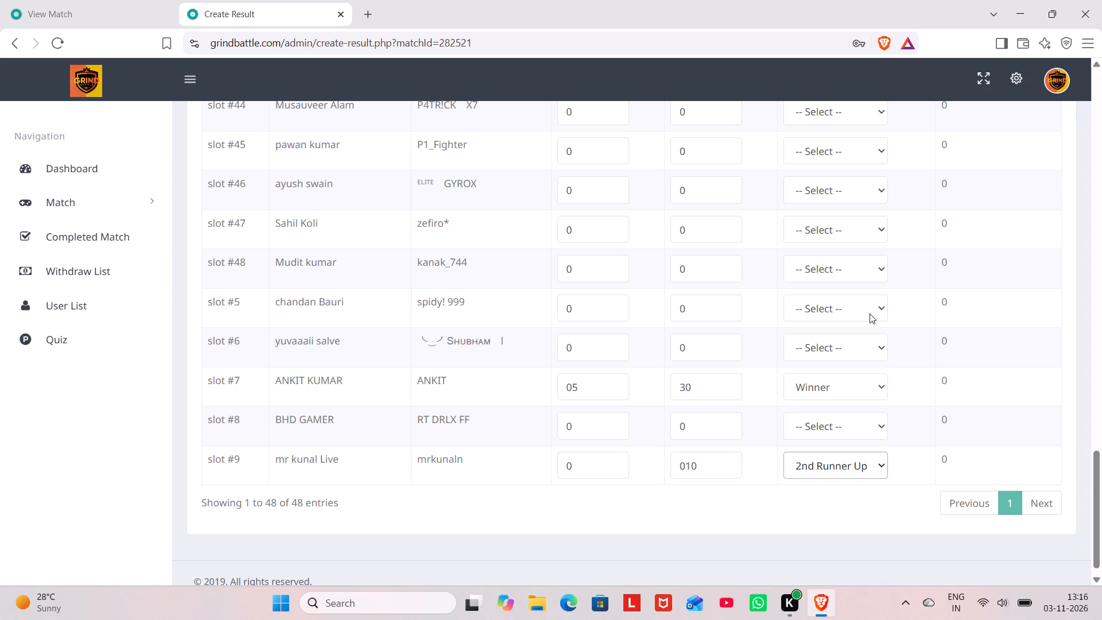
pyautogui.moveTo(793, 550); pyautogui.dragTo(777, 454)
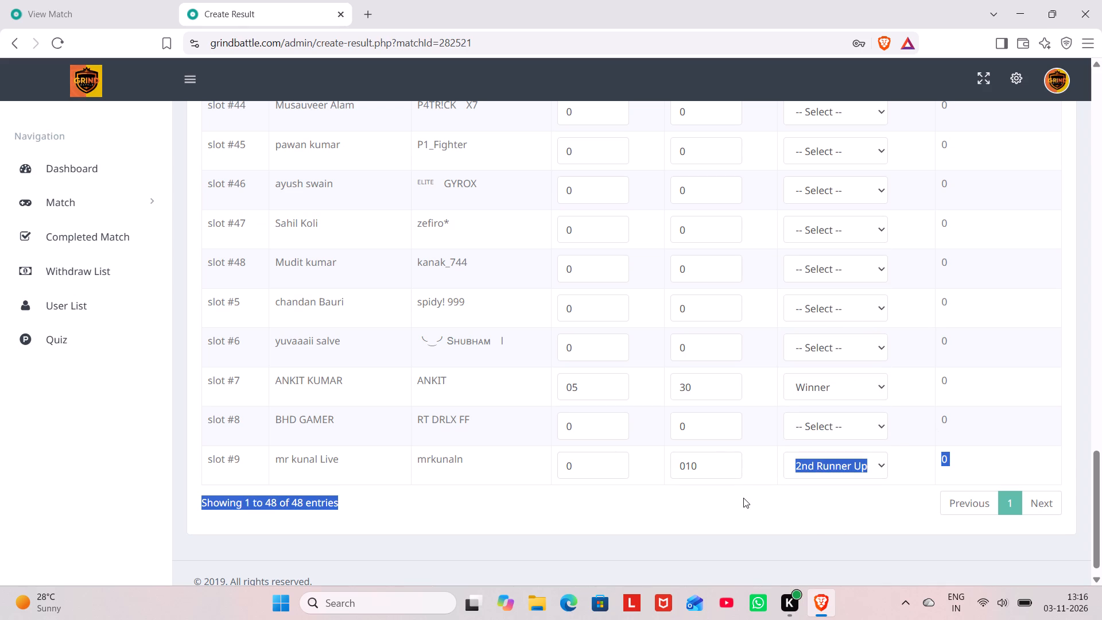
pyautogui.click(743, 498)
# Record 7 kills for the slot #45 participant P1_Fighter.
pyautogui.scroll(1, 539, 281)
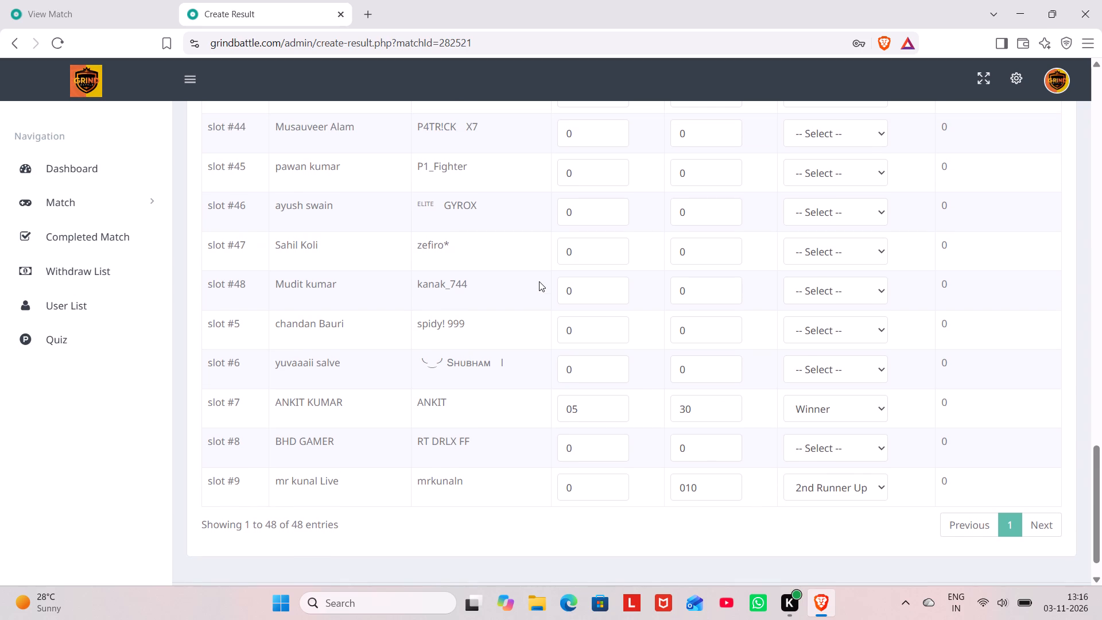
pyautogui.click(597, 168)
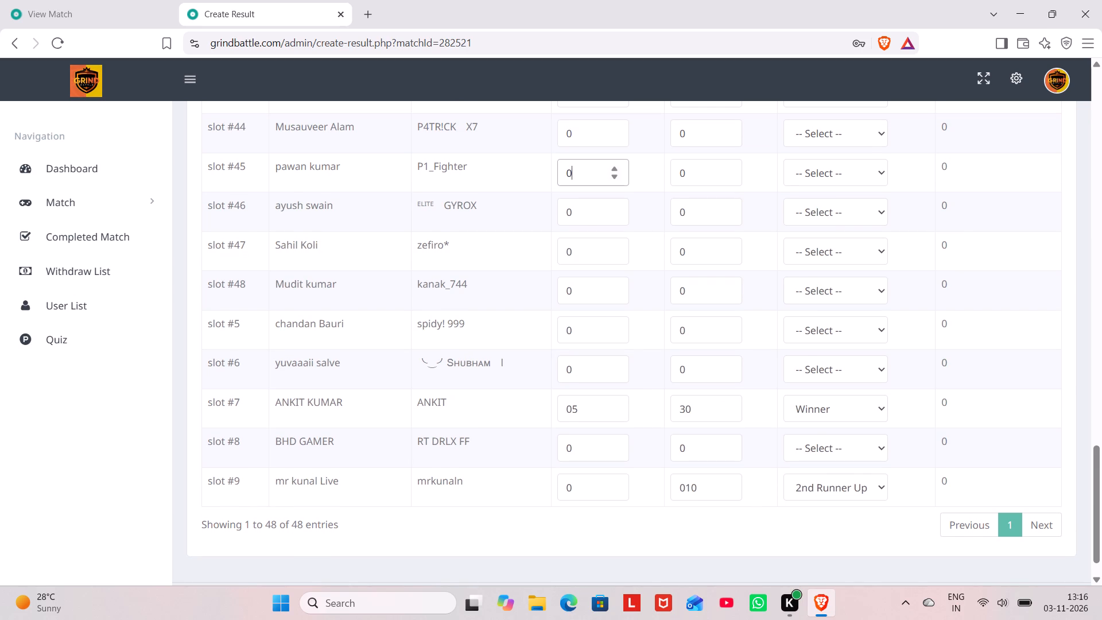
pyautogui.press('7')
pyautogui.press('Tab')
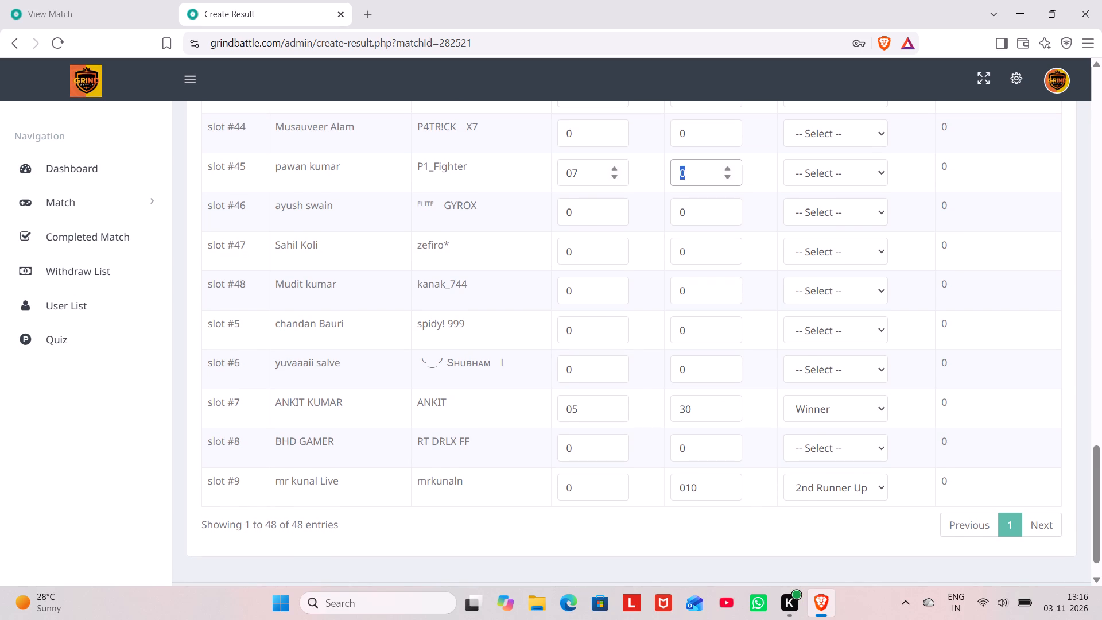
pyautogui.click(518, 243)
pyautogui.scroll(8, 518, 243)
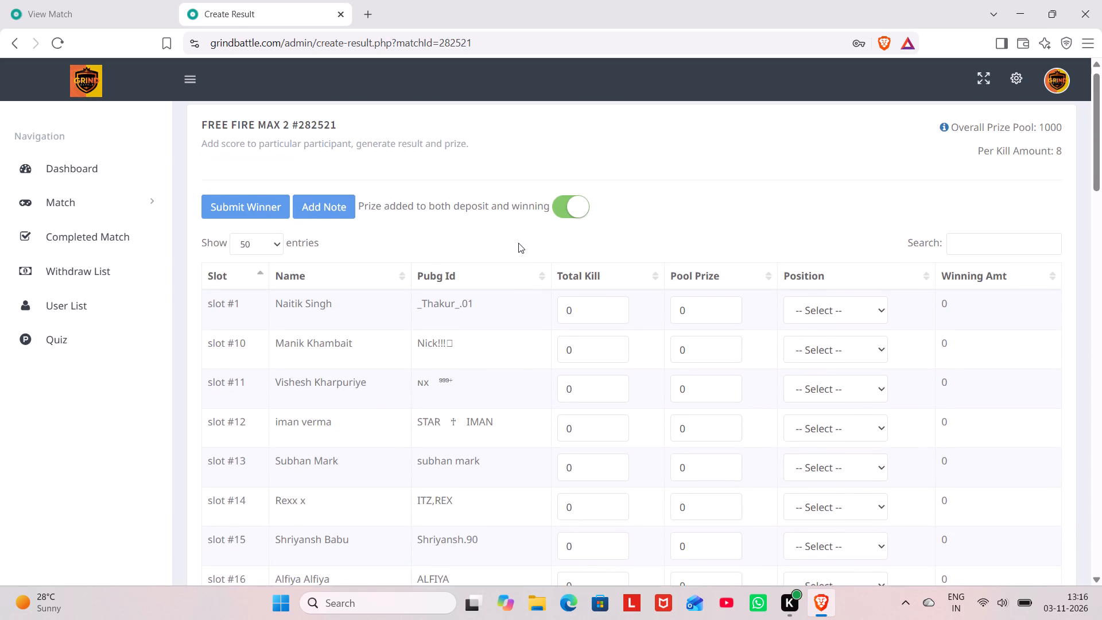
pyautogui.click(961, 256)
pyautogui.write('dg')
pyautogui.click(590, 325)
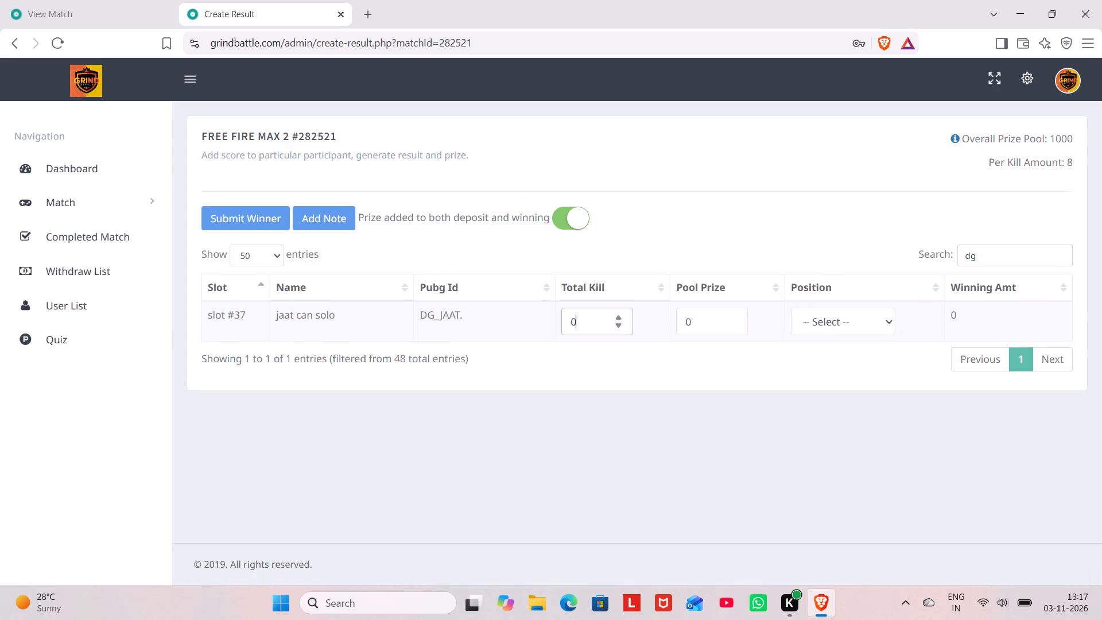
pyautogui.press('5')
pyautogui.press('Tab')
pyautogui.write('20')
pyautogui.press('Tab')
pyautogui.press('Down')
pyautogui.press('Down')
pyautogui.press('Tab')
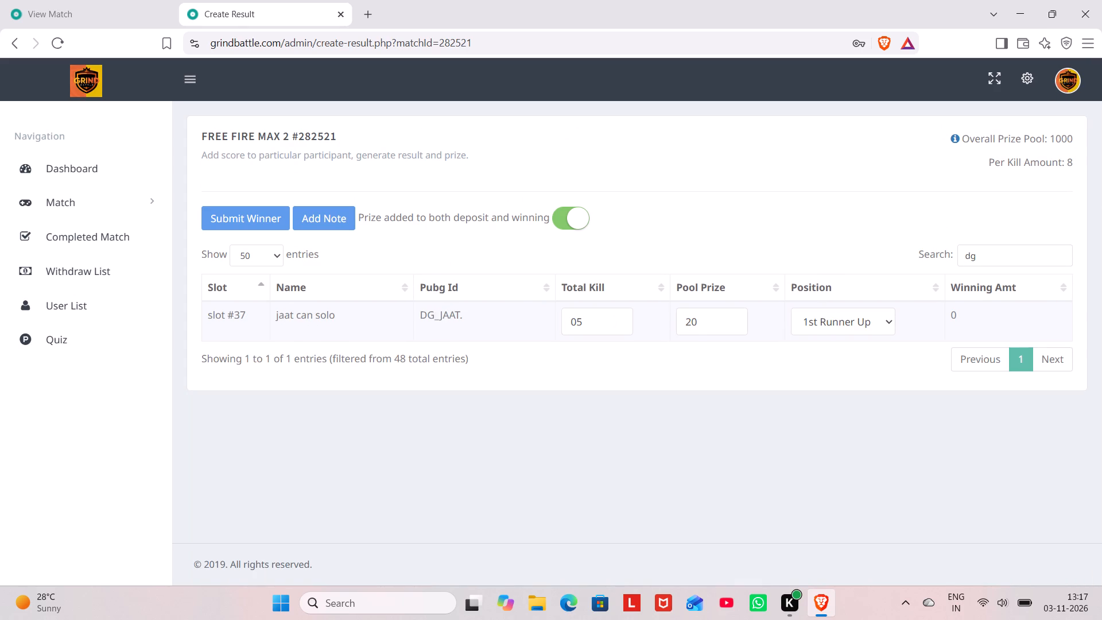
pyautogui.click(989, 254)
pyautogui.press('BackSpace')
pyautogui.press('BackSpace')
pyautogui.press('BackSpace')
pyautogui.press('BackSpace')
pyautogui.press('BackSpace')
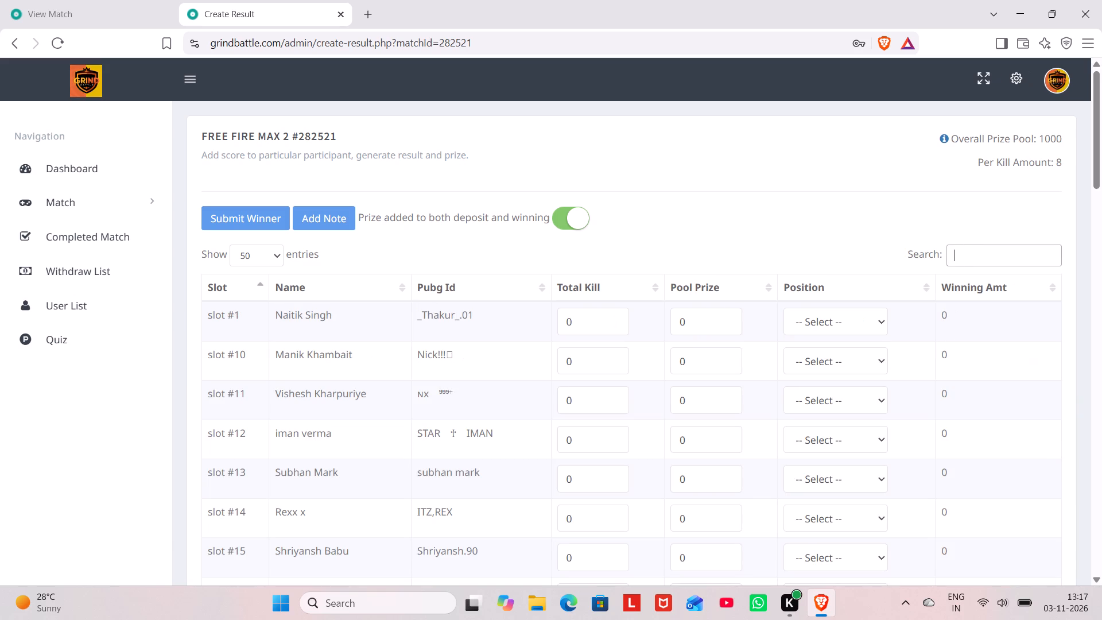
pyautogui.press('BackSpace')
pyautogui.press('s')
pyautogui.press('a')
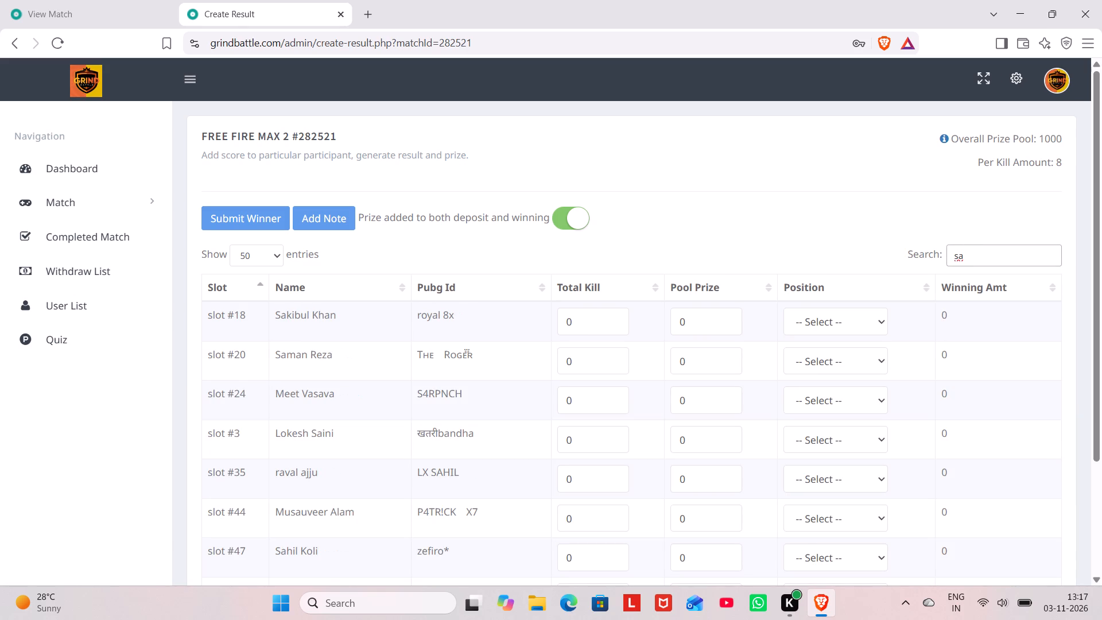
pyautogui.click(575, 399)
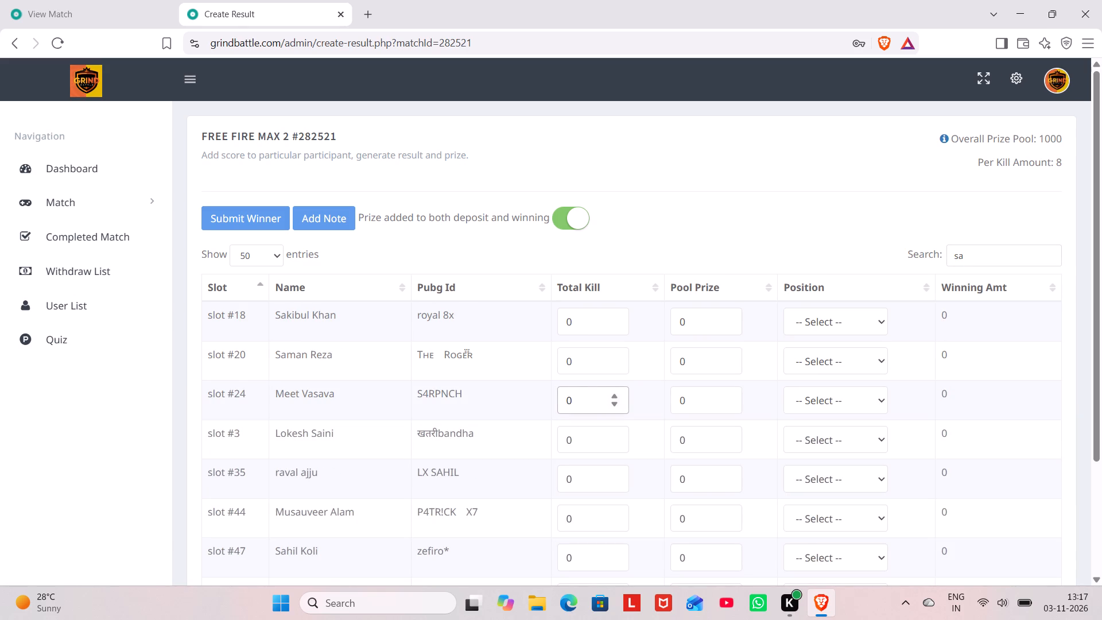
pyautogui.press('3')
pyautogui.press('Tab')
pyautogui.click(972, 261)
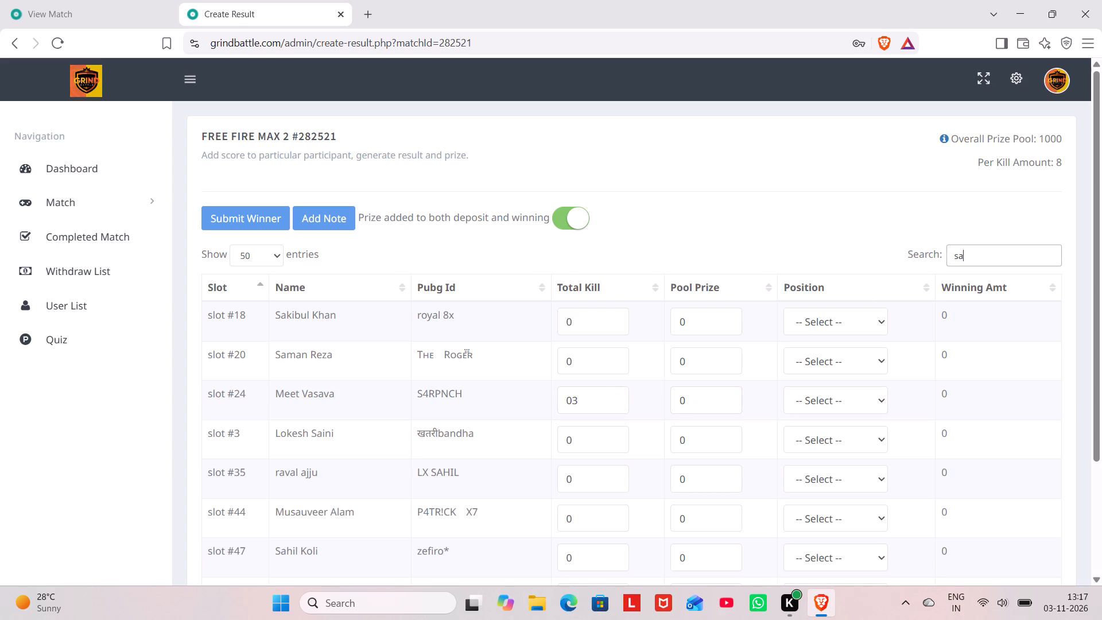
pyautogui.press('BackSpace')
pyautogui.press('BackSpace')
pyautogui.press('BackSpace')
pyautogui.press('BackSpace')
pyautogui.write('yas')
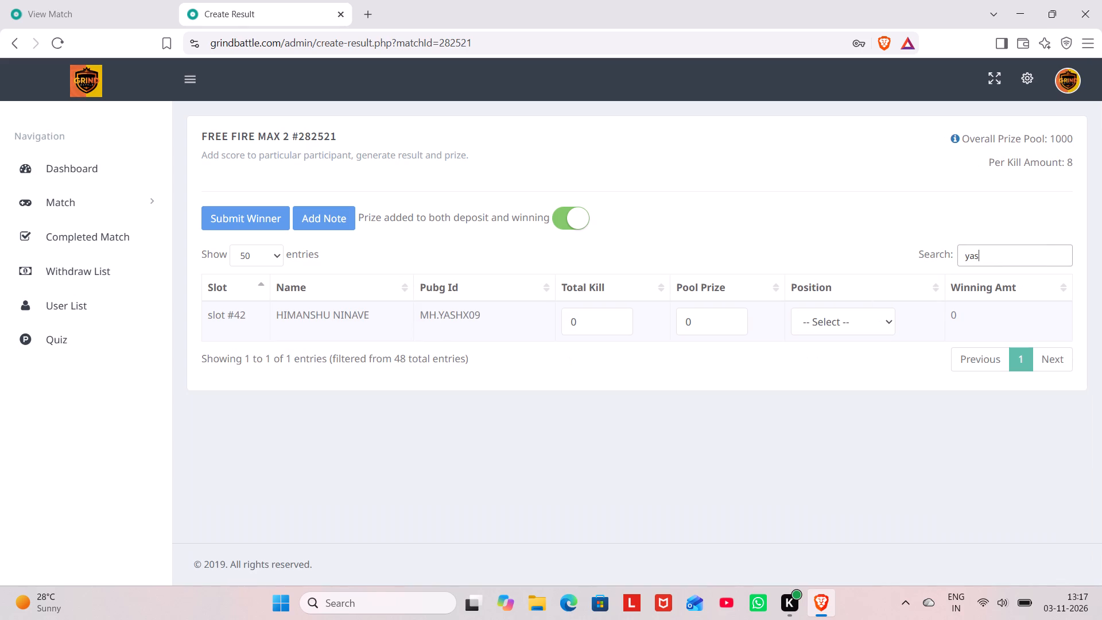
pyautogui.click(609, 320)
pyautogui.press('3')
# Replace the participant search with "ra" and look for the next participant to score.
pyautogui.press('Tab')
pyautogui.click(1002, 255)
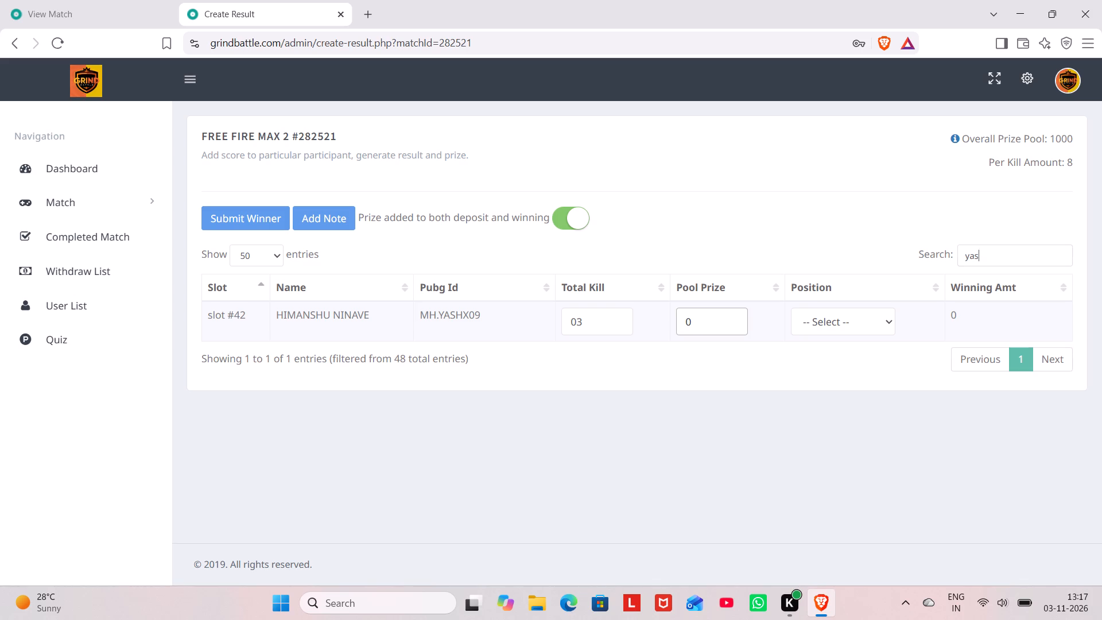
pyautogui.press('BackSpace')
pyautogui.press('BackSpace')
pyautogui.press('BackSpace')
pyautogui.press('BackSpace')
pyautogui.press('BackSpace')
pyautogui.press('BackSpace')
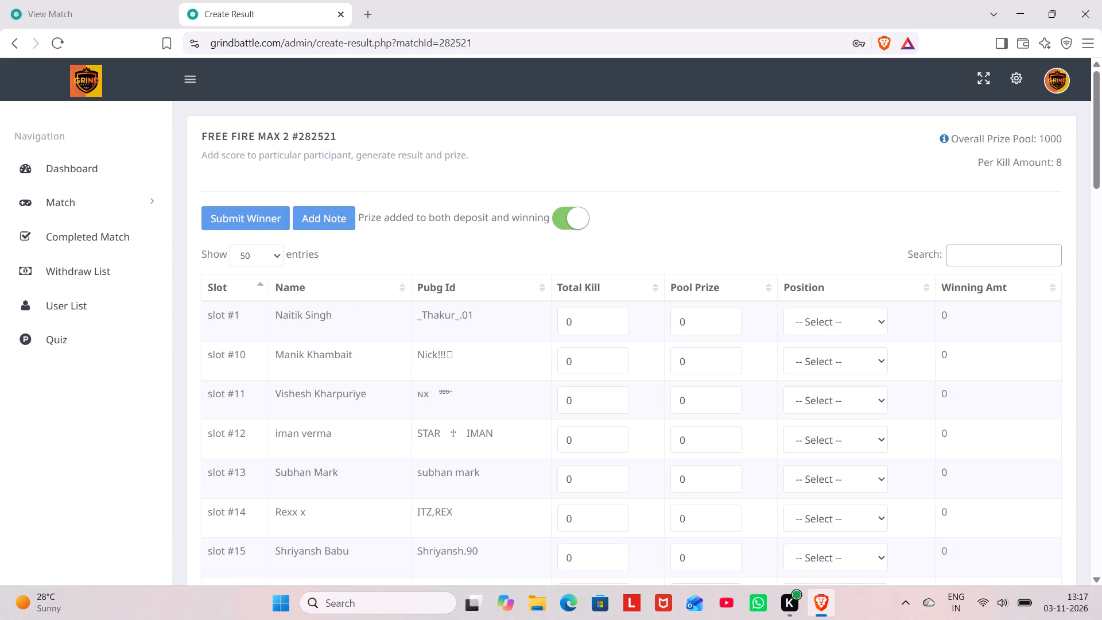
pyautogui.write('ra')
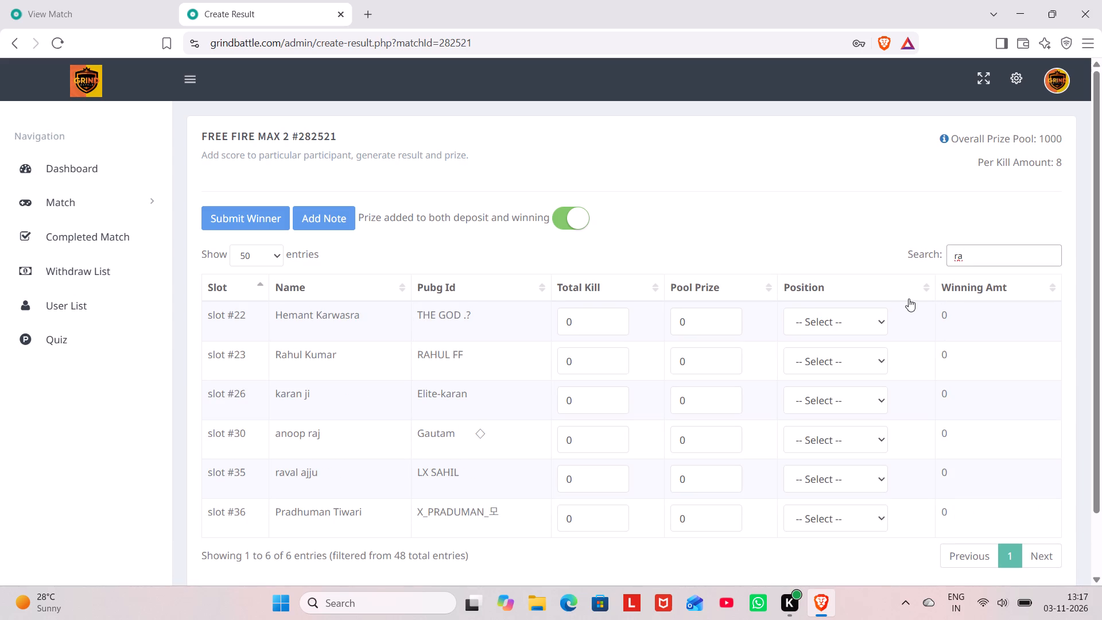
# Replace the participant search with "ga" and record 2 kills for the slot #30 participant Gautam.
pyautogui.press('BackSpace')
pyautogui.press('BackSpace')
pyautogui.press('BackSpace')
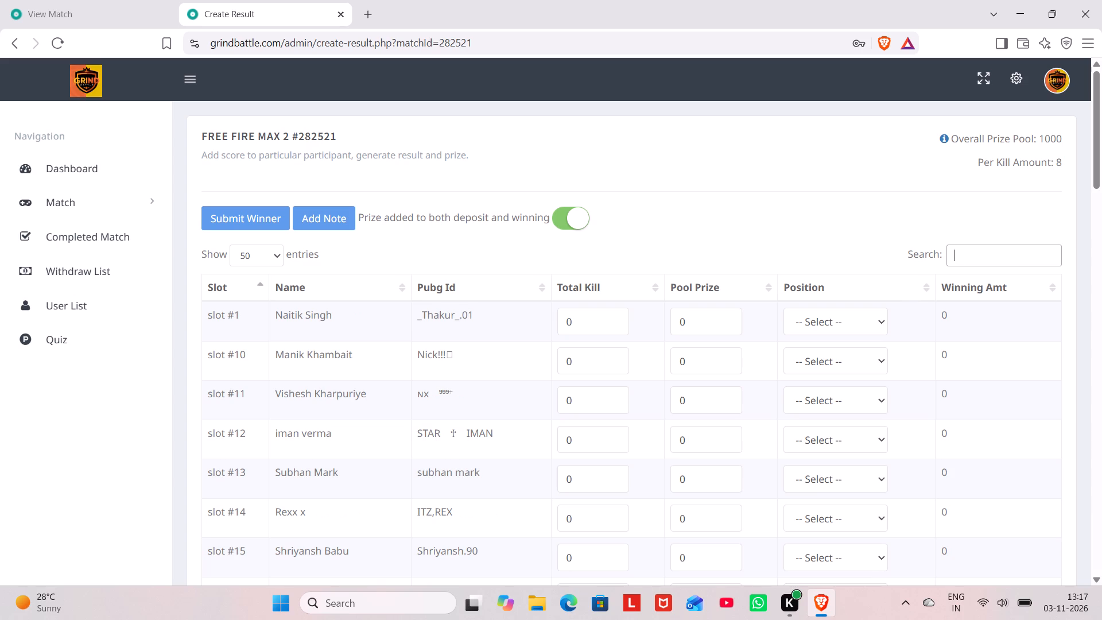
pyautogui.write('ga')
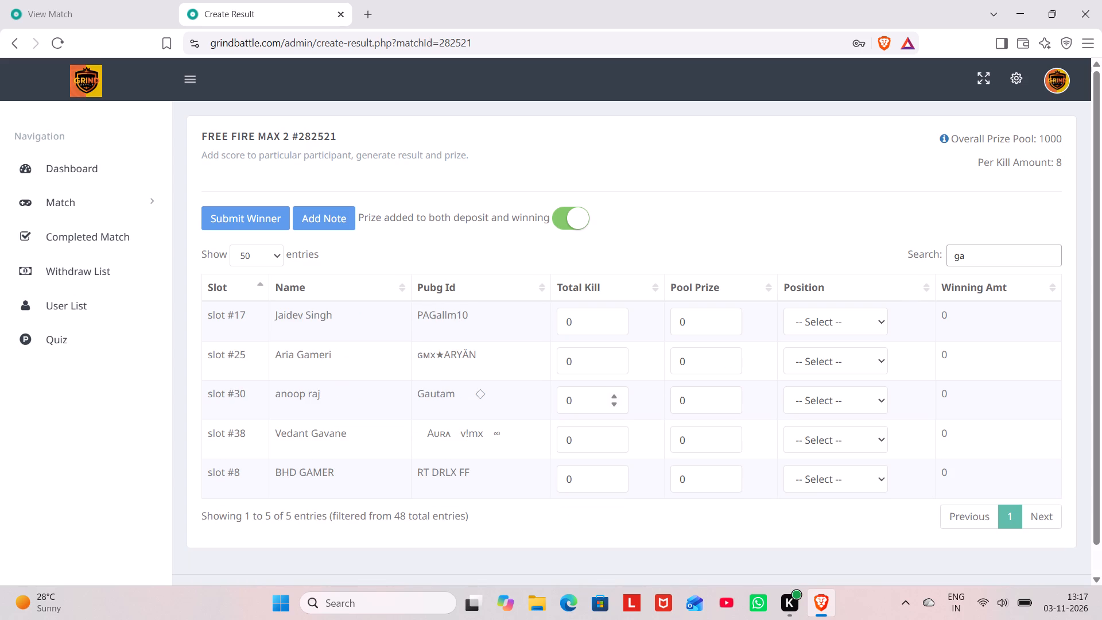
pyautogui.click(595, 393)
pyautogui.press('2')
pyautogui.press('Tab')
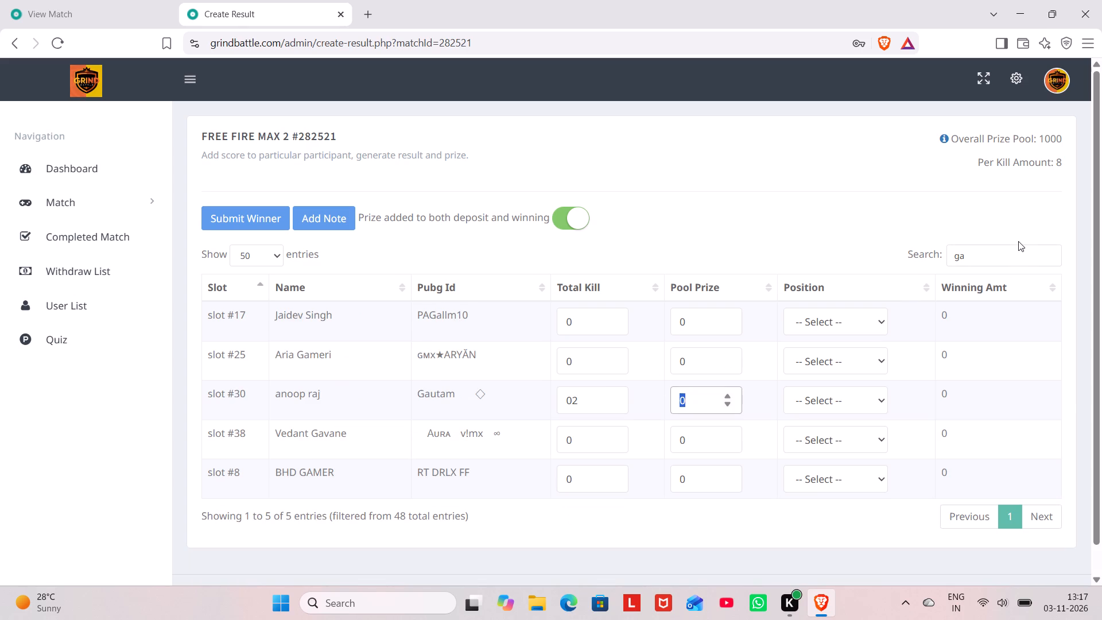
pyautogui.click(1018, 241)
# Replace the participant search with "pa" and look for the next participant to score.
pyautogui.click(1002, 256)
pyautogui.press('BackSpace')
pyautogui.press('BackSpace')
pyautogui.press('BackSpace')
pyautogui.press('BackSpace')
pyautogui.press('BackSpace')
pyautogui.press('BackSpace')
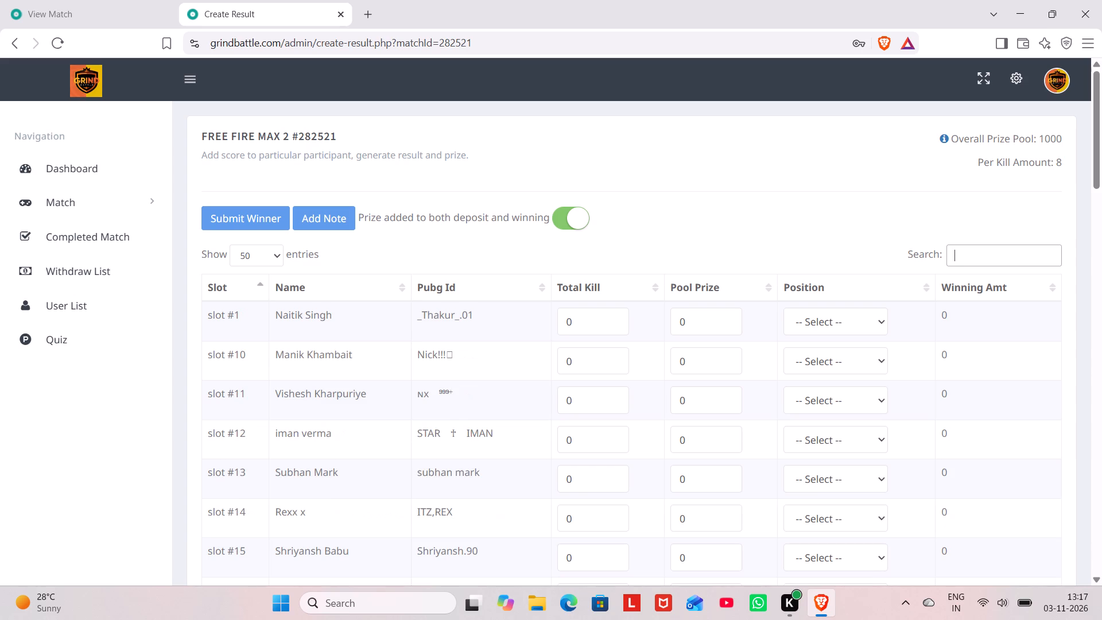
pyautogui.write('pa')
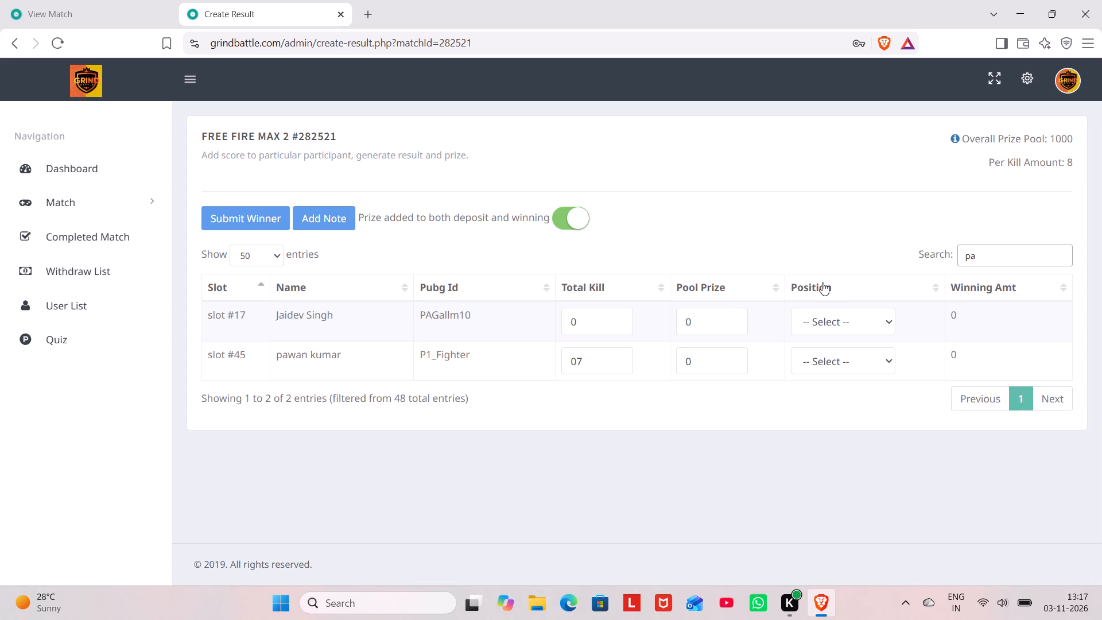
pyautogui.press('BackSpace')
pyautogui.press('BackSpace')
pyautogui.press('BackSpace')
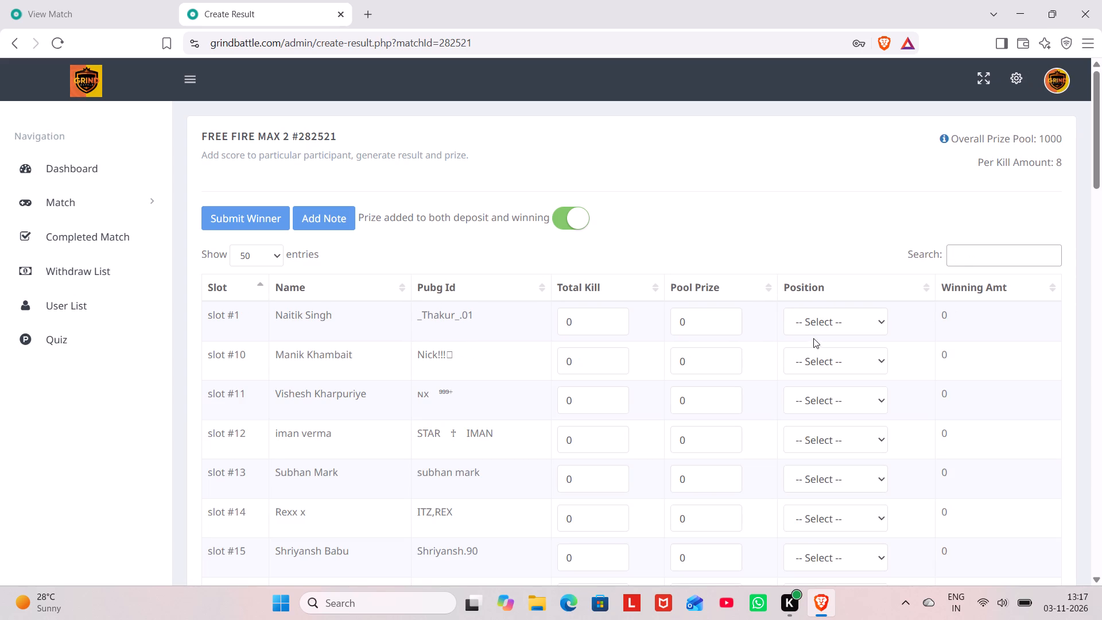
pyautogui.scroll(-2, 516, 390)
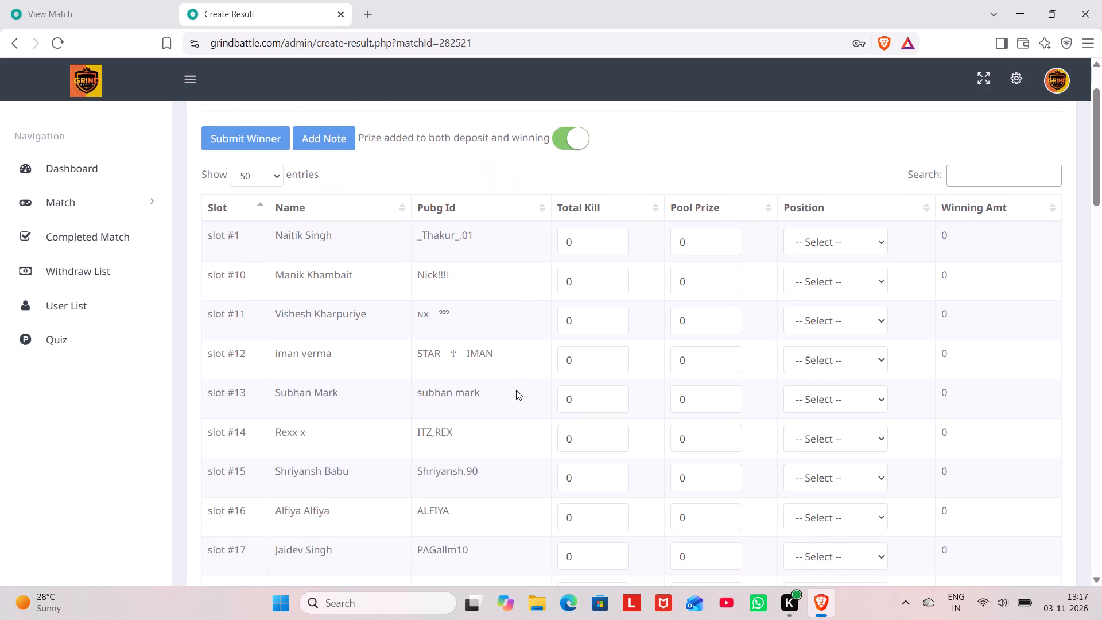
pyautogui.scroll(-1, 516, 390)
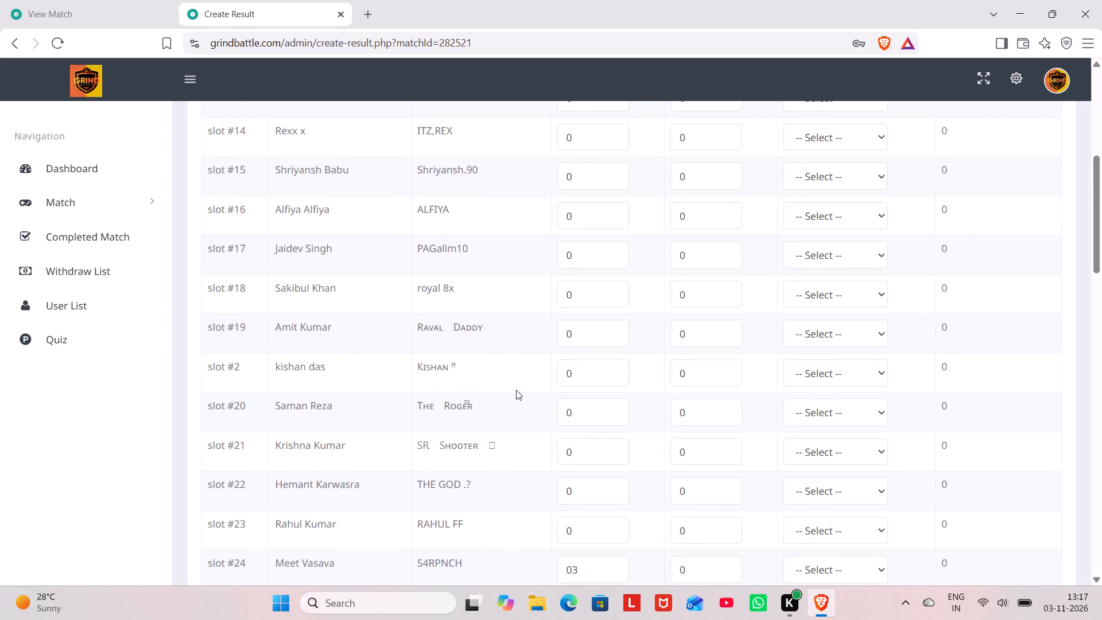
pyautogui.scroll(-5, 515, 487)
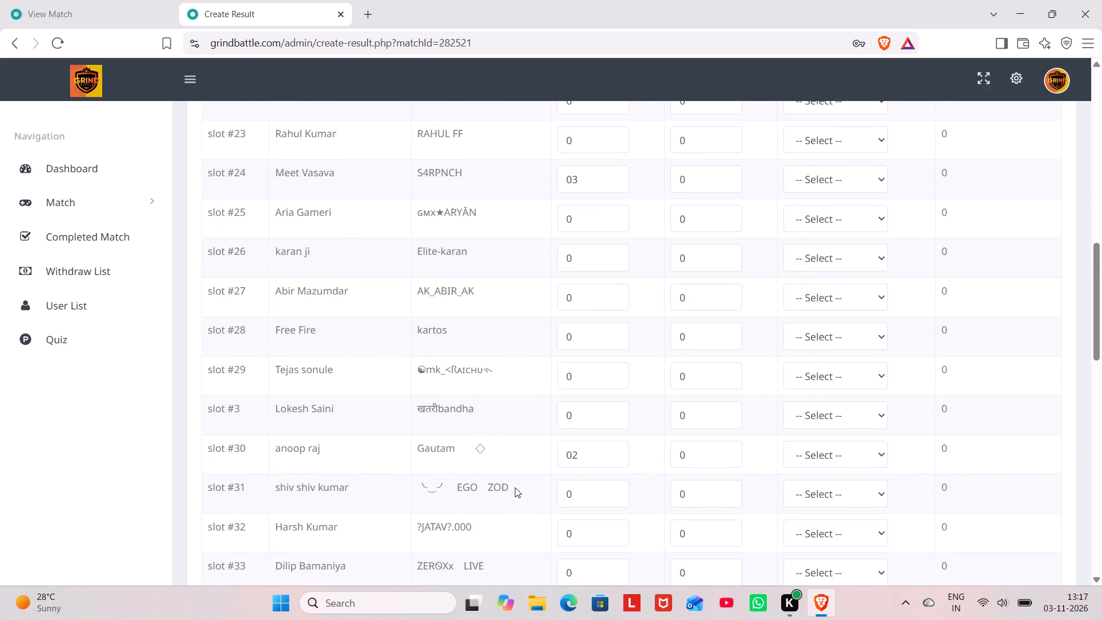
pyautogui.click(587, 375)
pyautogui.press('1')
pyautogui.press('Tab')
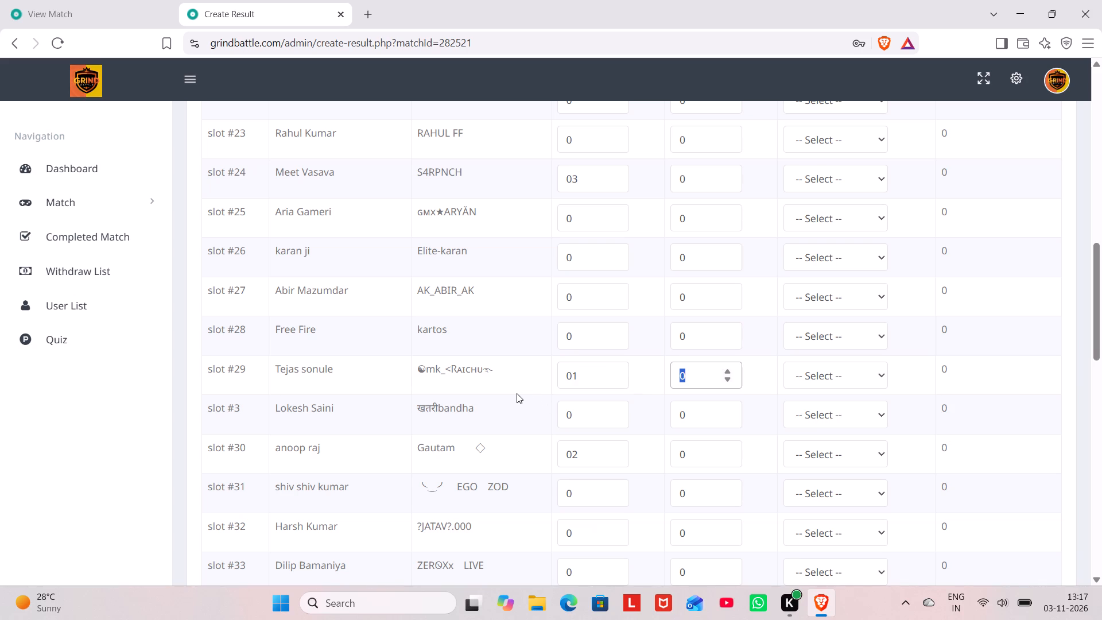
pyautogui.click(517, 393)
pyautogui.scroll(-4, 530, 470)
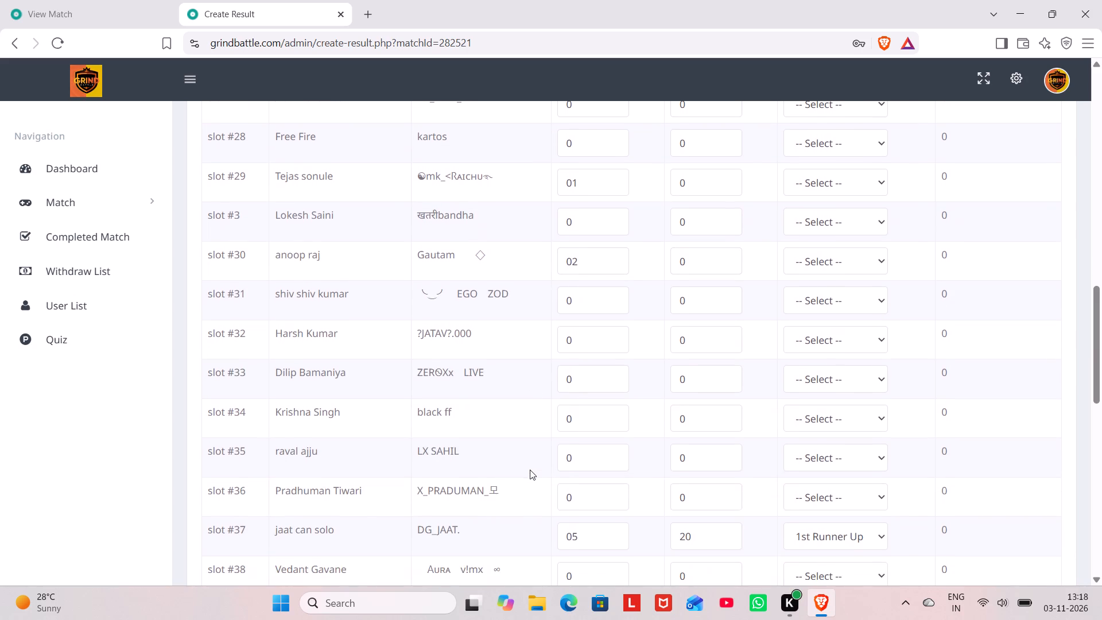
pyautogui.scroll(-4, 530, 470)
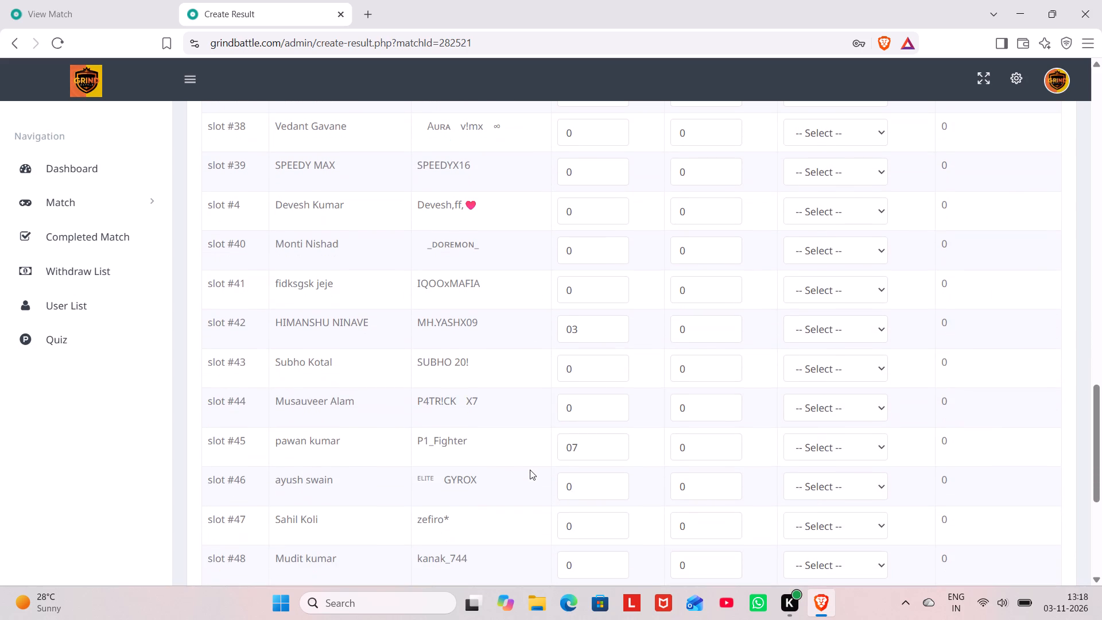
pyautogui.click(593, 403)
pyautogui.press('1')
pyautogui.press('BackSpace')
pyautogui.press('2')
pyautogui.press('Tab')
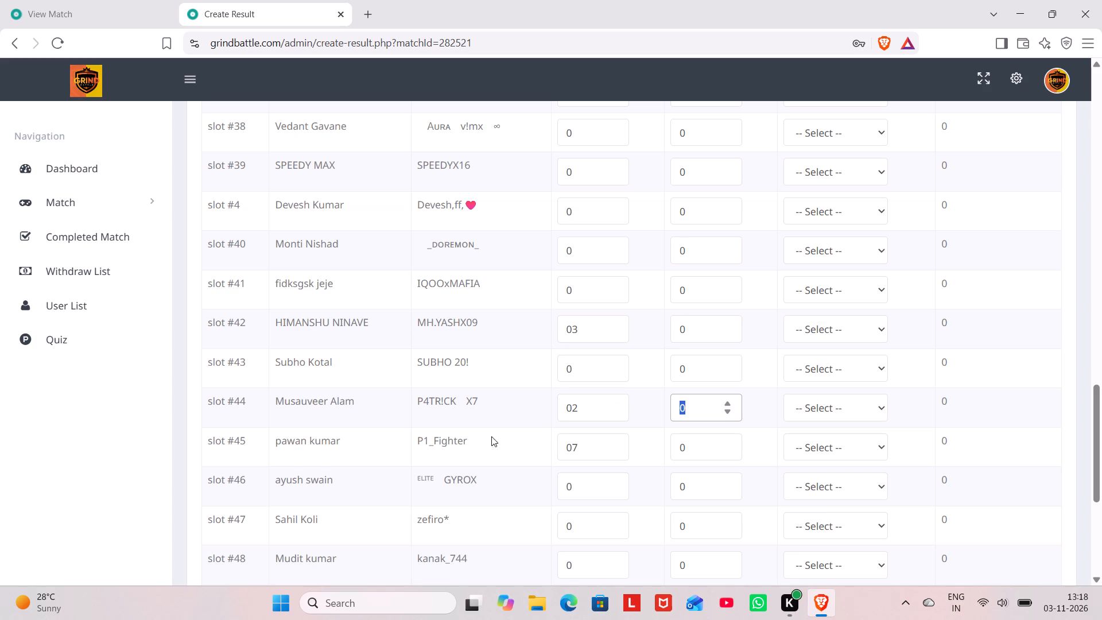
pyautogui.click(483, 437)
# Record 1 kill for the slot #41 participant IQOOxMAFIA and 2 kills for the slot #46 participant ELITE GYROX.
pyautogui.click(581, 295)
pyautogui.press('1')
pyautogui.press('Tab')
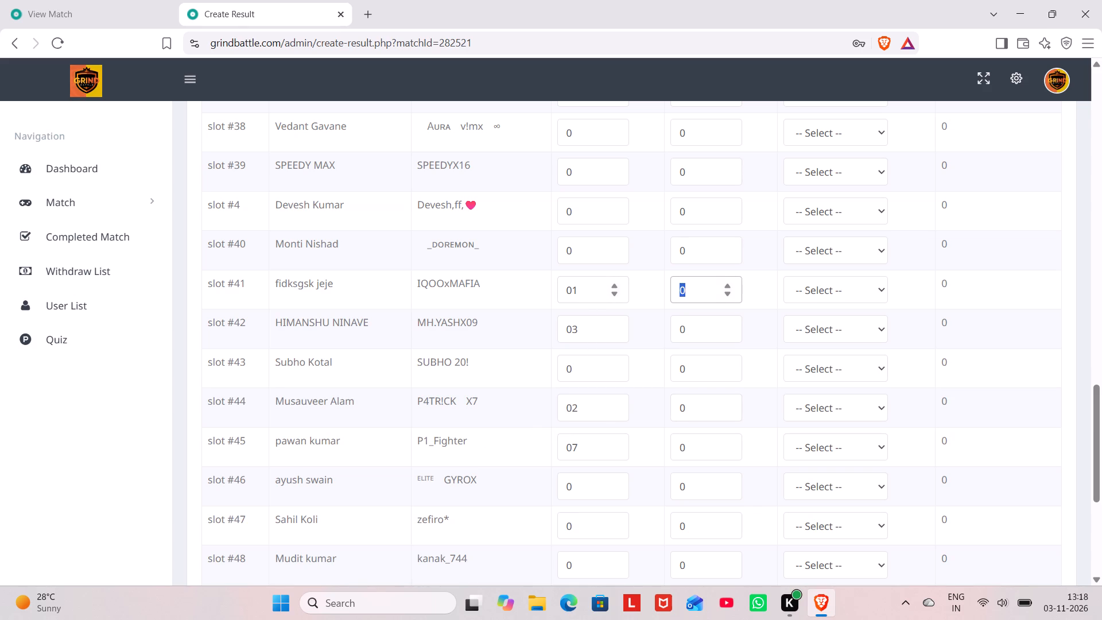
pyautogui.click(549, 307)
pyautogui.scroll(-1, 549, 307)
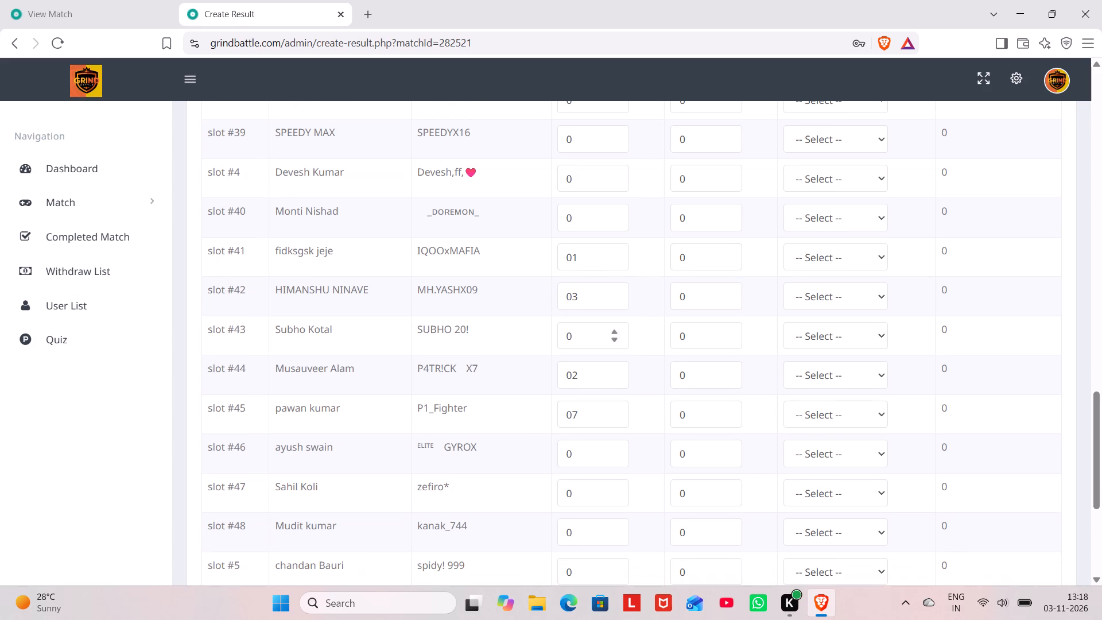
pyautogui.click(585, 447)
pyautogui.press('2')
pyautogui.press('Tab')
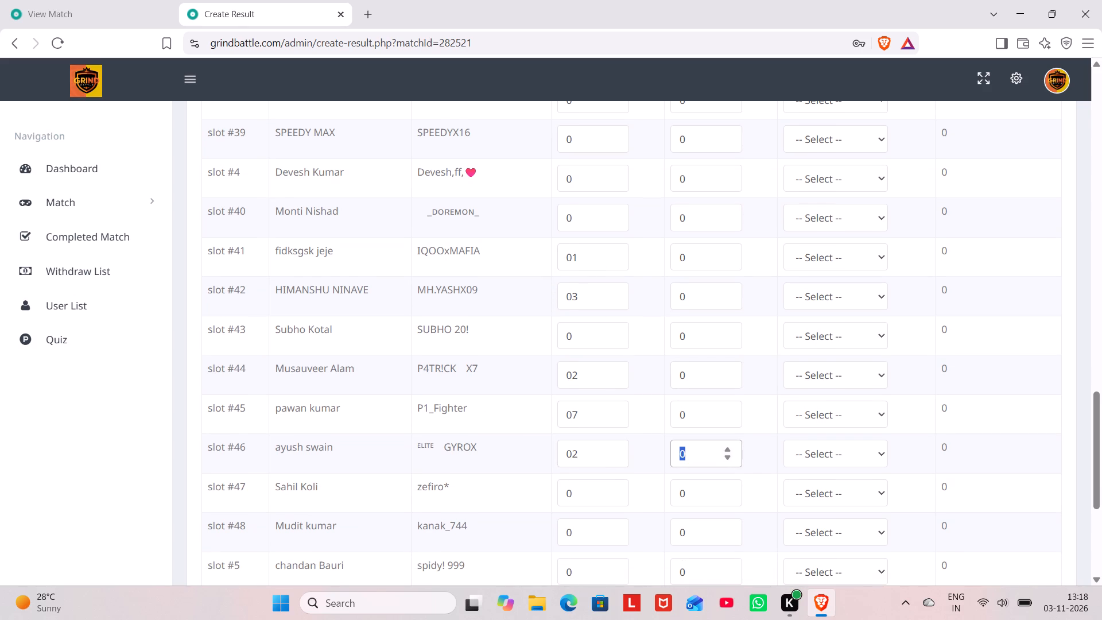
pyautogui.click(420, 521)
# Record 2 kills for the slot #21 participant SR Shooter.
pyautogui.scroll(-4, 420, 521)
pyautogui.scroll(5, 420, 521)
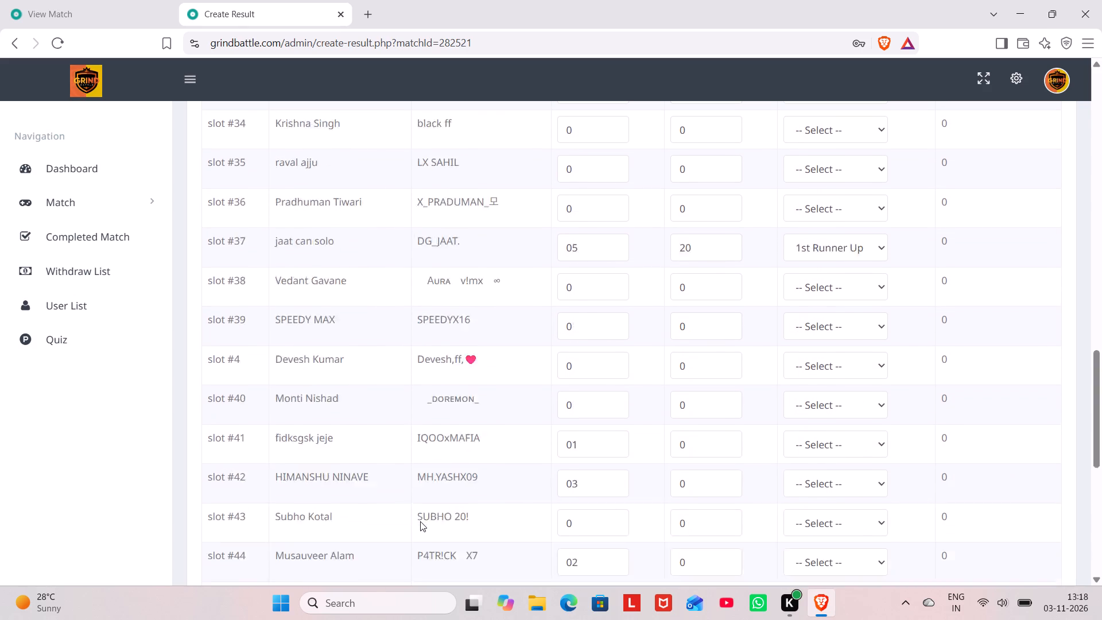
pyautogui.scroll(2, 420, 521)
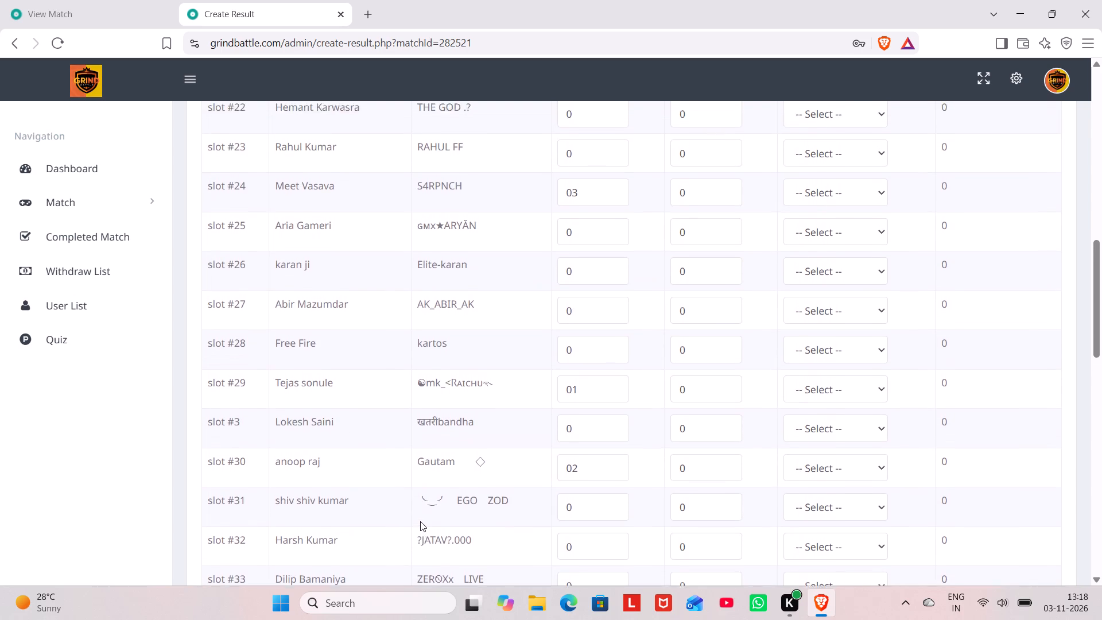
pyautogui.scroll(2, 420, 521)
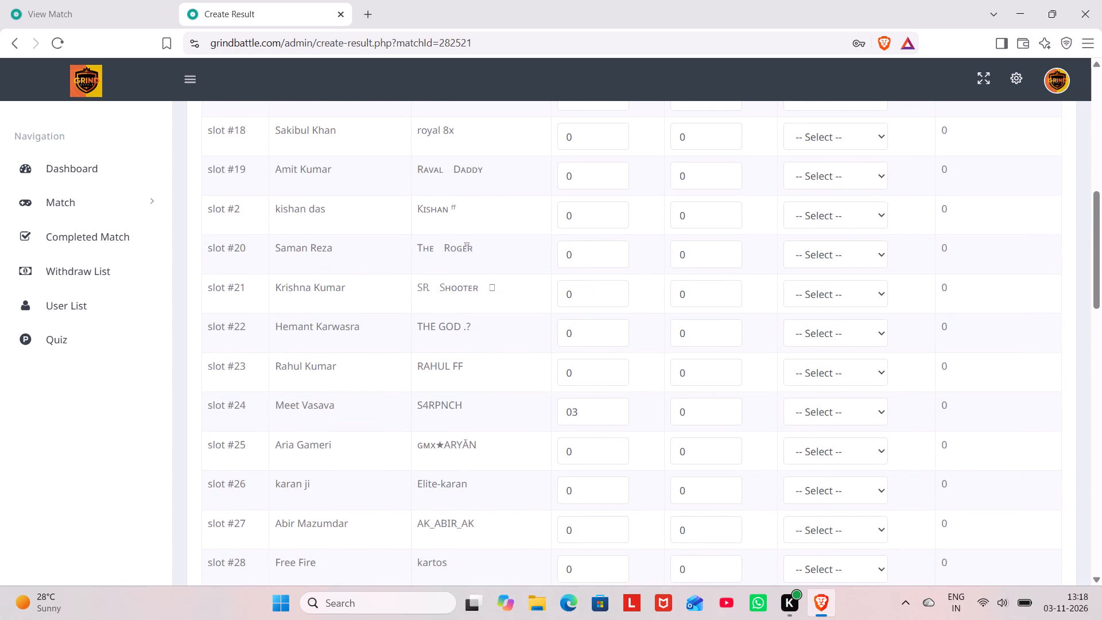
pyautogui.click(587, 296)
pyautogui.press('2')
pyautogui.press('Tab')
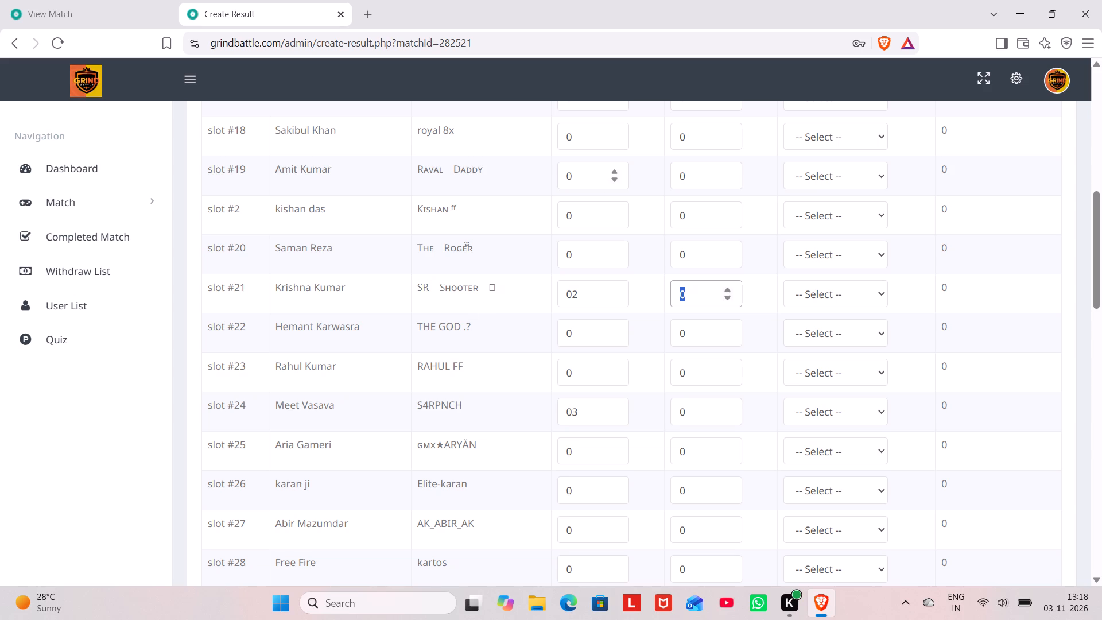
pyautogui.click(602, 203)
pyautogui.press('1')
pyautogui.press('Tab')
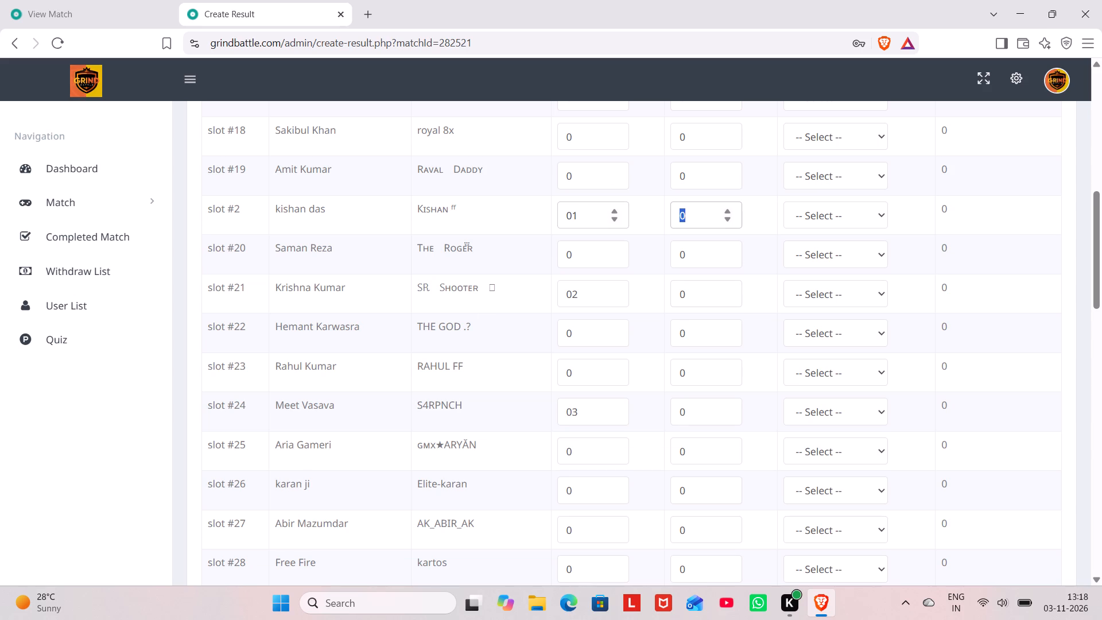
pyautogui.click(596, 175)
pyautogui.press('2')
pyautogui.press('Tab')
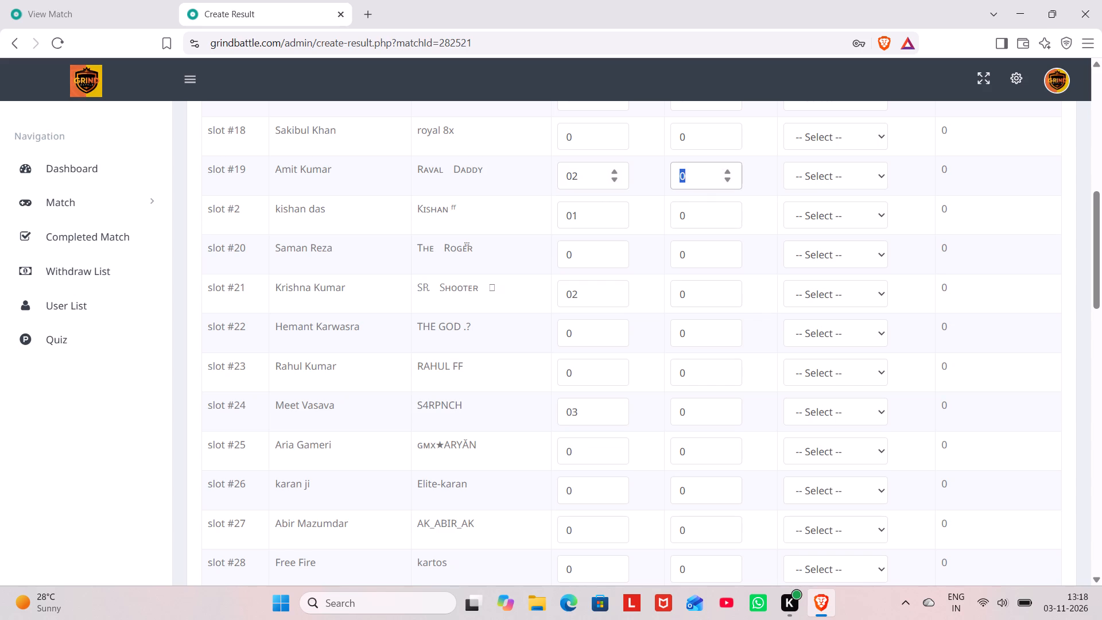
pyautogui.click(521, 276)
pyautogui.click(581, 495)
pyautogui.press('1')
pyautogui.press('Tab')
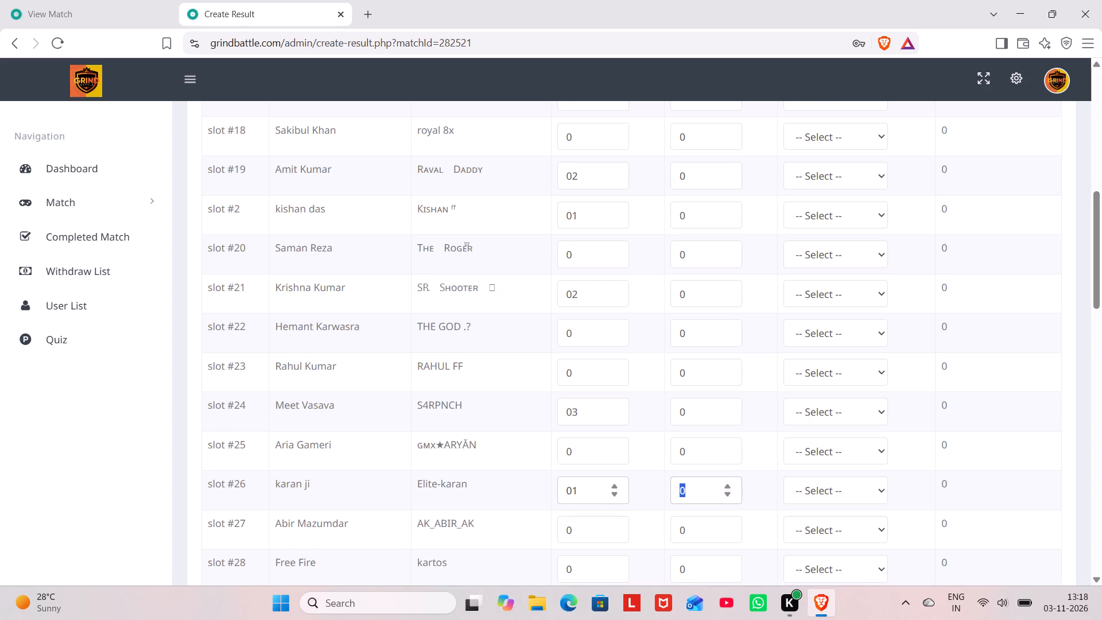
pyautogui.click(529, 506)
# Record 2 kills for the slot #10 participant Nick!!!.
pyautogui.scroll(4, 529, 506)
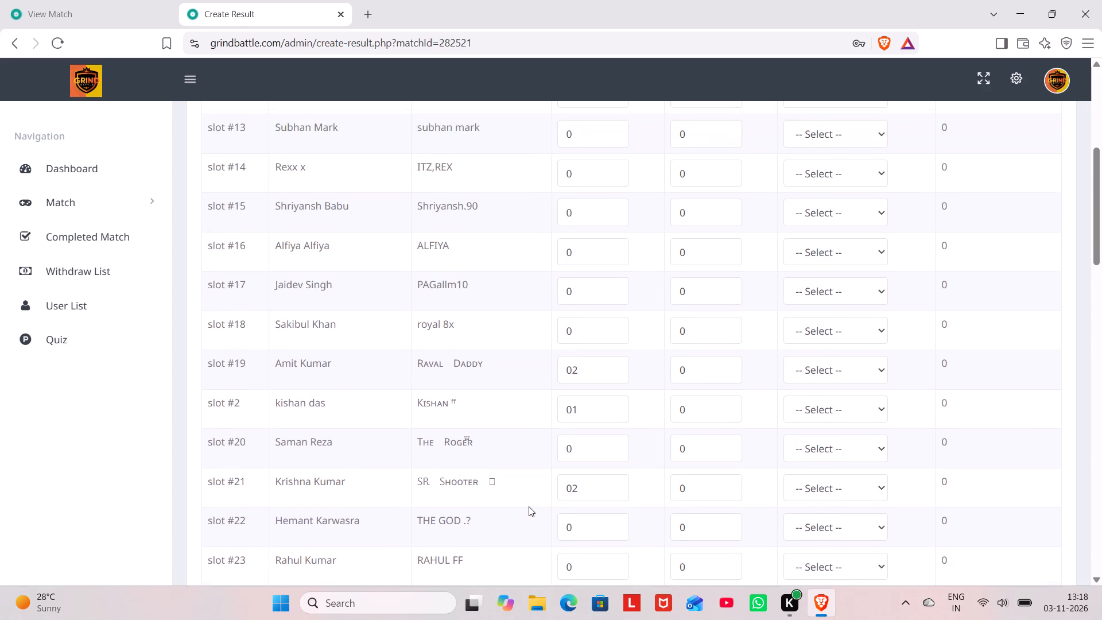
pyautogui.scroll(5, 529, 506)
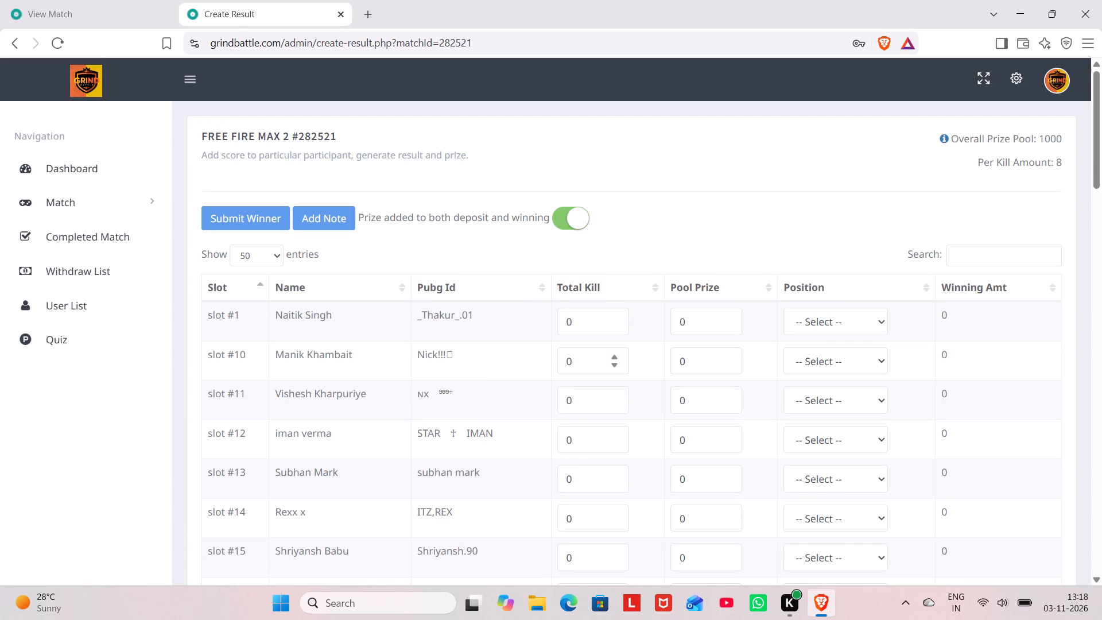
pyautogui.click(578, 366)
pyautogui.press('2')
pyautogui.press('Tab')
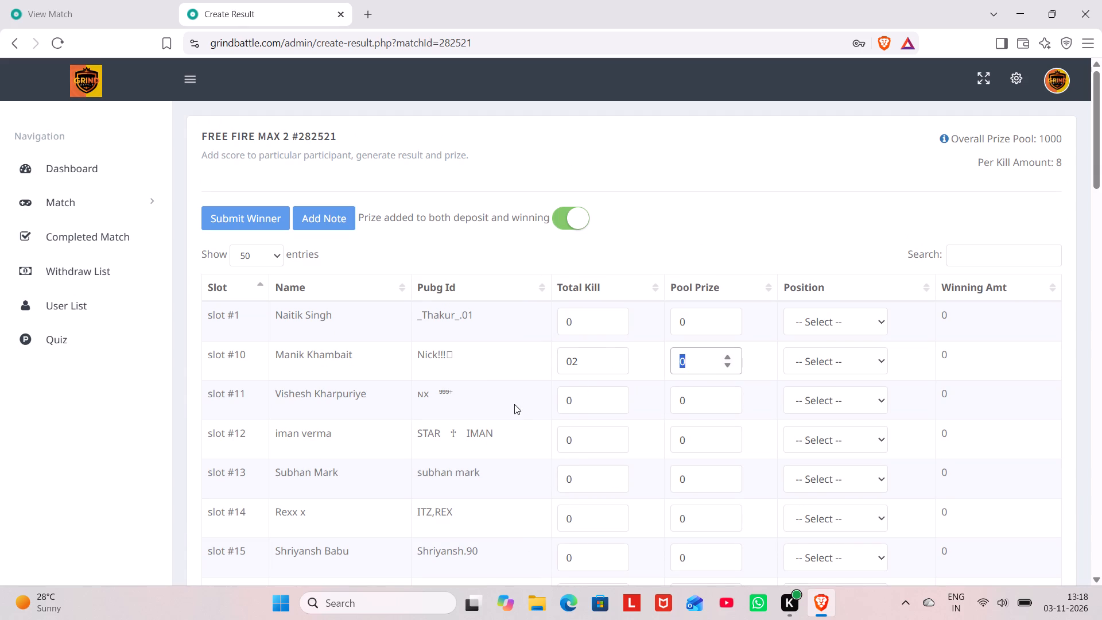
pyautogui.click(511, 406)
pyautogui.click(983, 253)
pyautogui.write('pra')
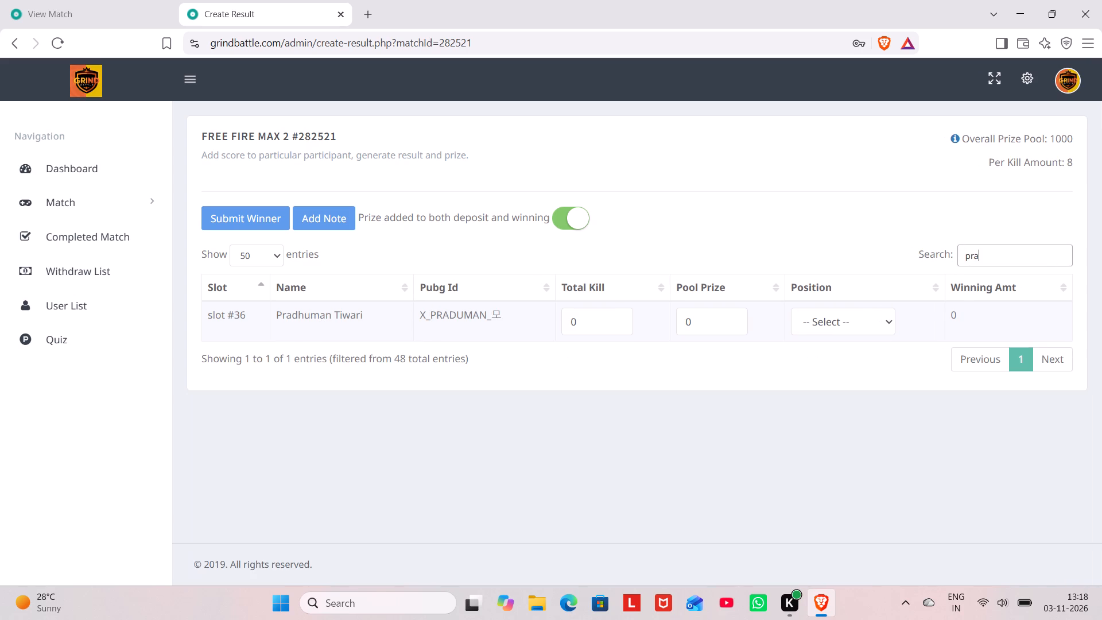
pyautogui.click(595, 323)
pyautogui.press('1')
pyautogui.press('Tab')
pyautogui.click(1002, 256)
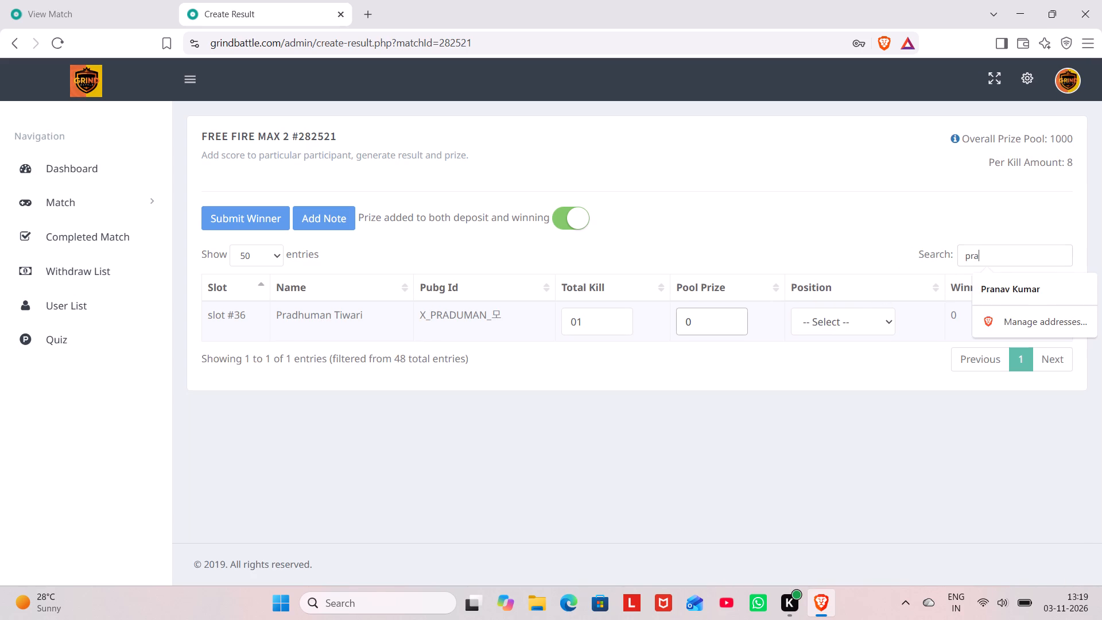
pyautogui.press('BackSpace')
pyautogui.press('BackSpace')
pyautogui.press('BackSpace')
pyautogui.press('BackSpace')
pyautogui.write('sub')
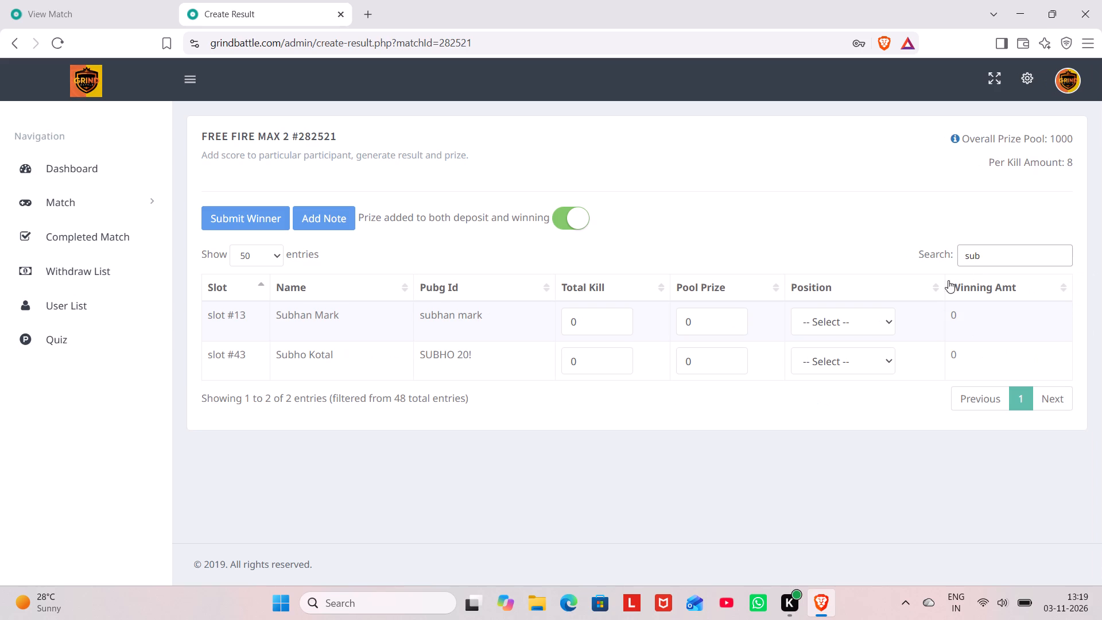
pyautogui.click(585, 355)
pyautogui.press('1')
pyautogui.press('Tab')
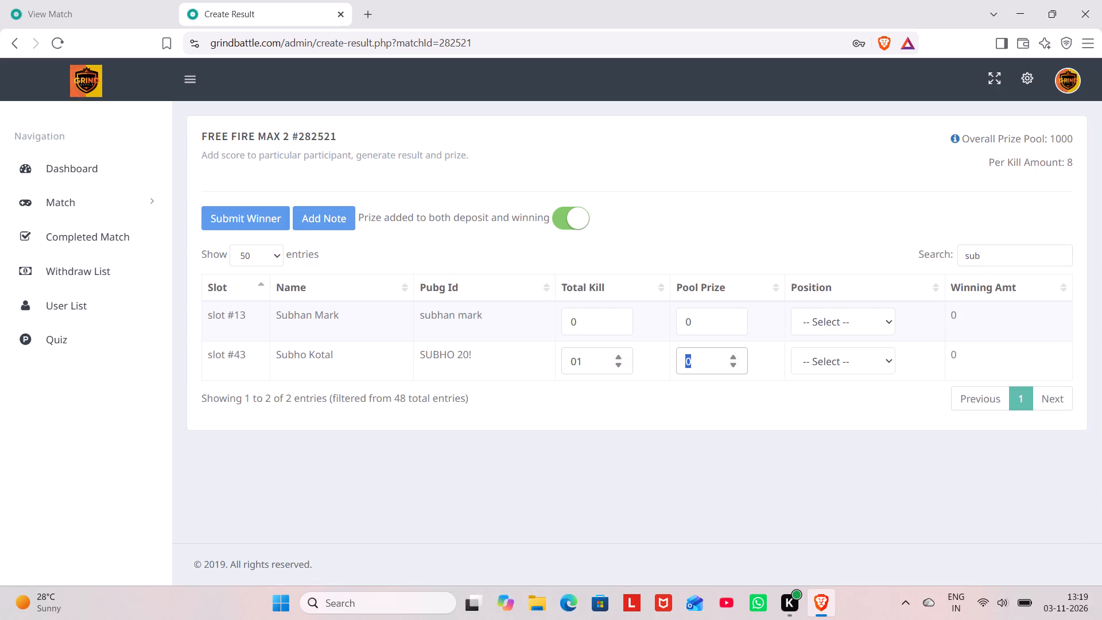
pyautogui.click(1037, 252)
pyautogui.press('BackSpace')
pyautogui.press('BackSpace')
pyautogui.press('p')
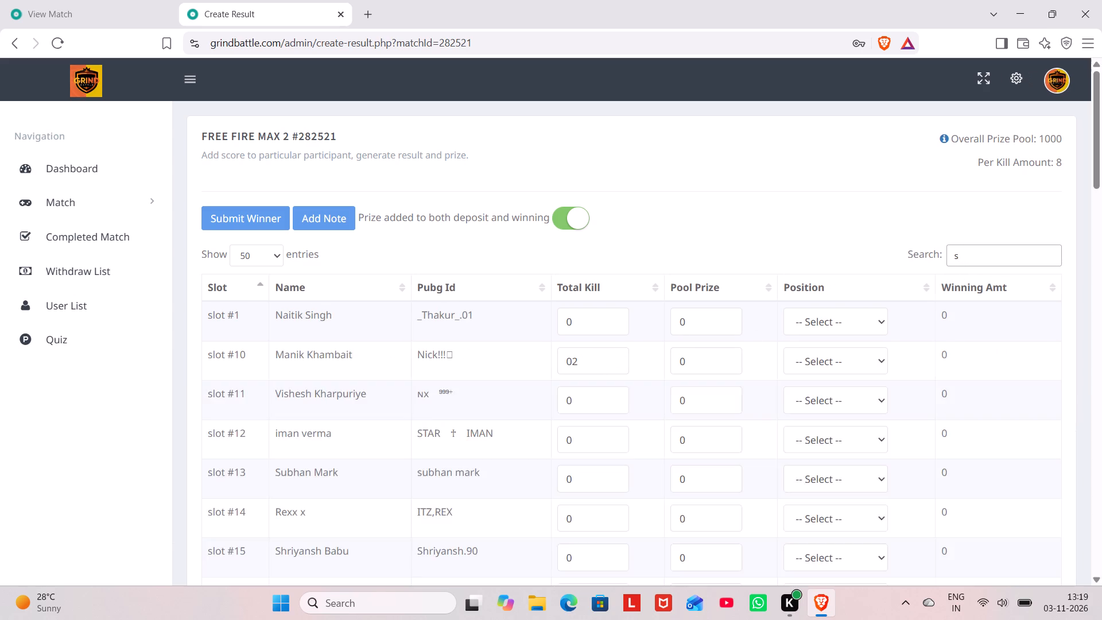
pyautogui.click(593, 319)
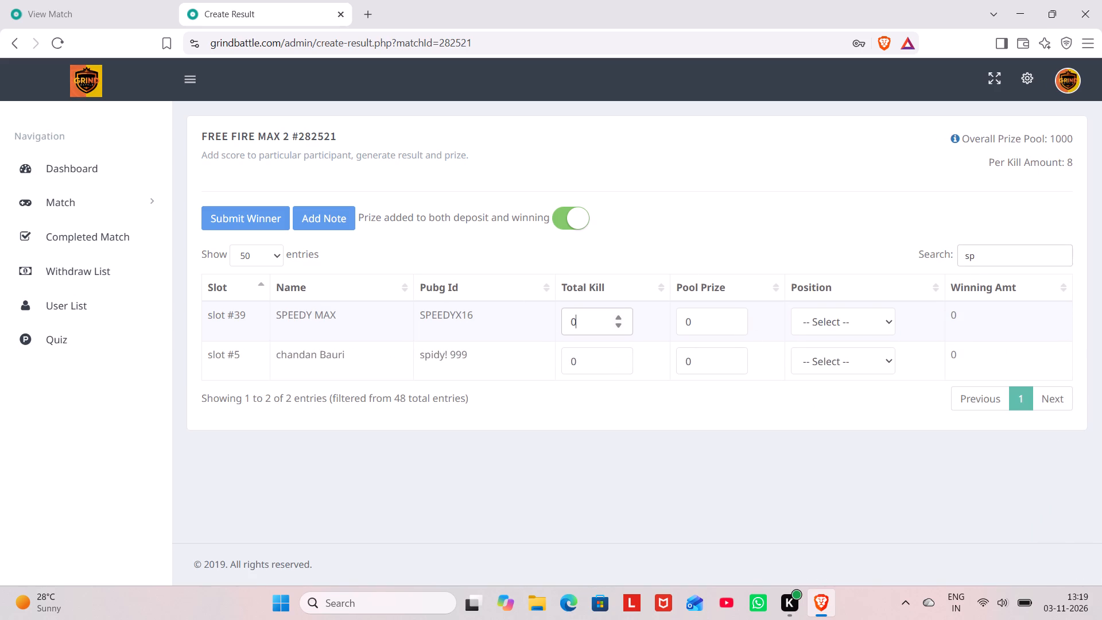
pyautogui.press('1')
pyautogui.press('Tab')
pyautogui.click(978, 262)
pyautogui.press('BackSpace')
pyautogui.press('BackSpace')
pyautogui.press('BackSpace')
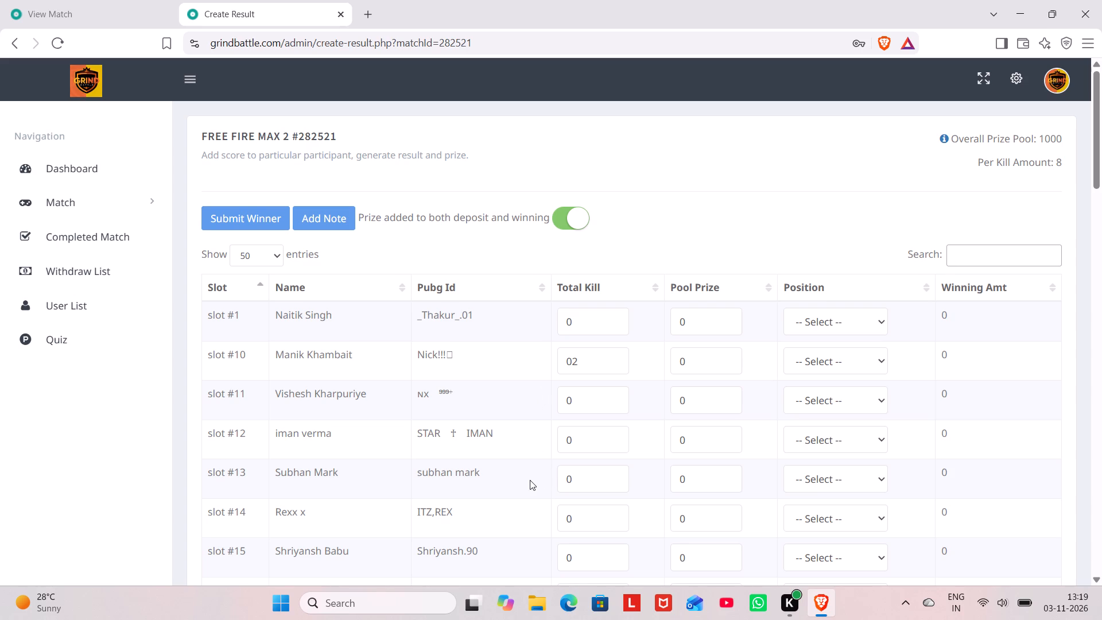
pyautogui.scroll(-5, 530, 480)
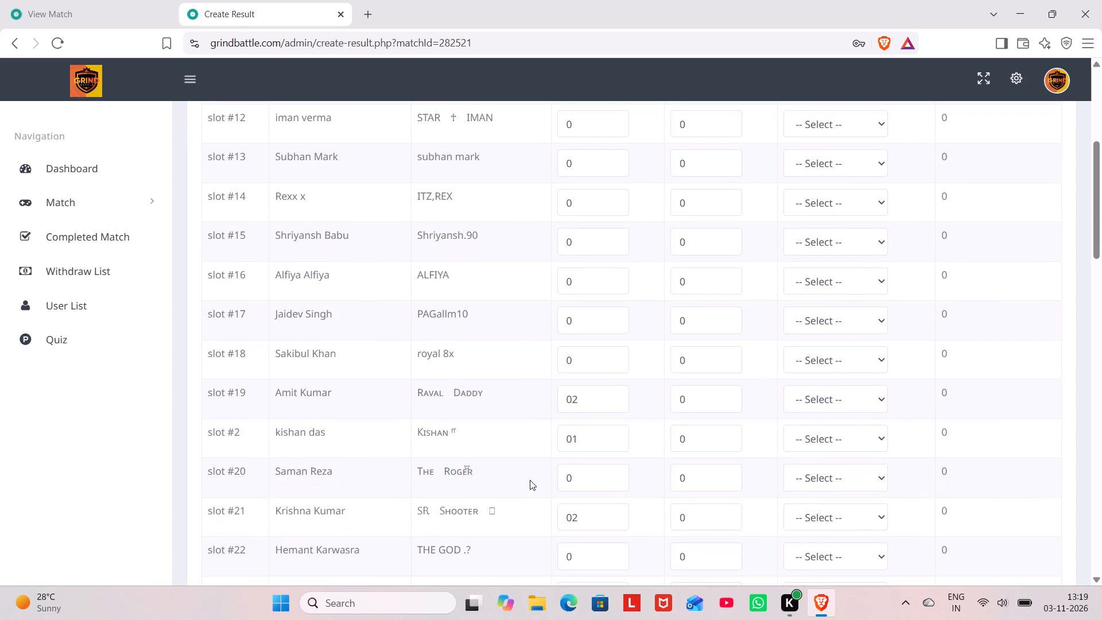
pyautogui.scroll(-5, 530, 480)
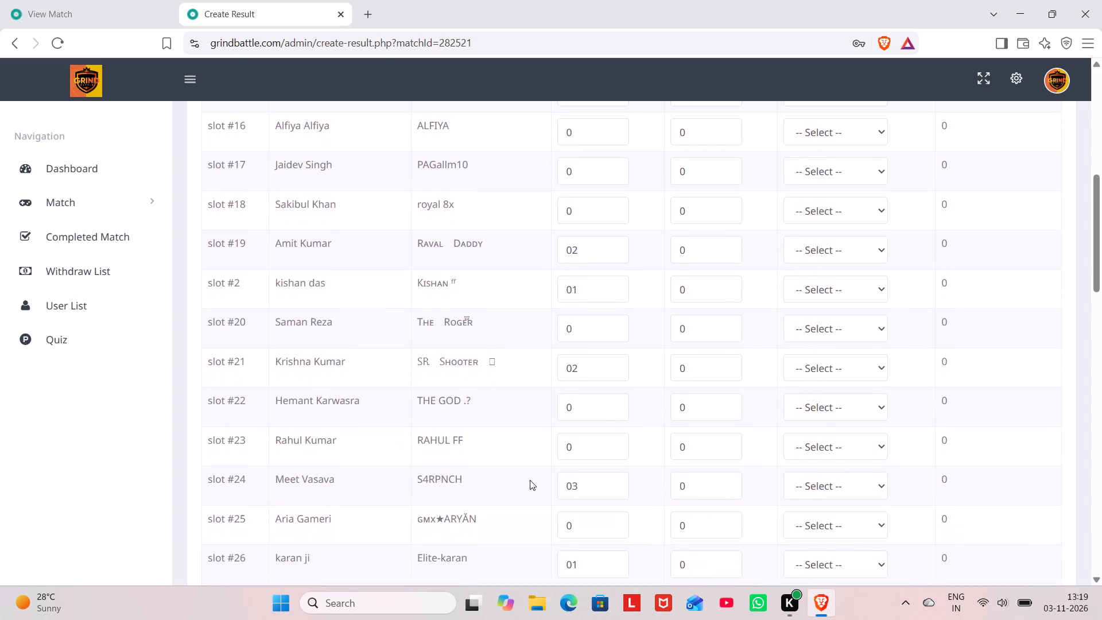
pyautogui.scroll(-4, 530, 480)
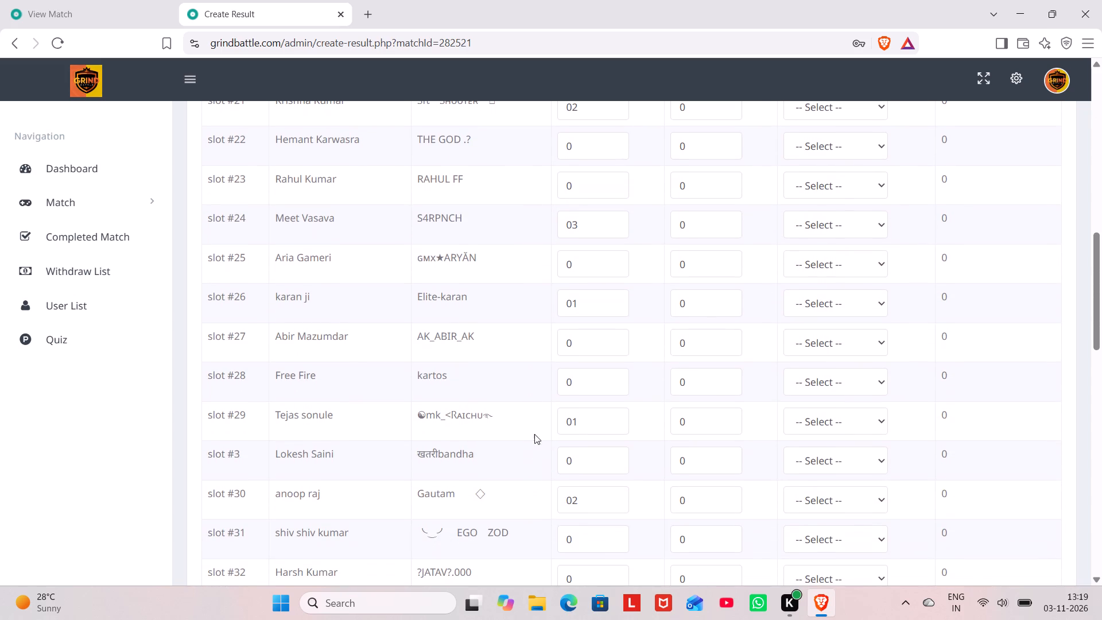
pyautogui.scroll(-1, 527, 501)
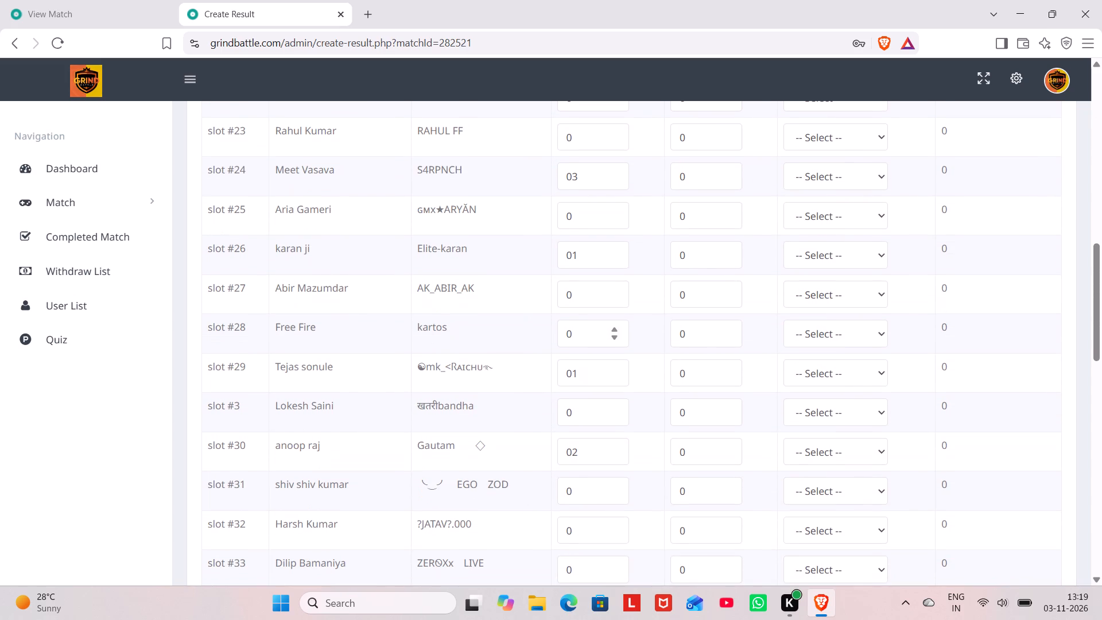
pyautogui.click(580, 340)
pyautogui.press('1')
pyautogui.press('Tab')
pyautogui.click(451, 404)
# Record 1 kill for the slot #6 participant Shubham.
pyautogui.scroll(-1, 451, 404)
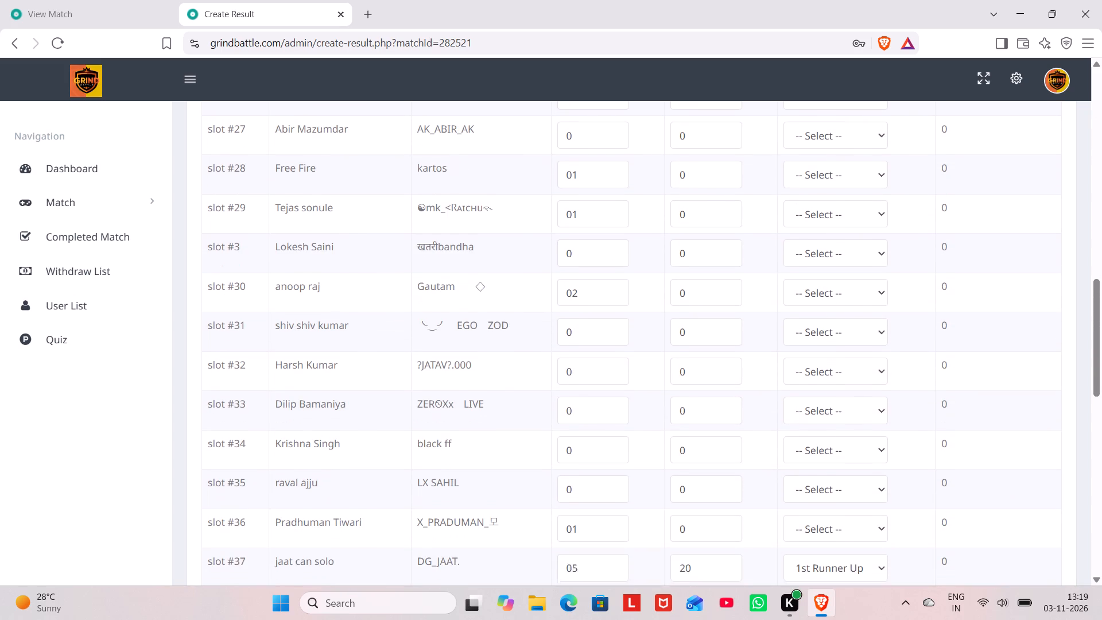
pyautogui.scroll(-1, 451, 404)
pyautogui.scroll(-2, 543, 495)
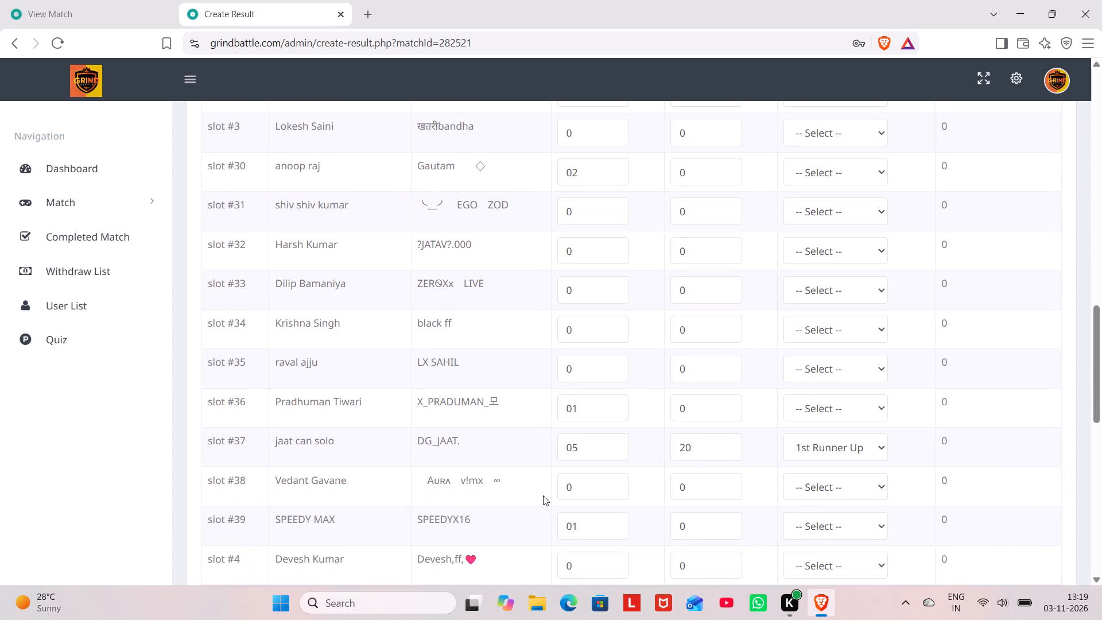
pyautogui.scroll(-4, 543, 495)
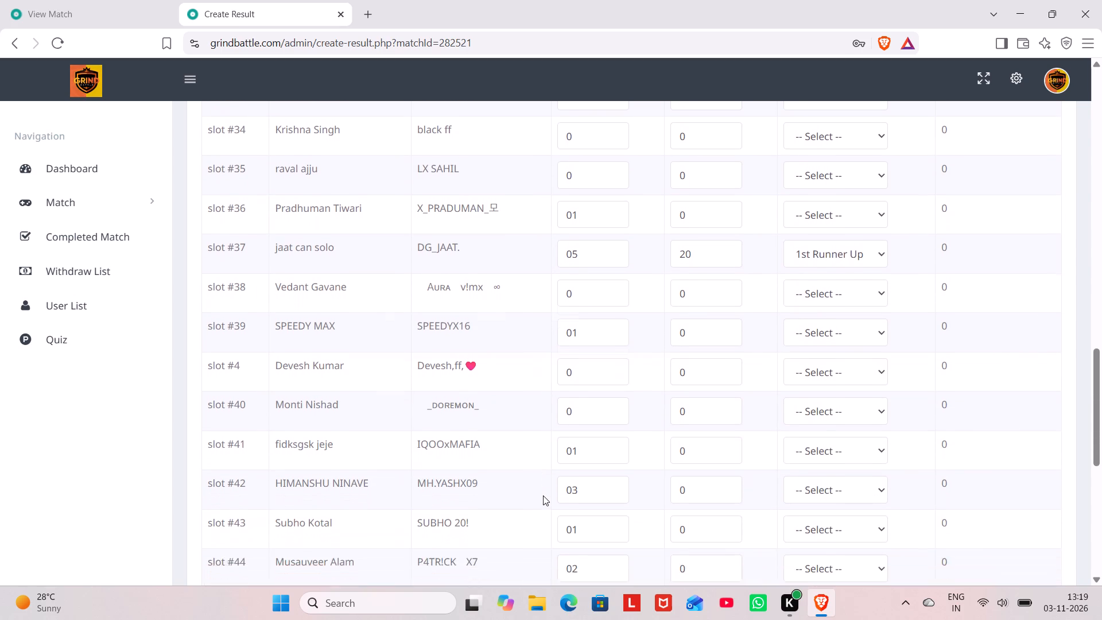
pyautogui.scroll(-4, 543, 495)
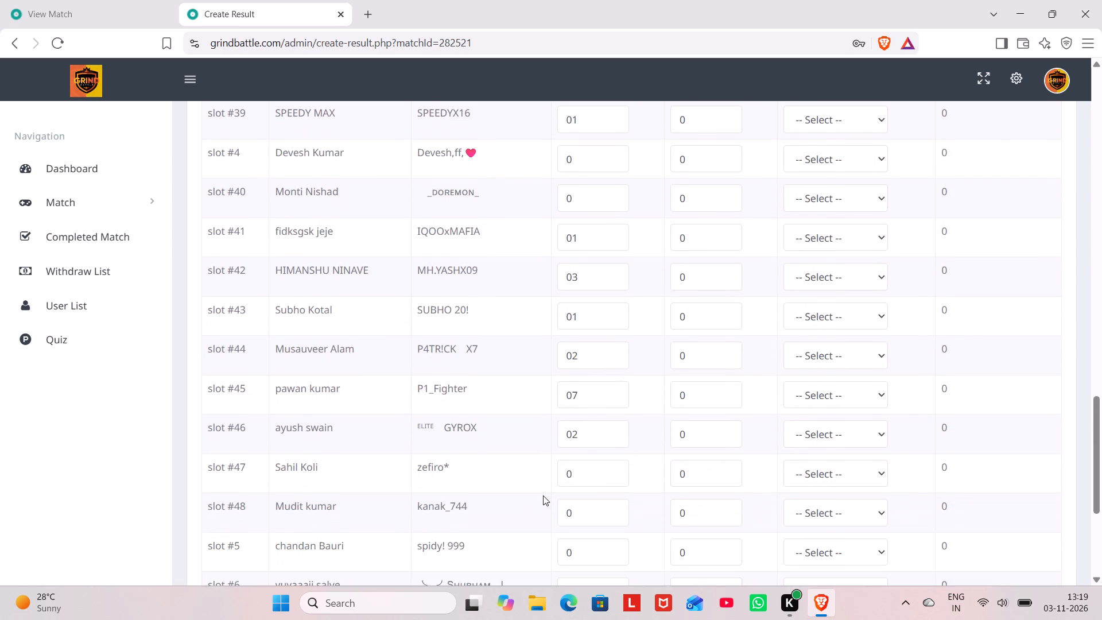
pyautogui.scroll(-2, 543, 495)
pyautogui.click(578, 496)
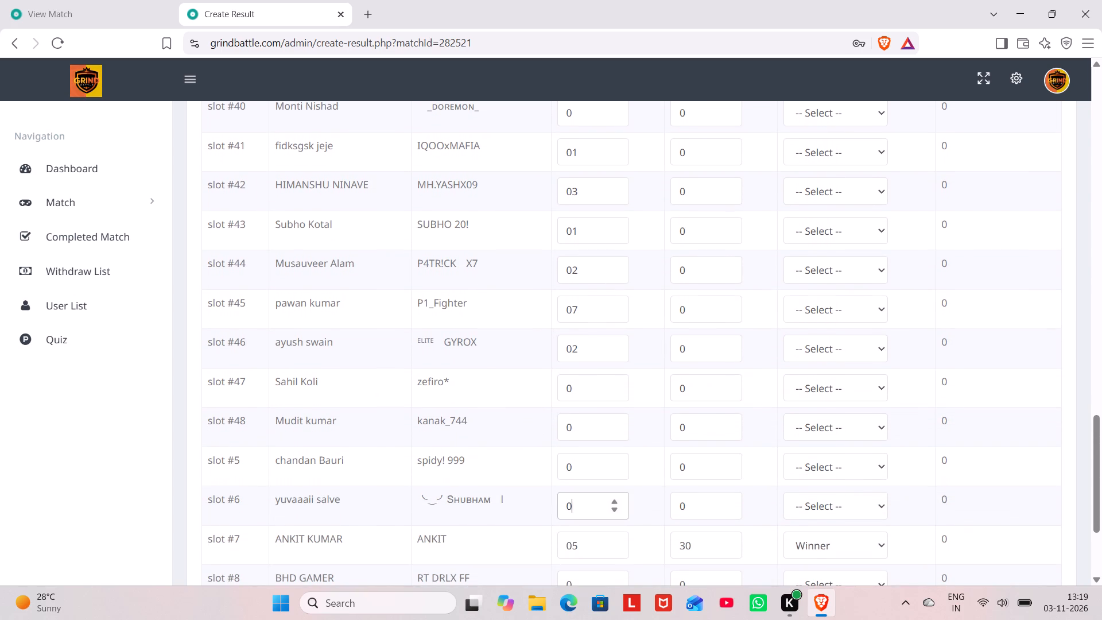
pyautogui.press('1')
pyautogui.press('Tab')
pyautogui.click(532, 533)
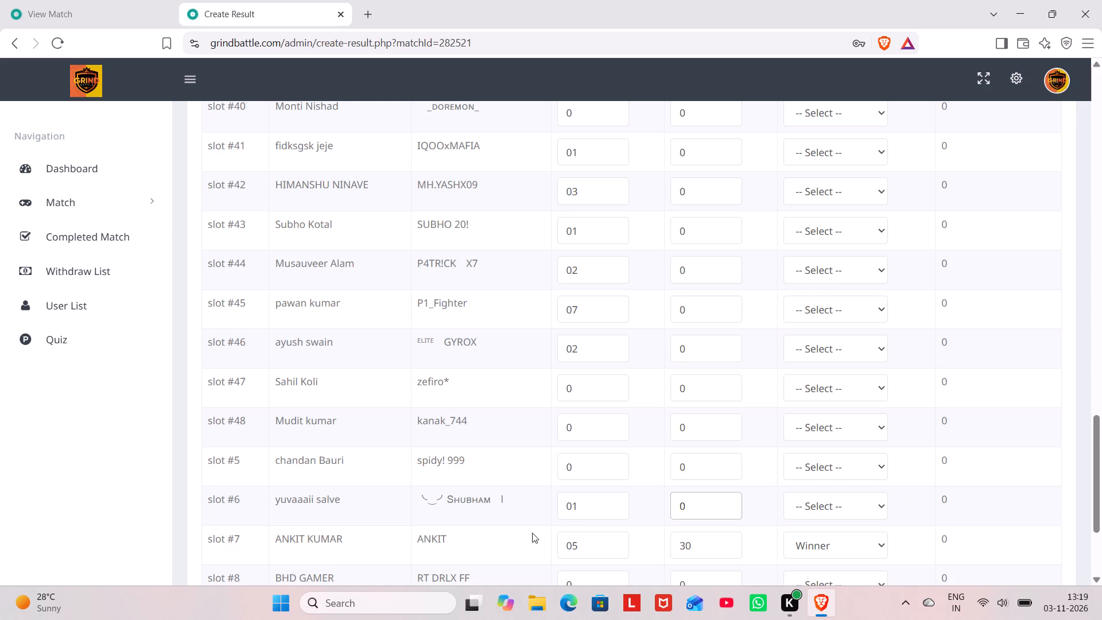
# Review the kills, pool prizes and positions entered for all participants of match #282521.
pyautogui.hscroll(1, 532, 533)
pyautogui.scroll(-1, 532, 533)
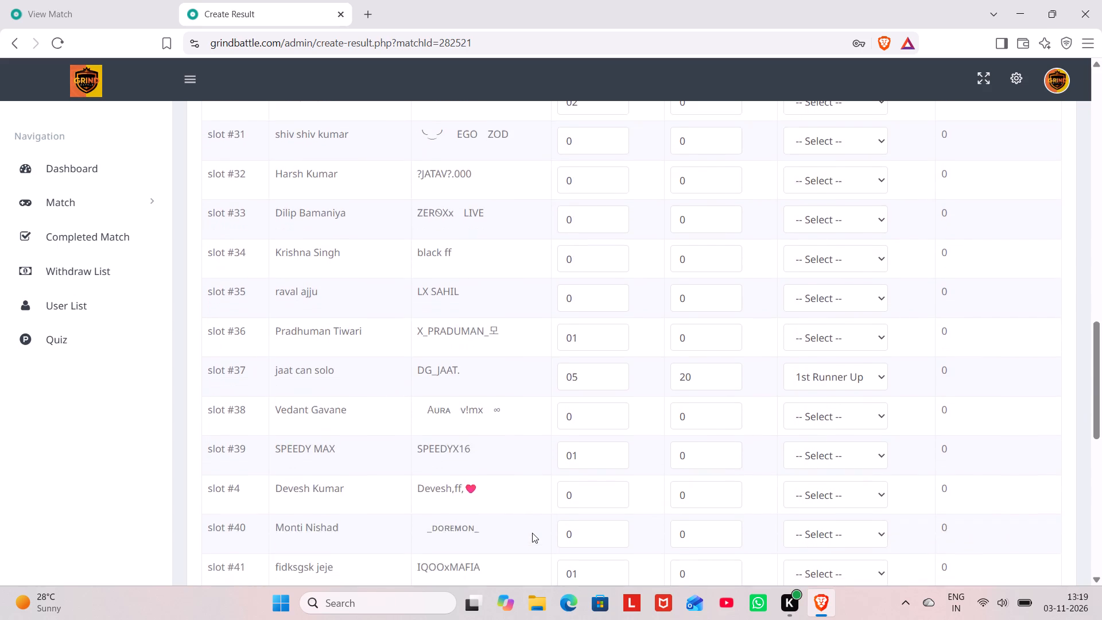
pyautogui.scroll(-2, 532, 533)
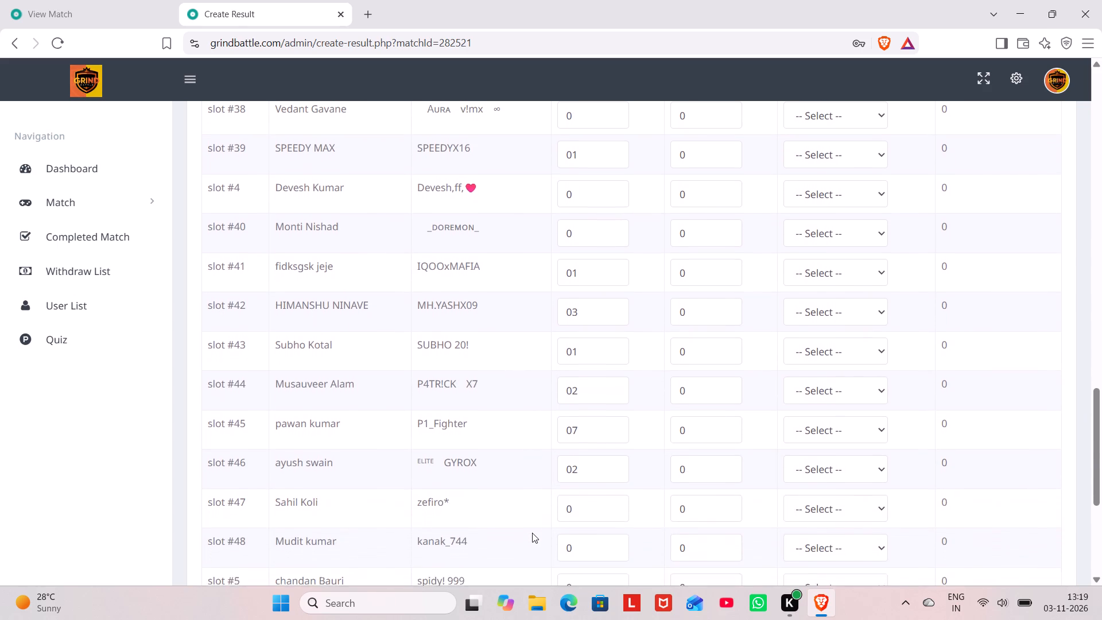
pyautogui.scroll(-2, 532, 533)
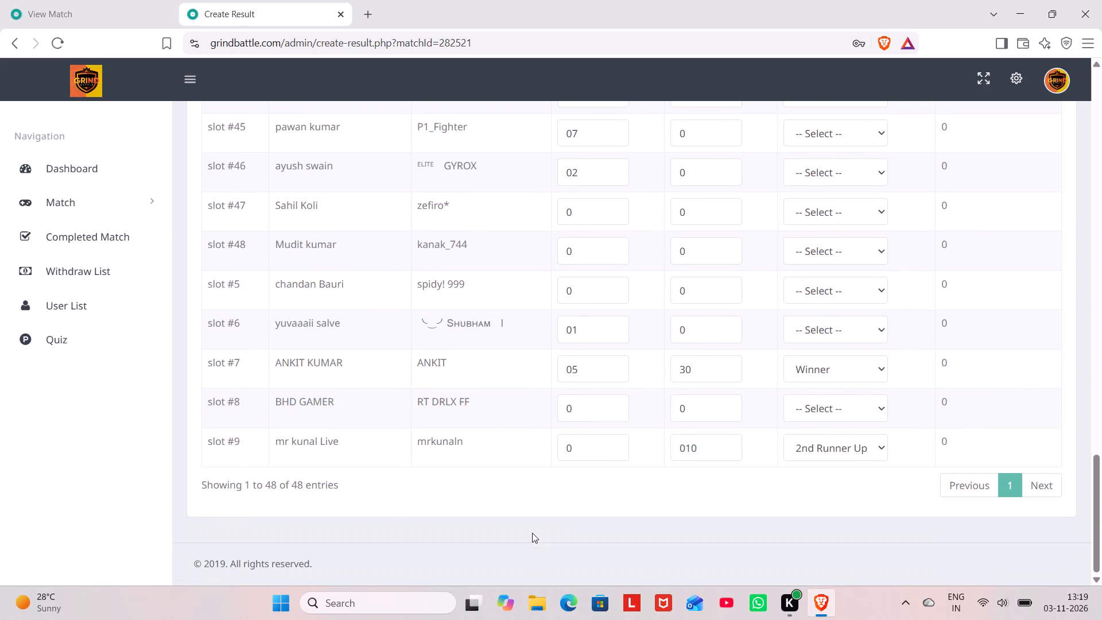
pyautogui.scroll(8, 532, 533)
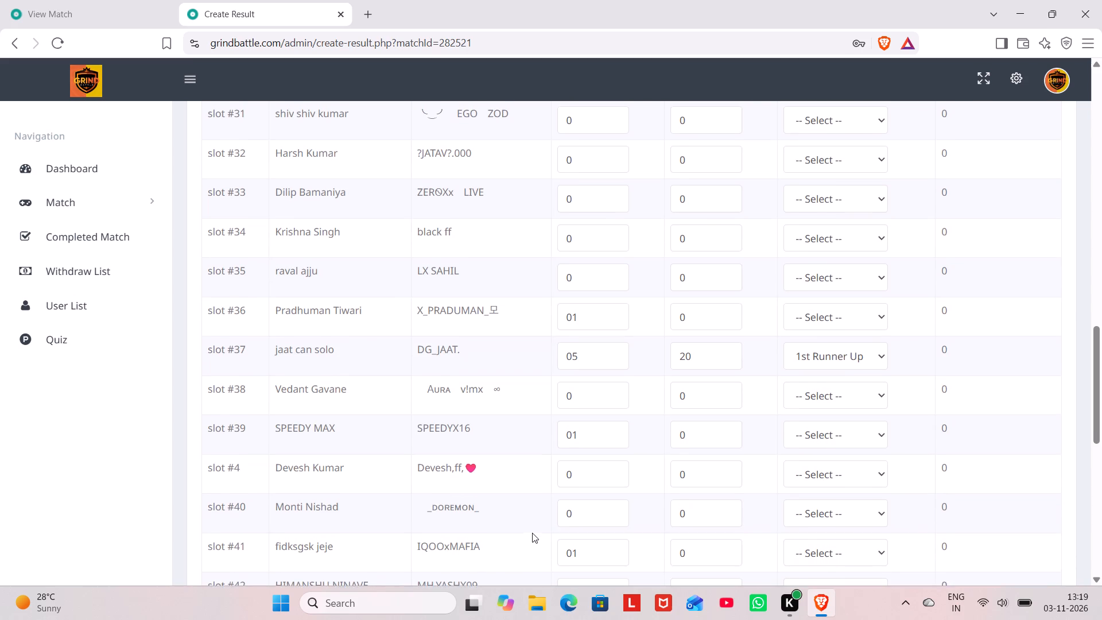
pyautogui.scroll(2, 532, 533)
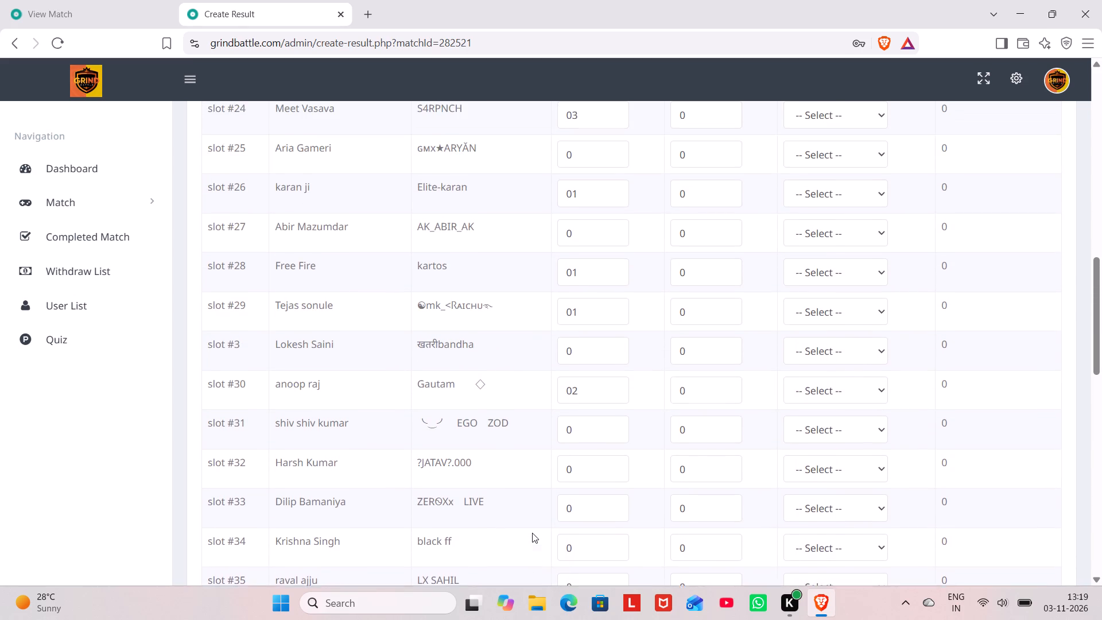
pyautogui.scroll(6, 532, 533)
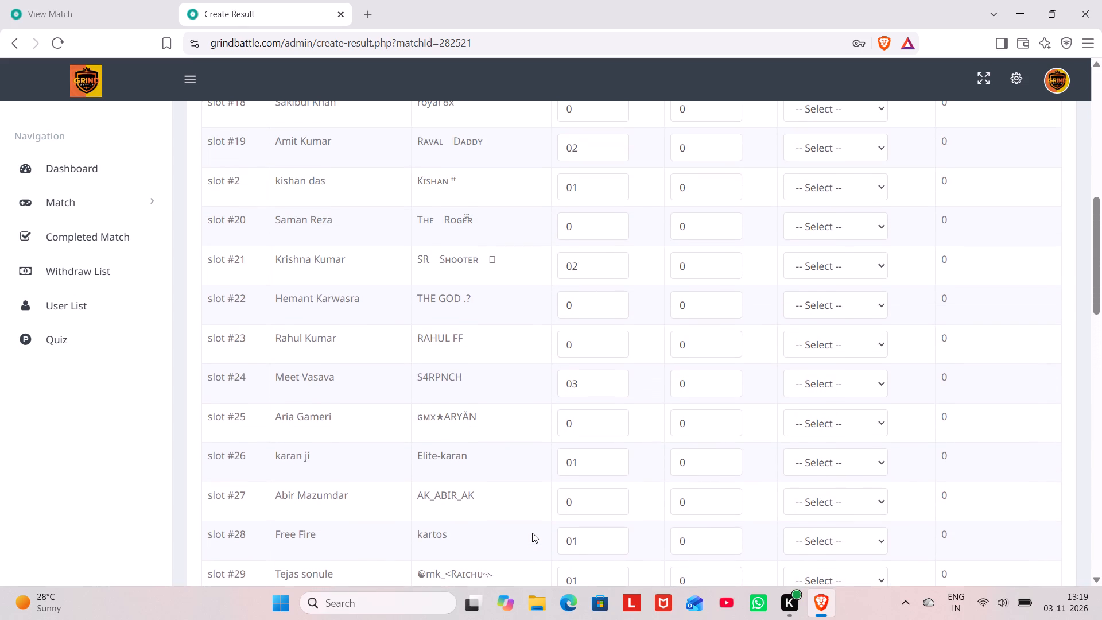
pyautogui.scroll(5, 532, 533)
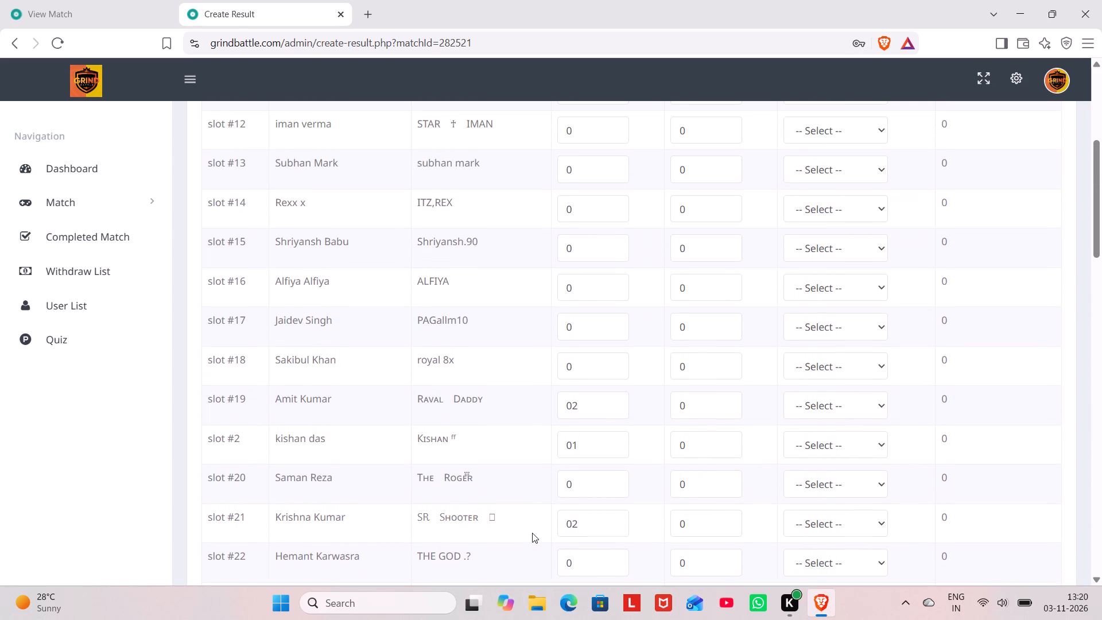
pyautogui.scroll(5, 532, 533)
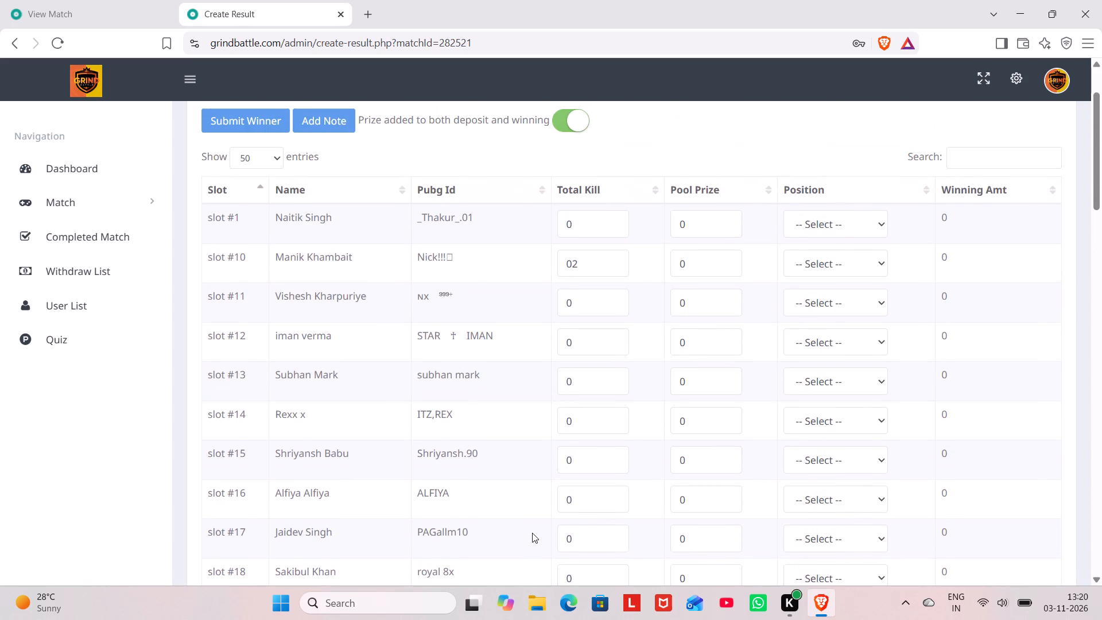
pyautogui.scroll(3, 532, 533)
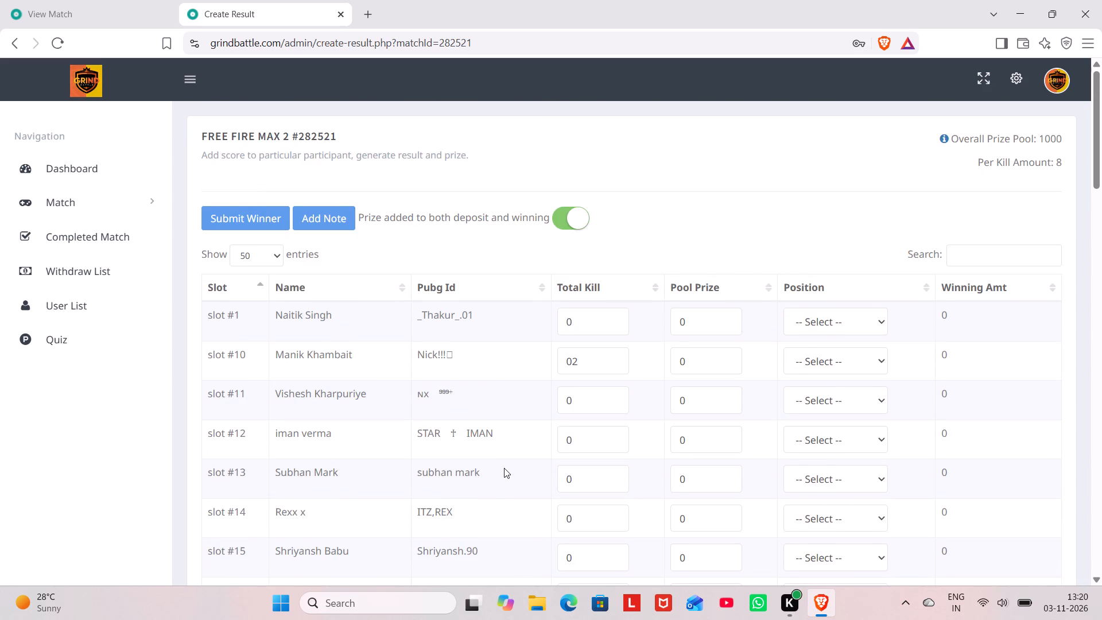
pyautogui.scroll(-2, 504, 468)
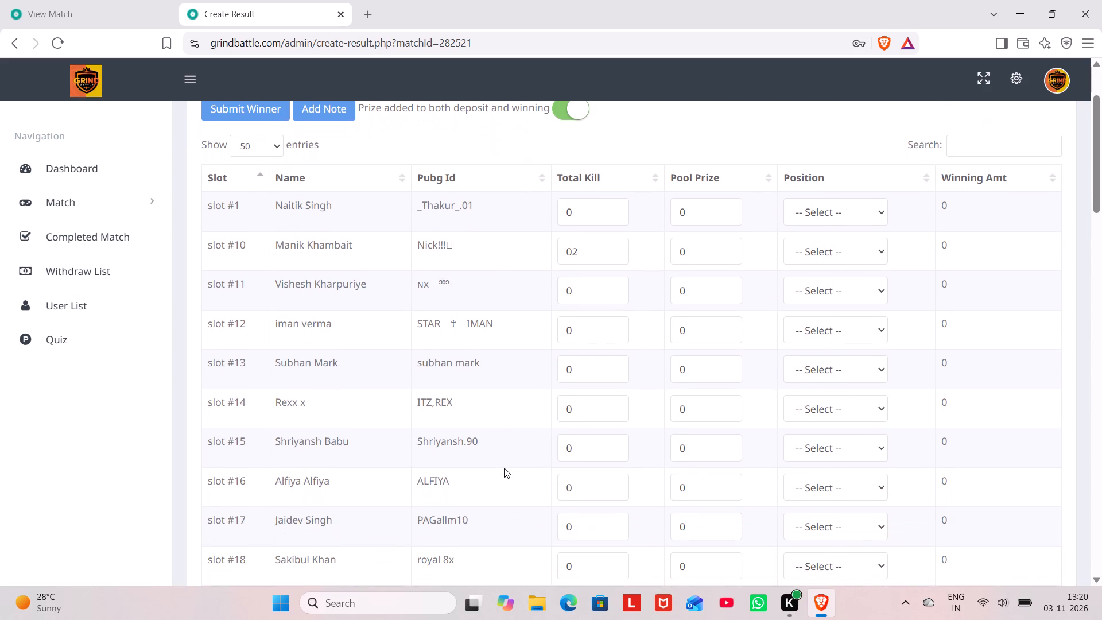
pyautogui.scroll(-5, 504, 468)
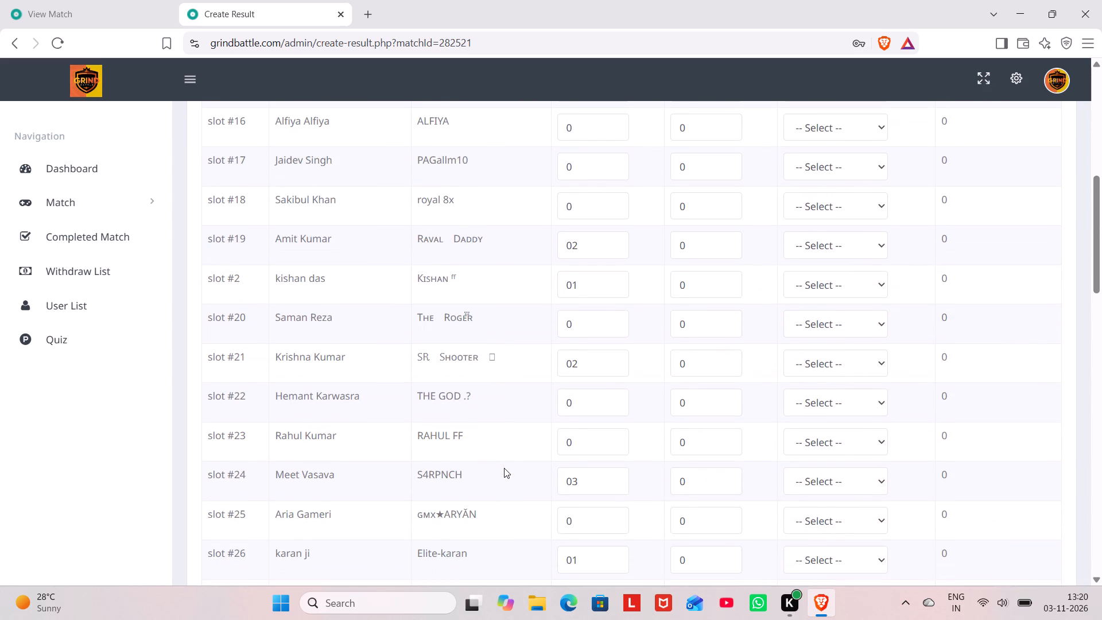
pyautogui.scroll(-4, 504, 468)
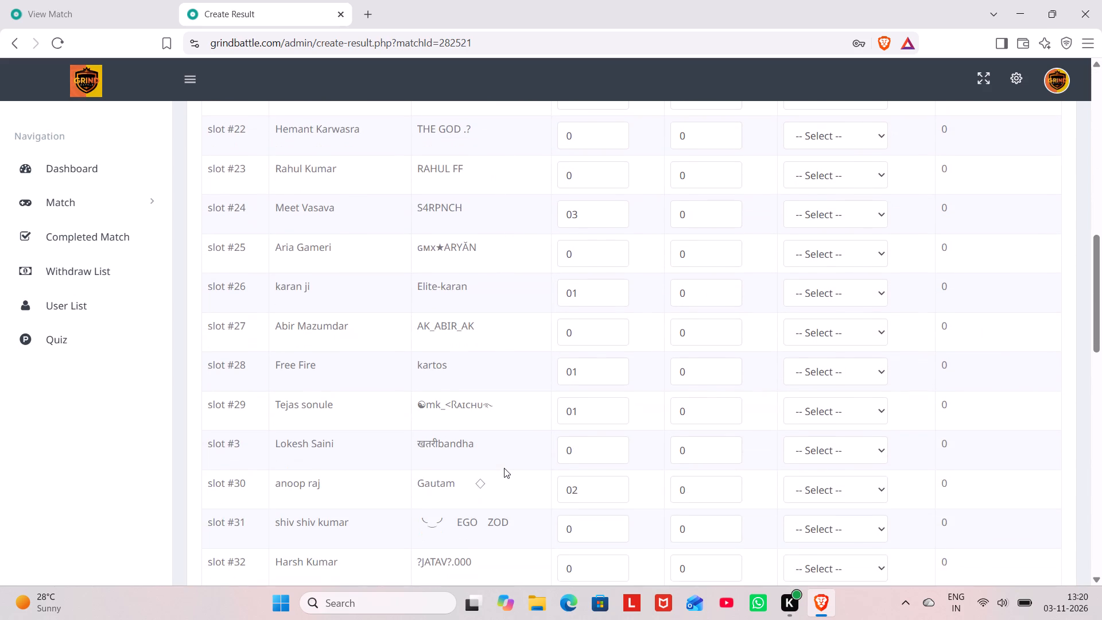
pyautogui.scroll(-6, 504, 468)
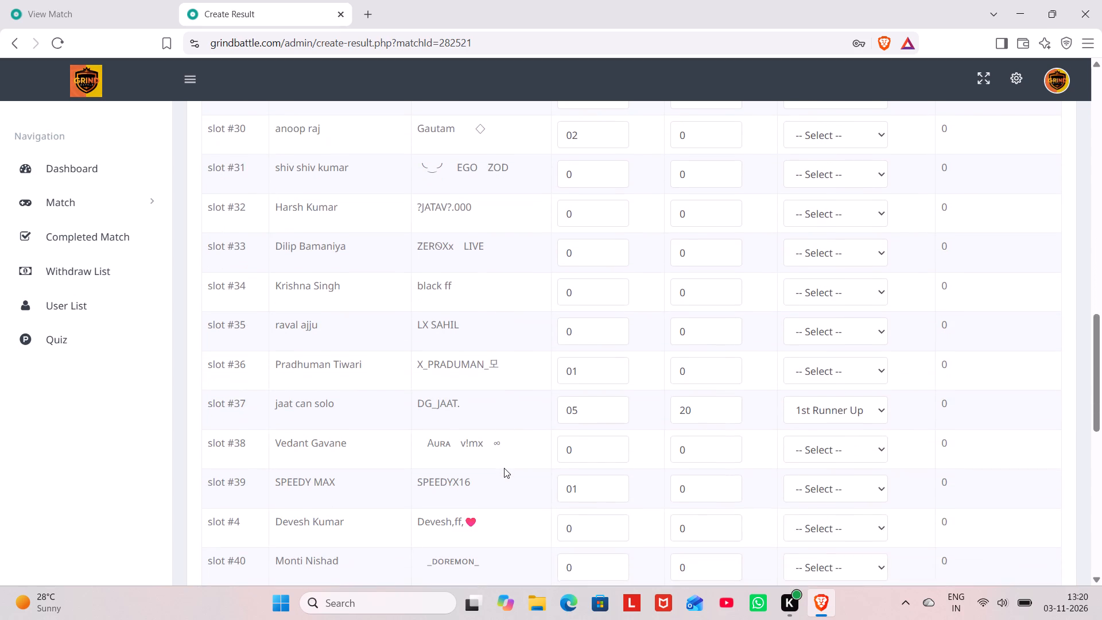
pyautogui.scroll(-6, 504, 468)
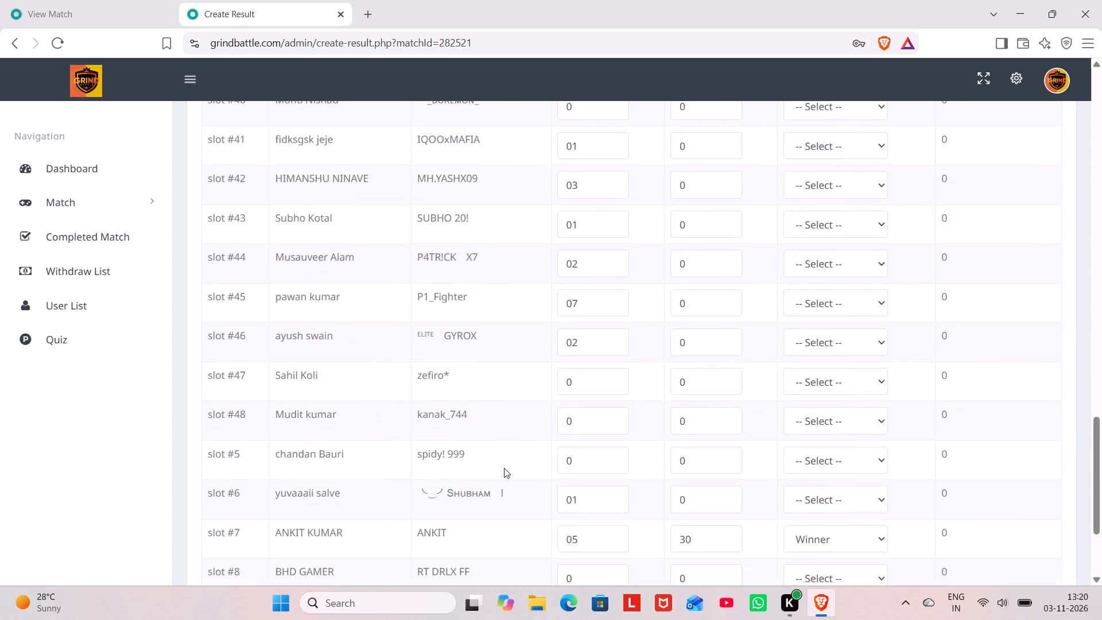
pyautogui.scroll(-2, 504, 468)
# Submit the winners for match #282521.
pyautogui.scroll(5, 504, 468)
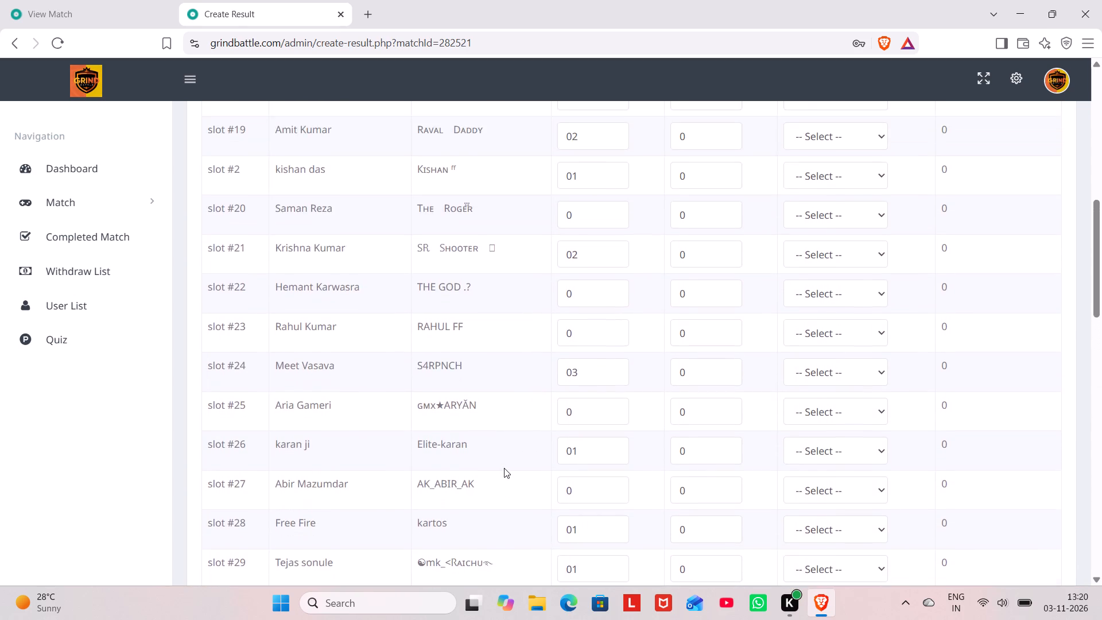
pyautogui.scroll(6, 504, 468)
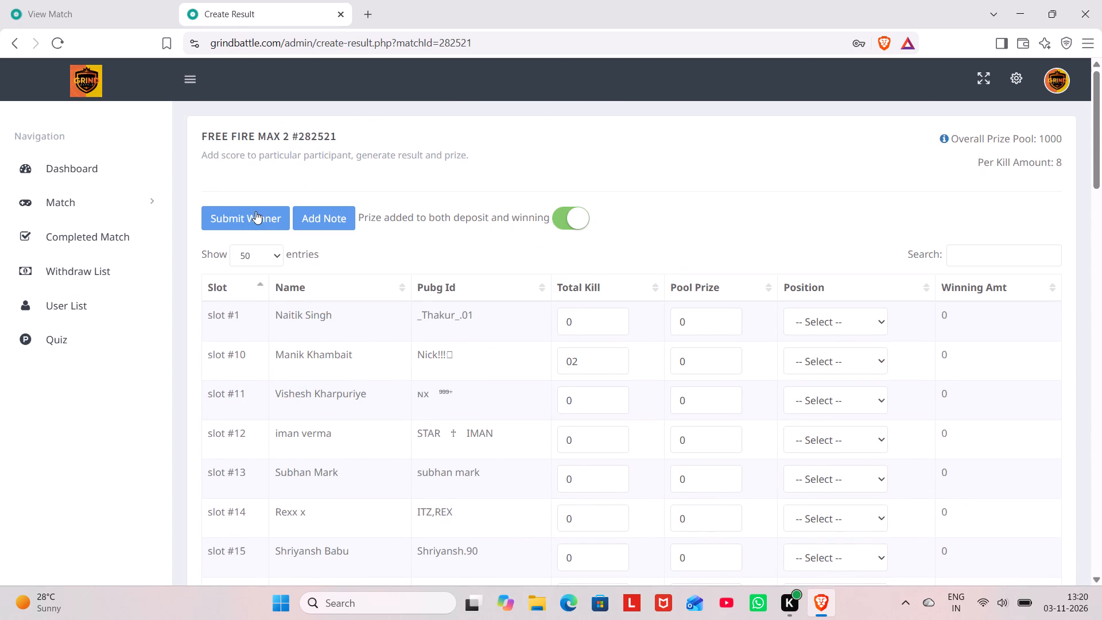
pyautogui.click(256, 210)
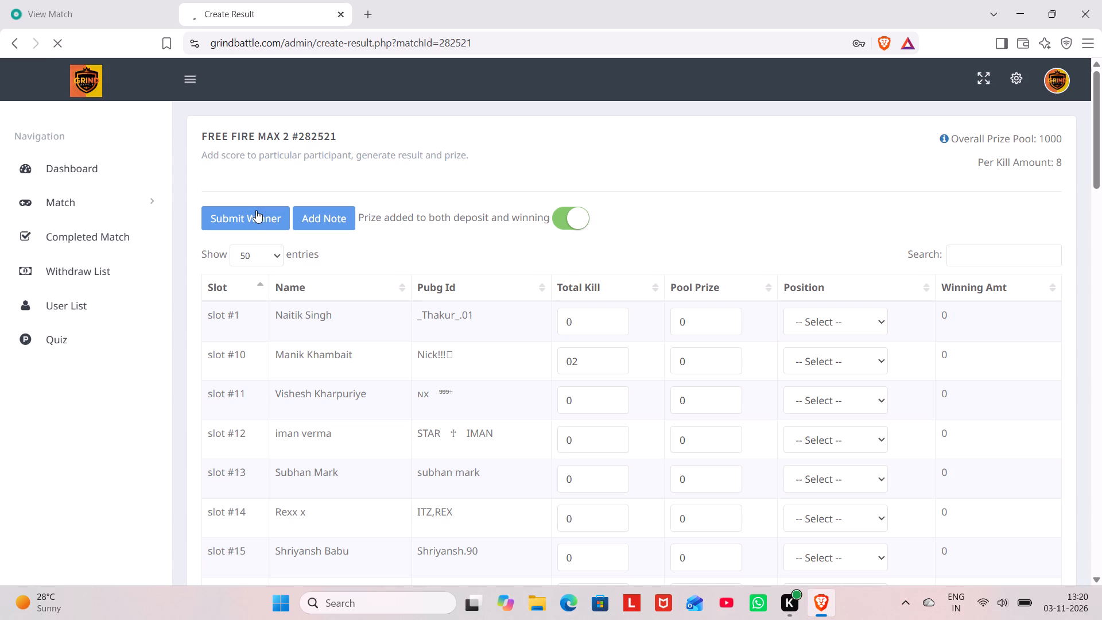
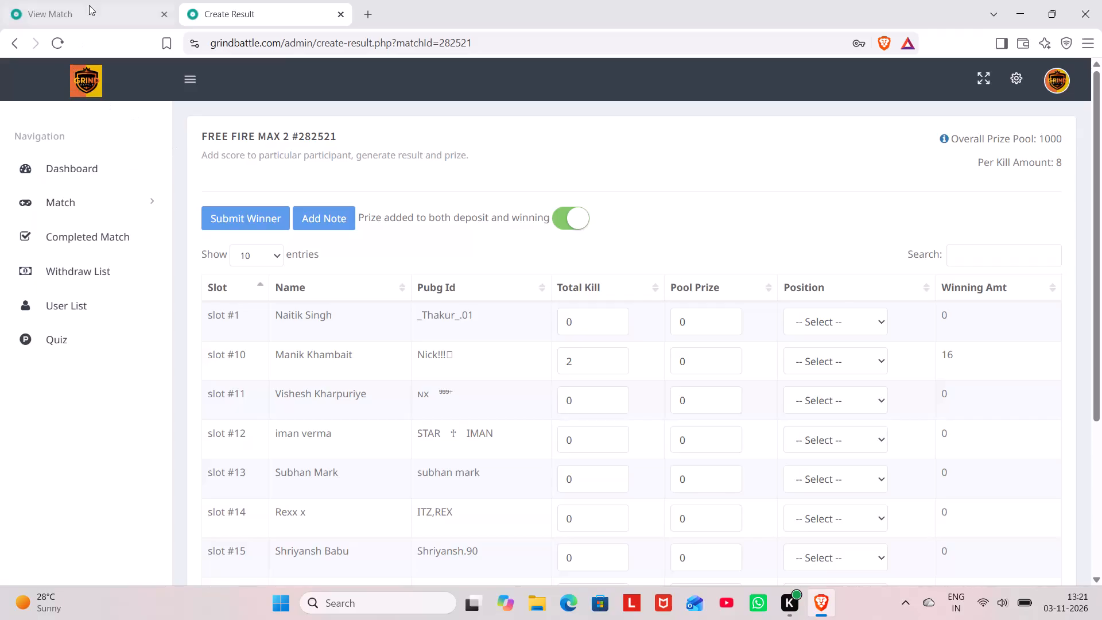
# Go back from the details of match 282520 to the match list.
pyautogui.moveTo(89, 5); pyautogui.dragTo(91, 106)
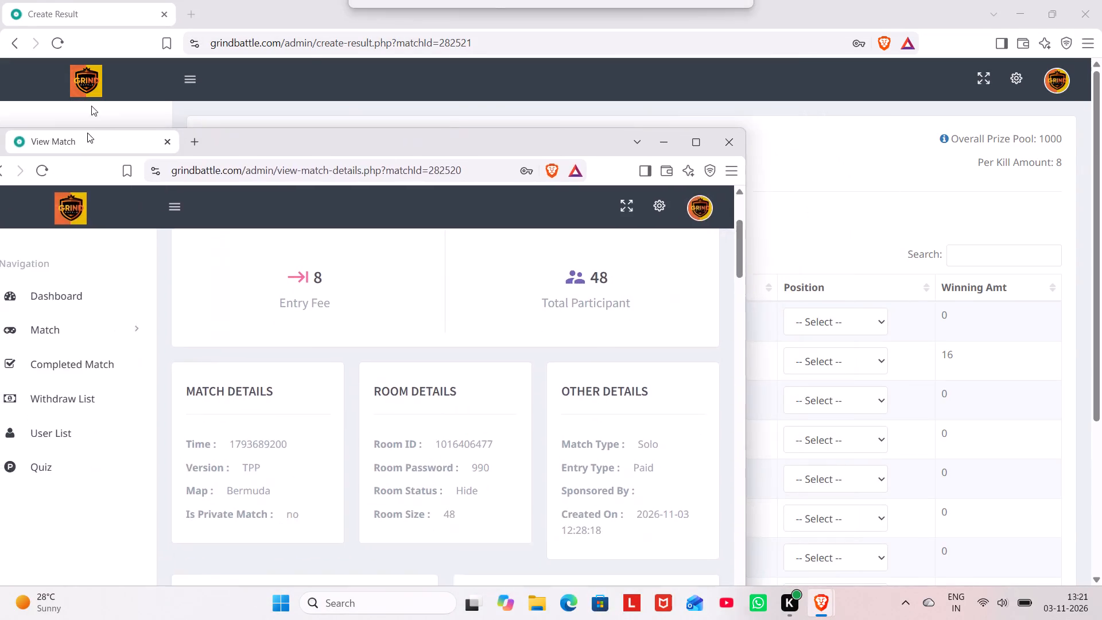
pyautogui.moveTo(91, 106); pyautogui.dragTo(128, 0)
pyautogui.click(12, 42)
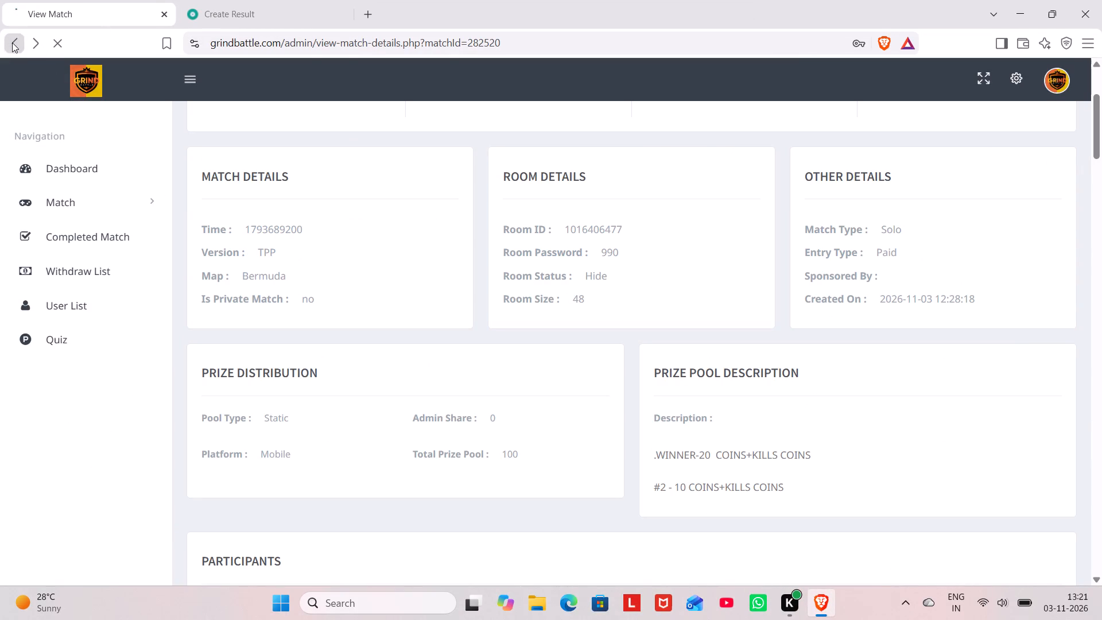
# Open the completed matches list in place of the result page for match #282521.
pyautogui.click(239, 0)
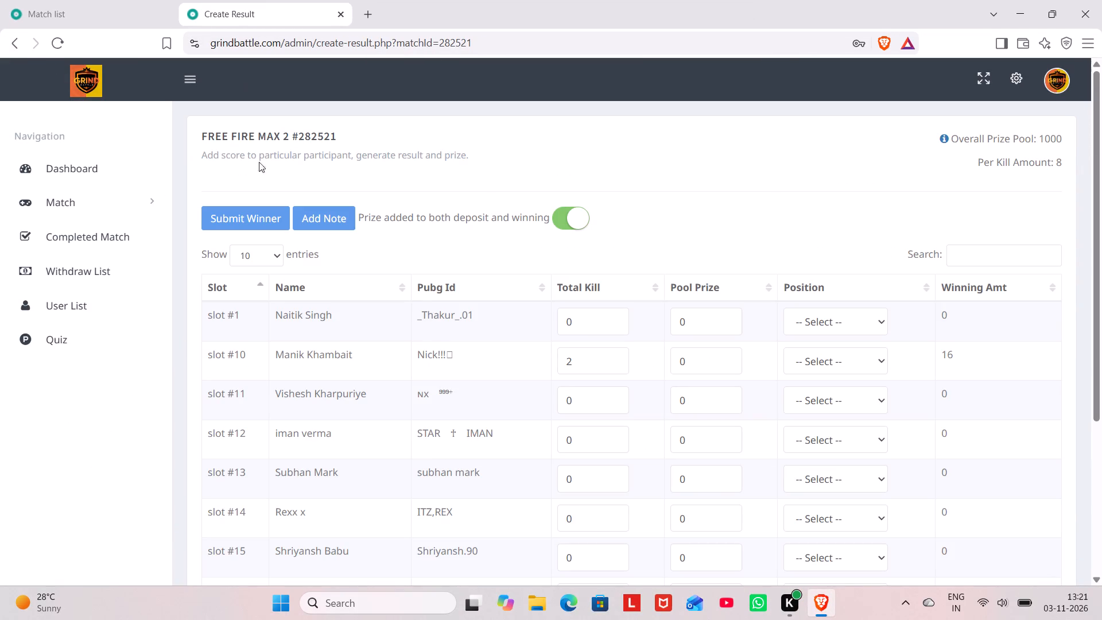
pyautogui.click(122, 236)
# Search the match list for match 282421 and change its status from ongoing to finished.
pyautogui.click(120, 0)
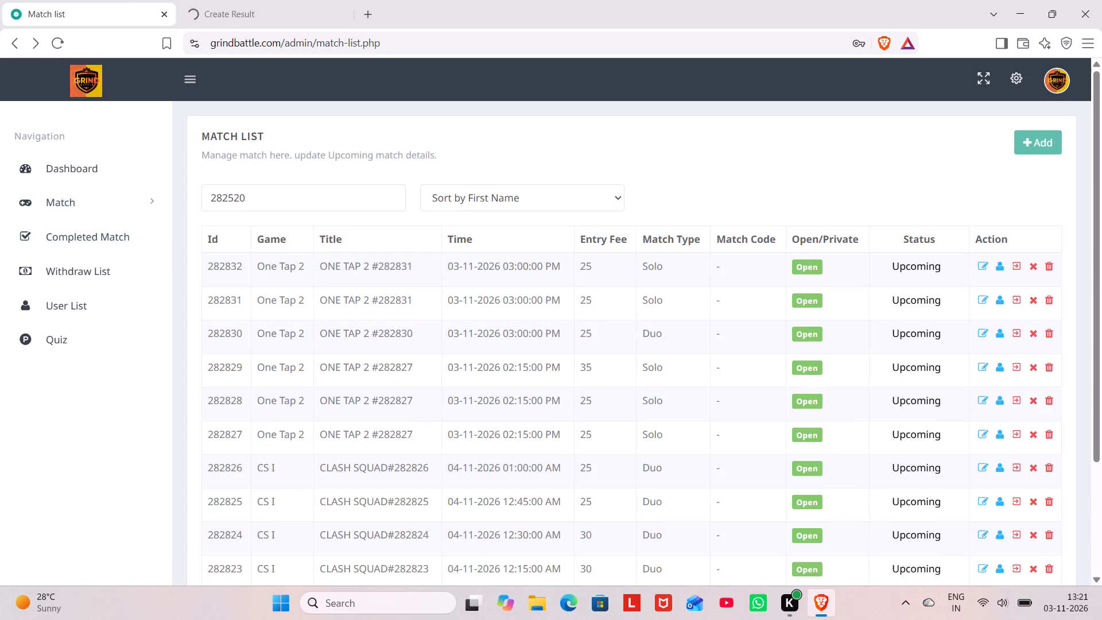
pyautogui.click(270, 201)
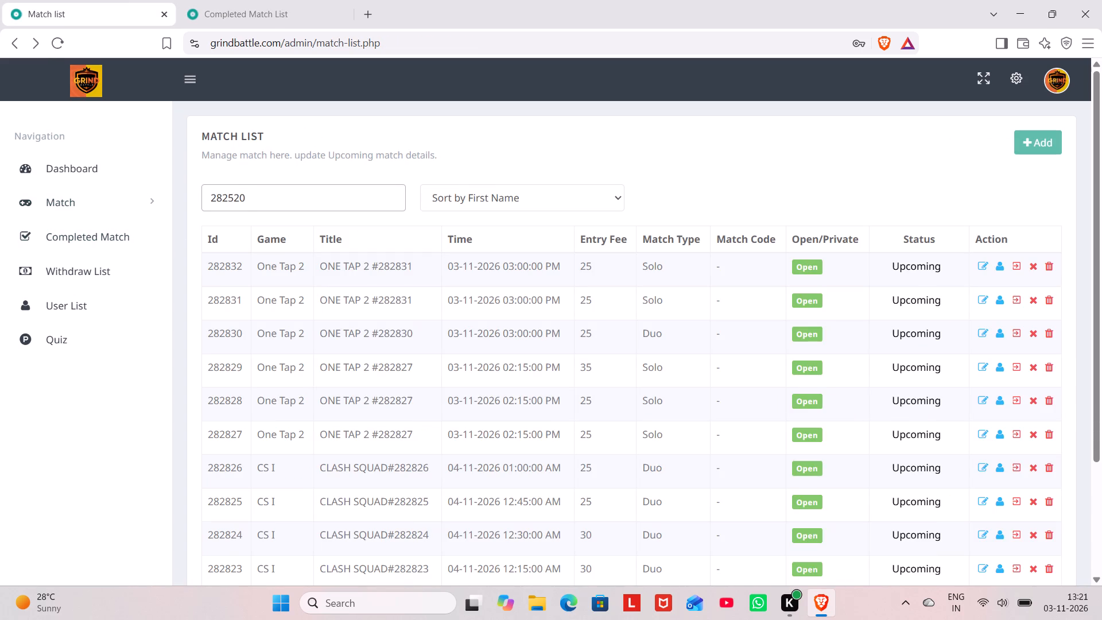
pyautogui.press('BackSpace')
pyautogui.press('BackSpace')
pyautogui.press('BackSpace')
pyautogui.write('421')
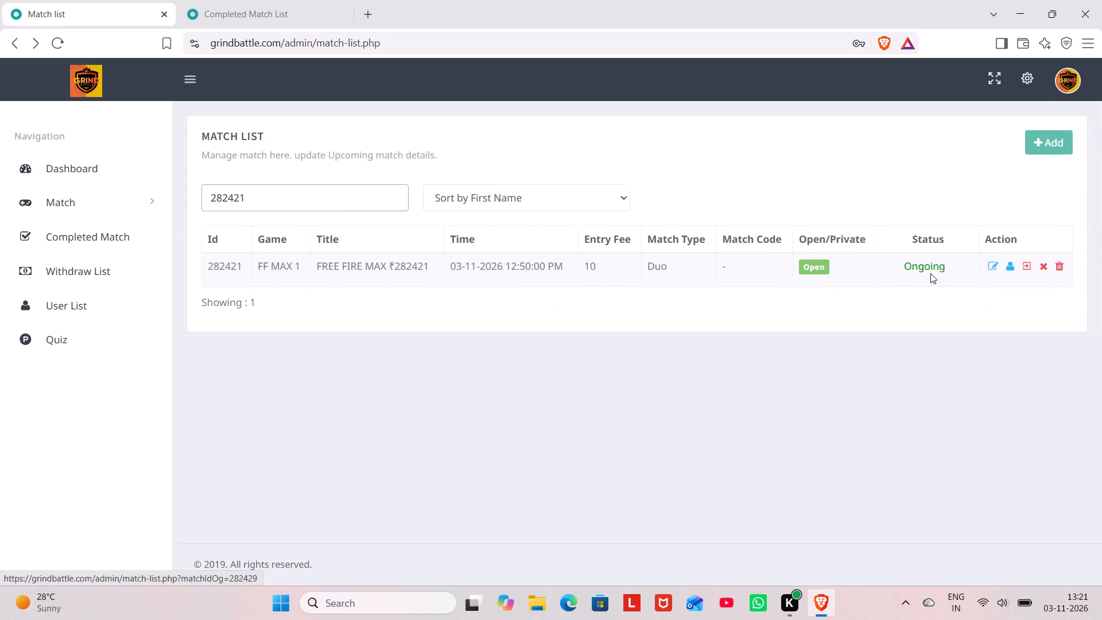
pyautogui.click(905, 263)
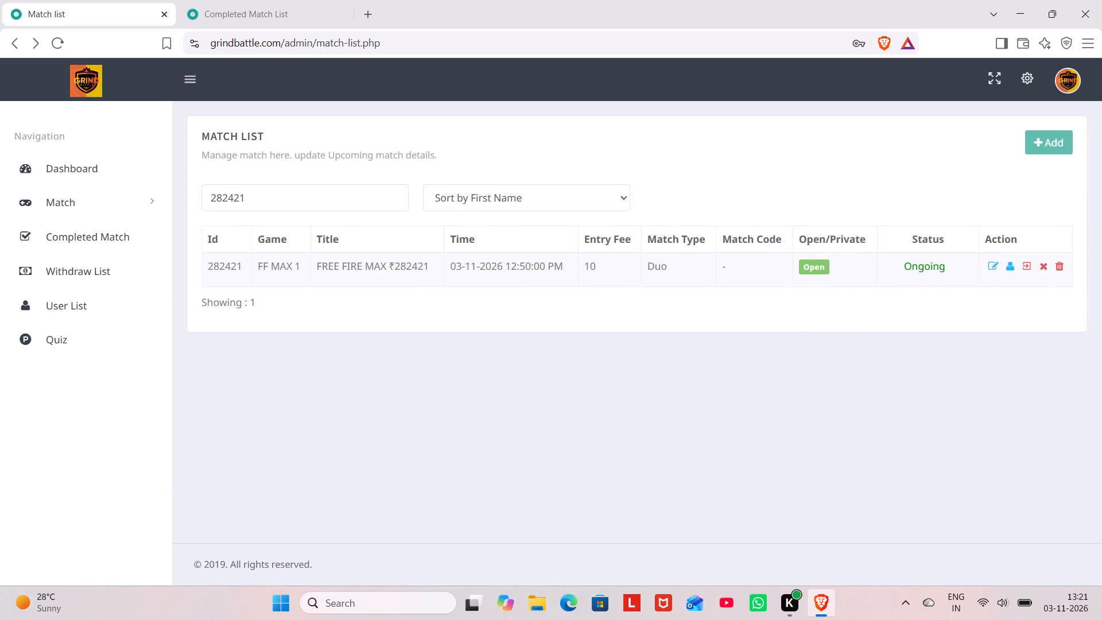
pyautogui.click(918, 262)
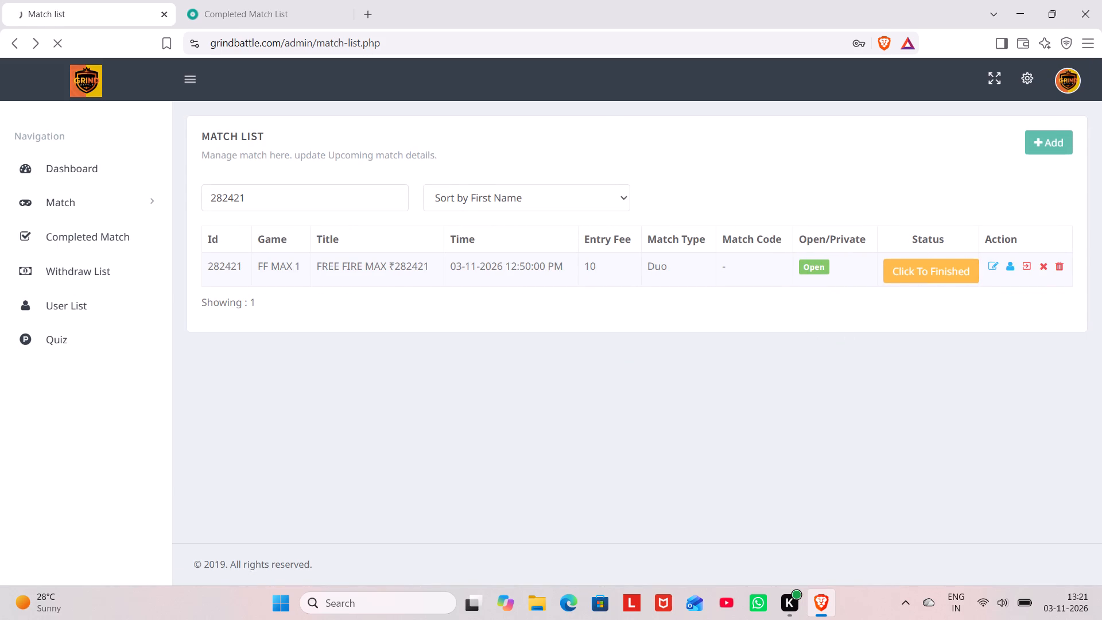